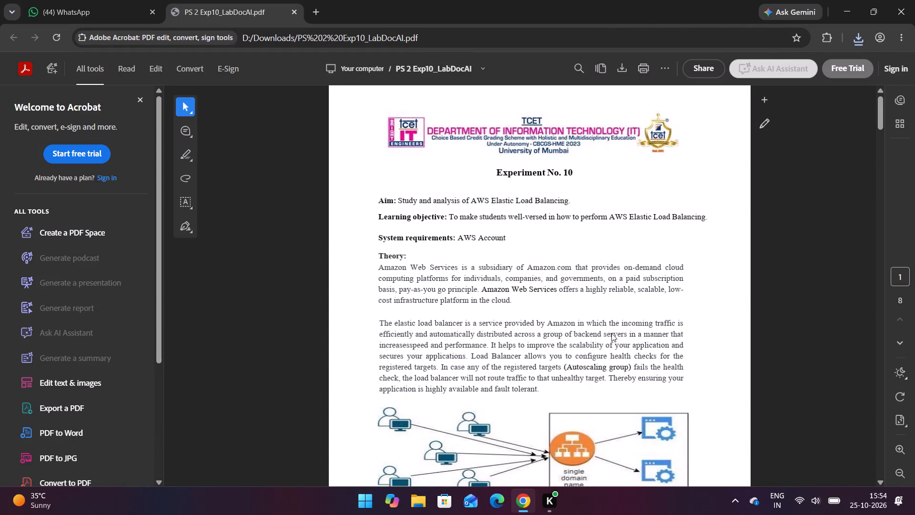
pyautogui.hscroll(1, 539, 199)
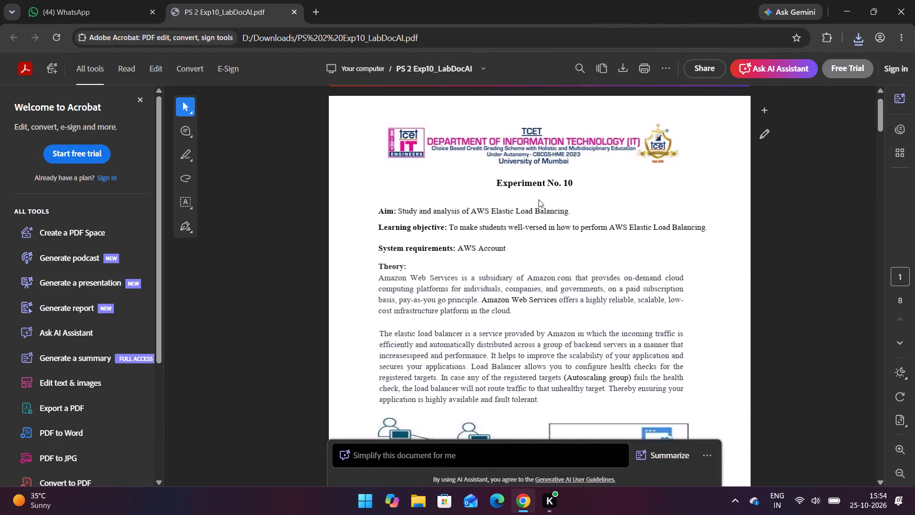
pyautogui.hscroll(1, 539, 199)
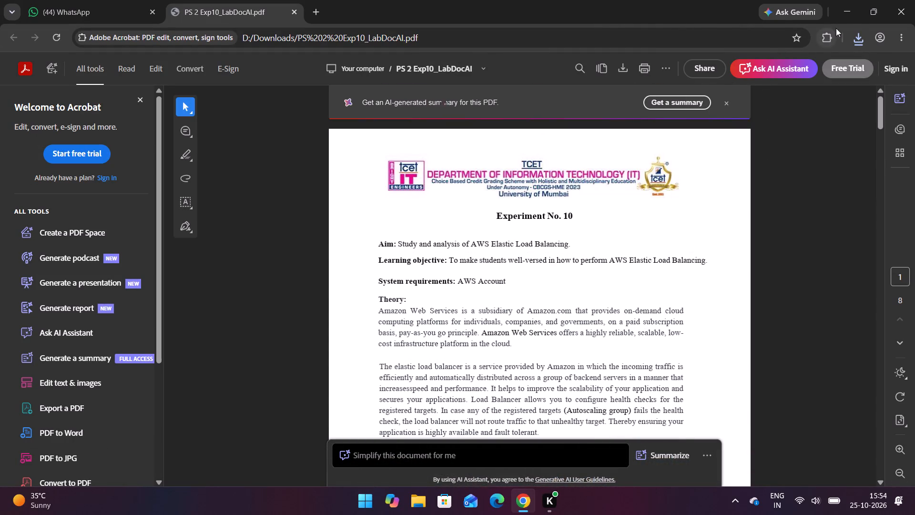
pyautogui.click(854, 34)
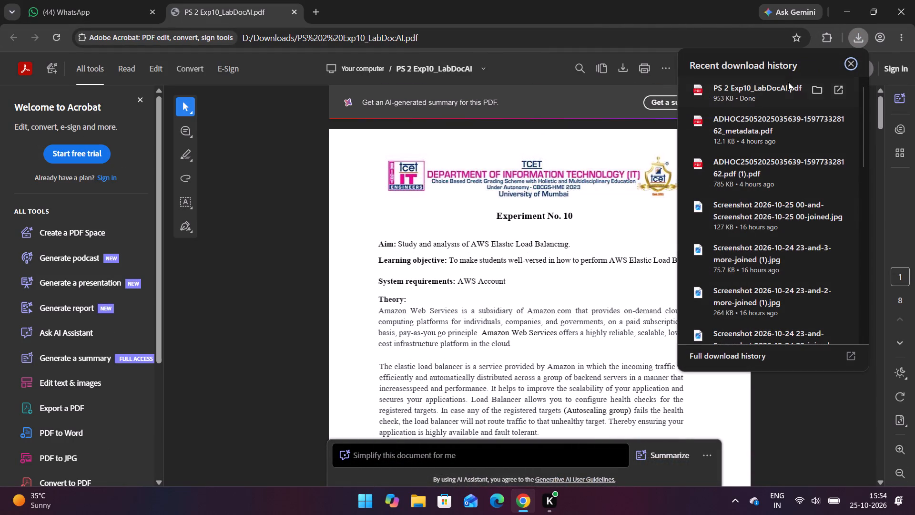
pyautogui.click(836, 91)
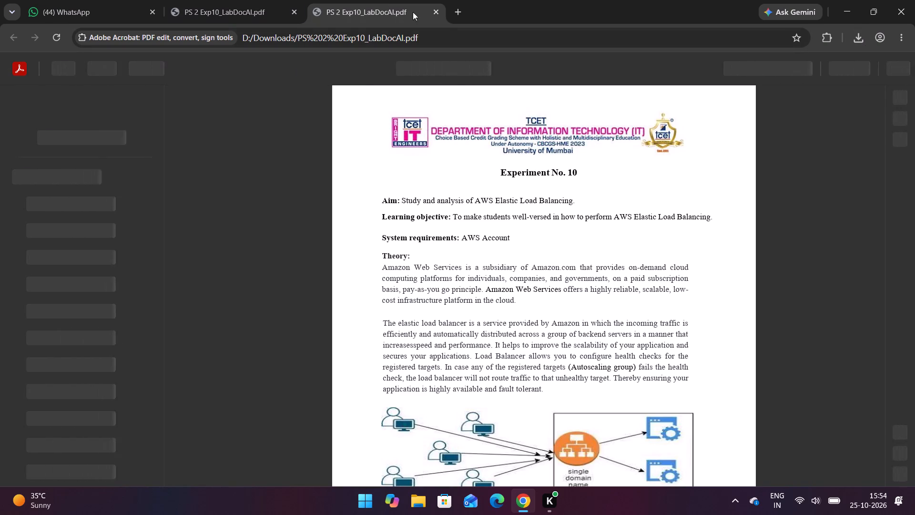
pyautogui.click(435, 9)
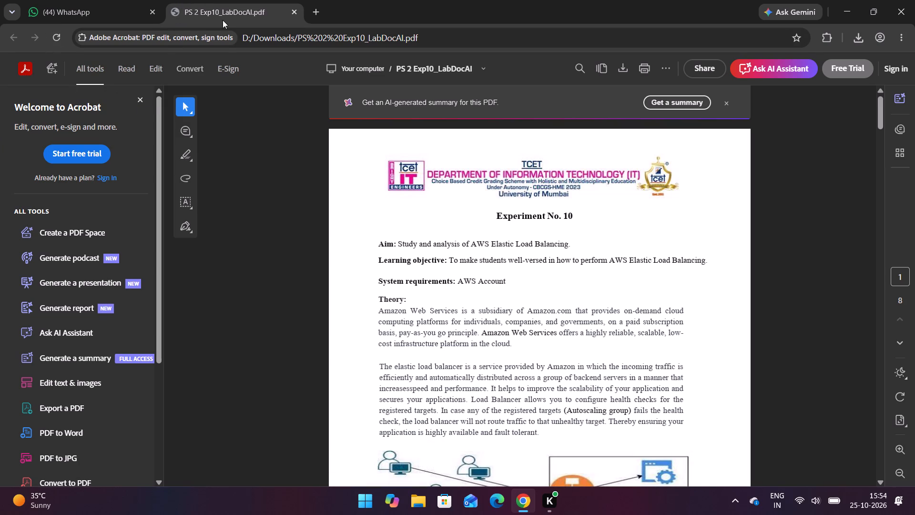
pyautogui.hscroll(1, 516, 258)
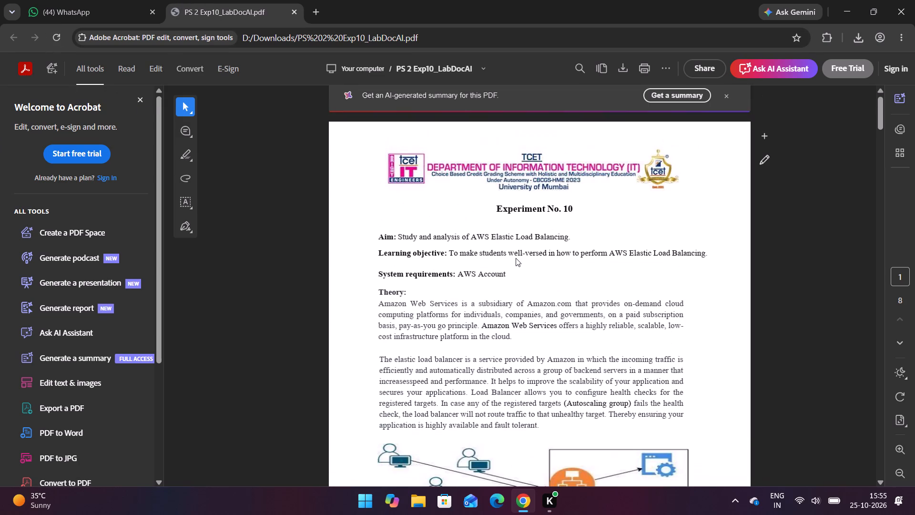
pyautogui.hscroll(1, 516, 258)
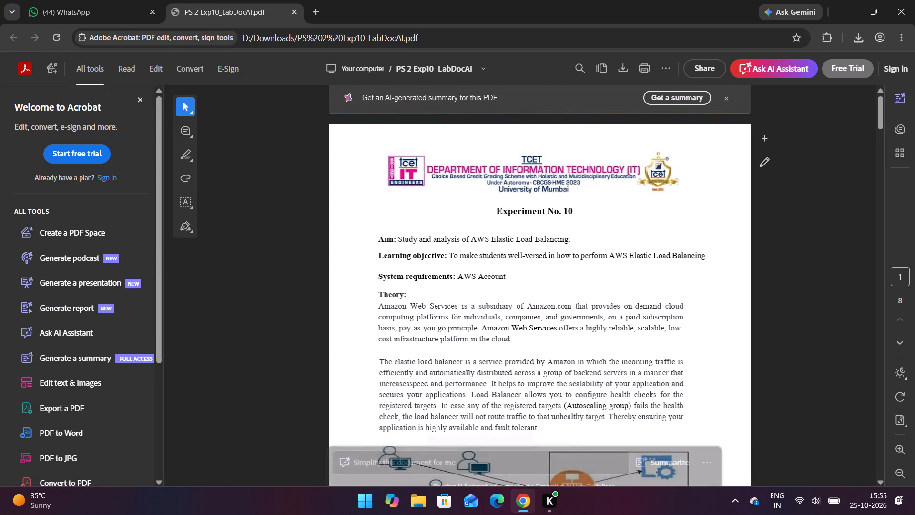
# Open the Downloads folder on drive D in File Explorer and maximize its window.
pyautogui.click(366, 503)
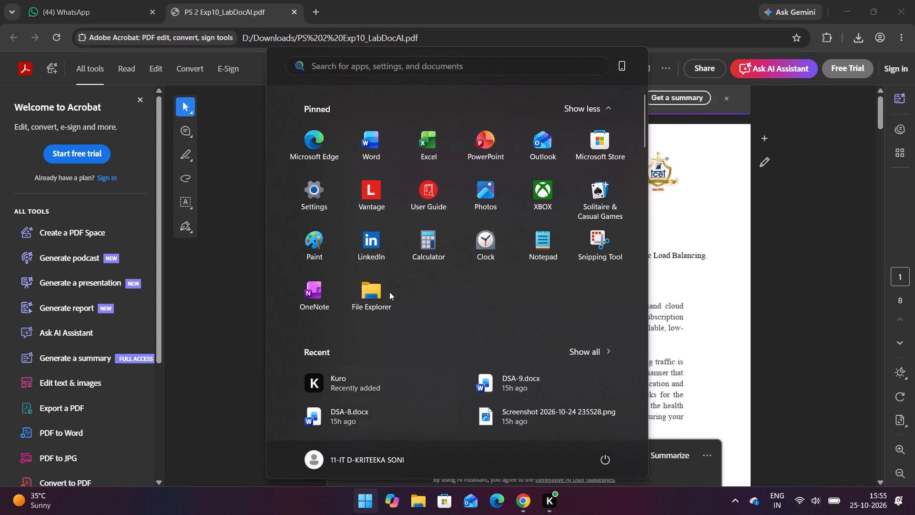
pyautogui.click(370, 290)
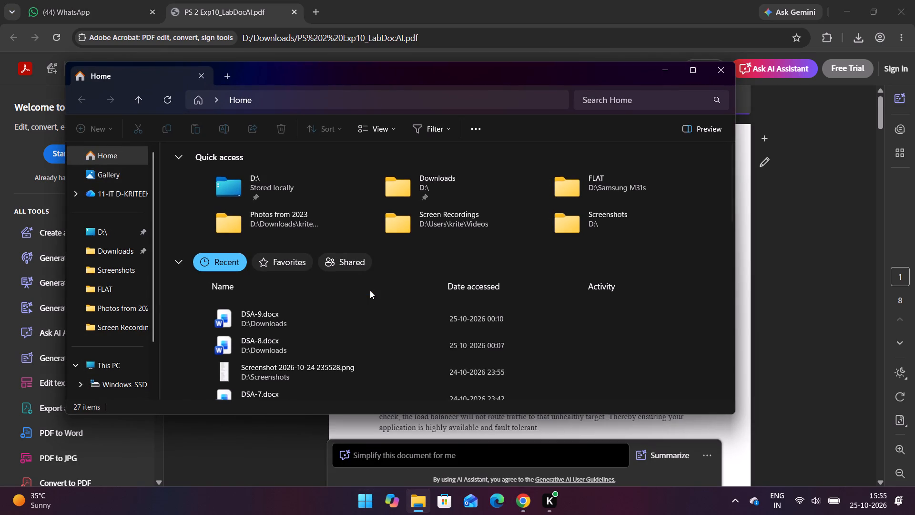
pyautogui.click(101, 259)
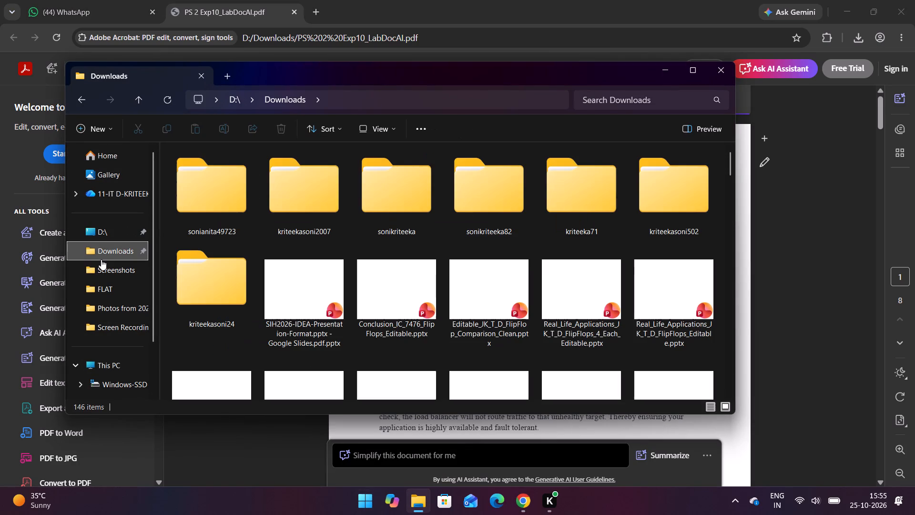
pyautogui.click(695, 70)
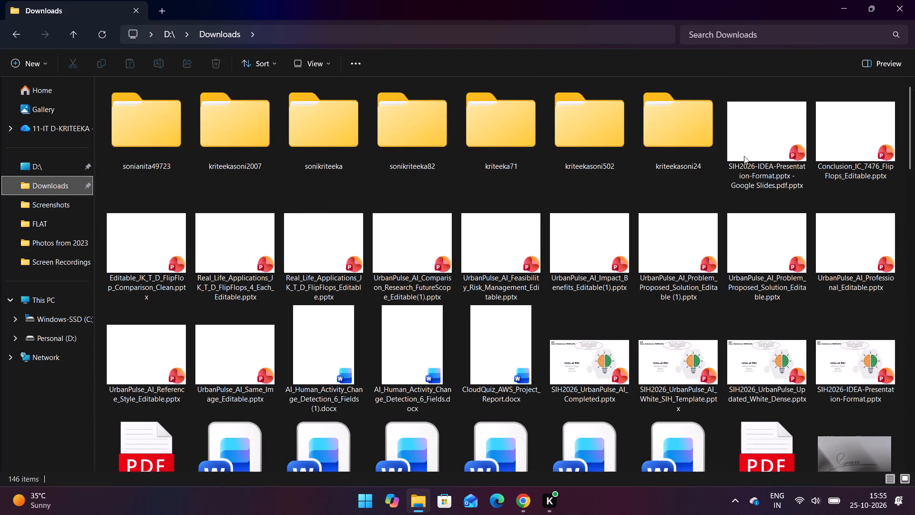
# Select all files in Downloads from Editable_JK_T_D_FlipFlop_Comparison_Clean.pptx through PS 2 Exp10_LabDocAI.pdf, the last file.
pyautogui.keyDown('ctrl'); pyautogui.click(766, 150); pyautogui.keyUp('ctrl')
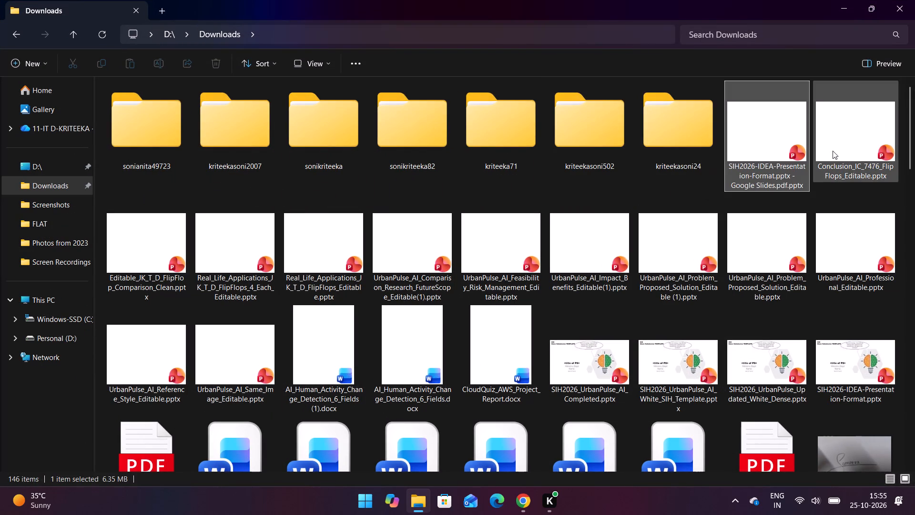
pyautogui.keyDown('ctrl'); pyautogui.click(833, 151); pyautogui.keyUp('ctrl')
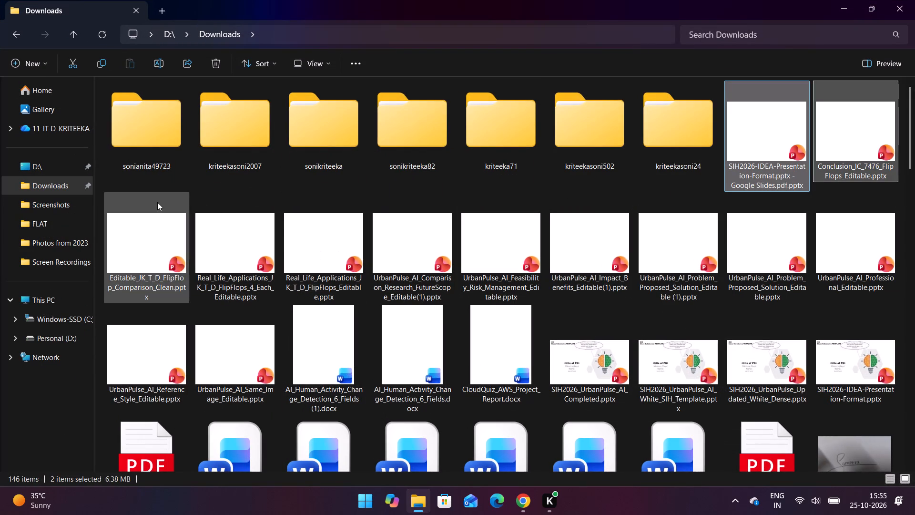
pyautogui.moveTo(101, 188); pyautogui.dragTo(625, 449)
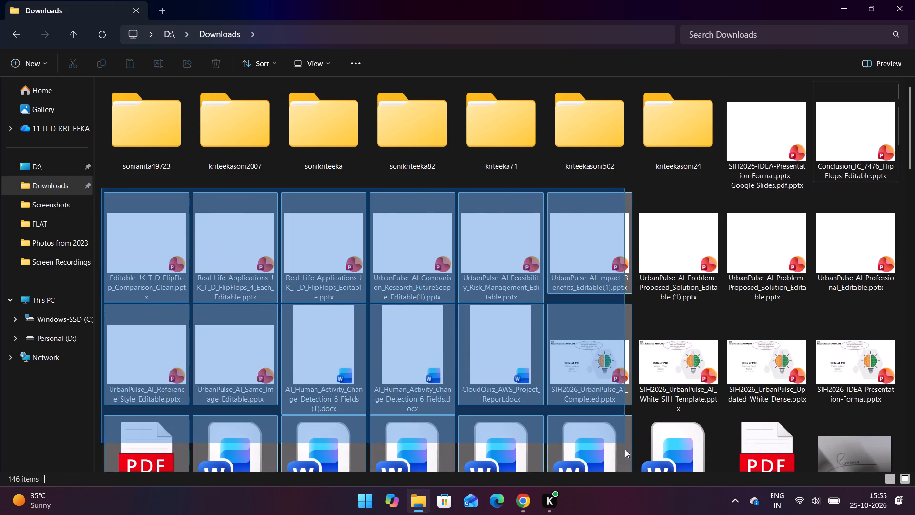
pyautogui.moveTo(625, 449); pyautogui.dragTo(905, 442)
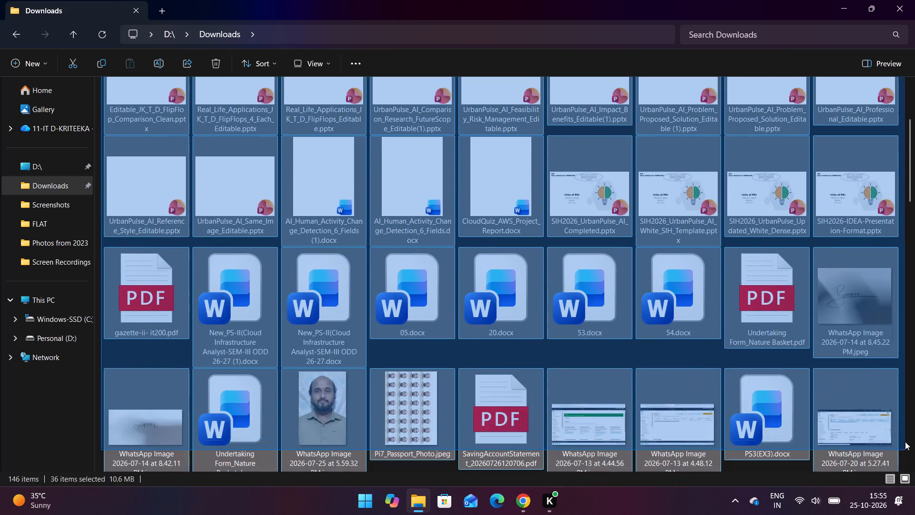
pyautogui.moveTo(905, 442); pyautogui.dragTo(896, 363)
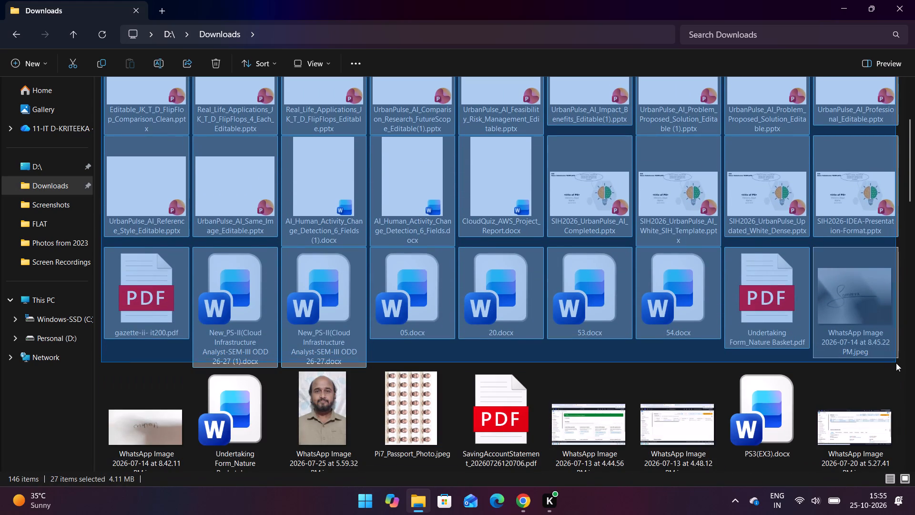
pyautogui.moveTo(896, 363); pyautogui.dragTo(908, 486)
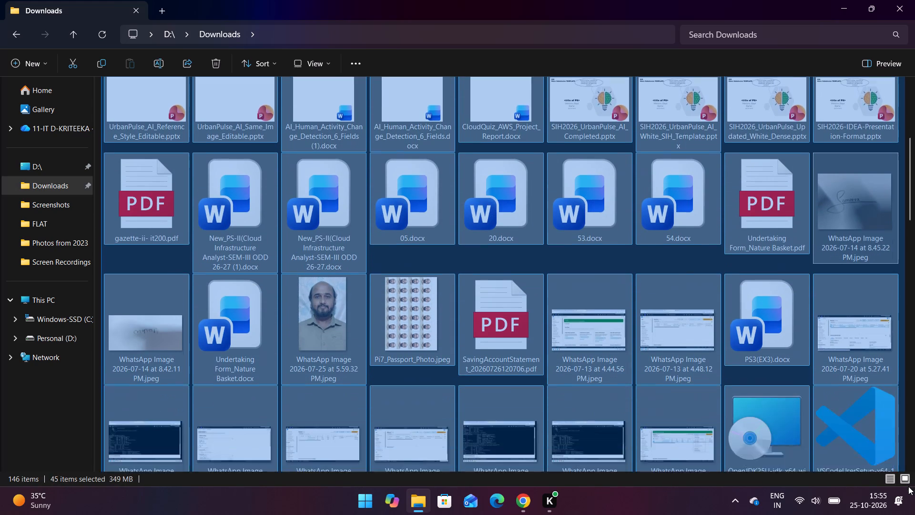
pyautogui.moveTo(908, 486); pyautogui.dragTo(905, 376)
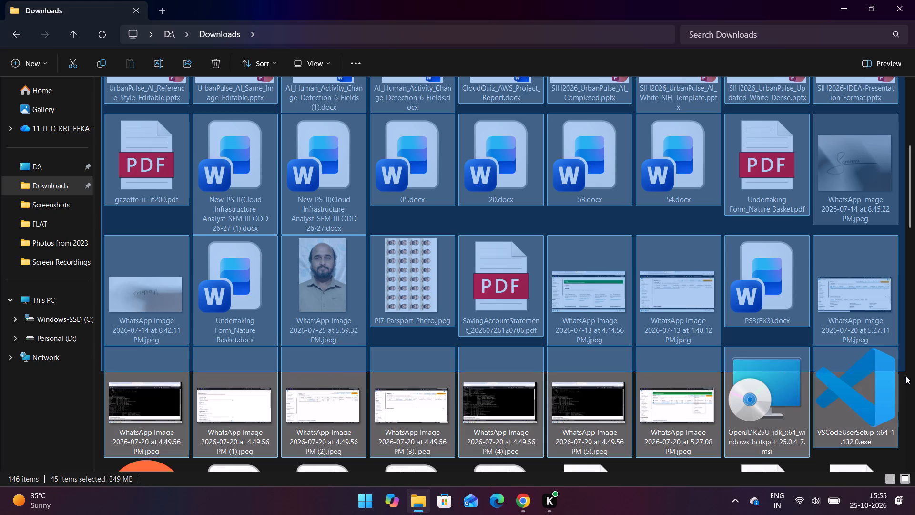
pyautogui.moveTo(905, 376); pyautogui.dragTo(914, 492)
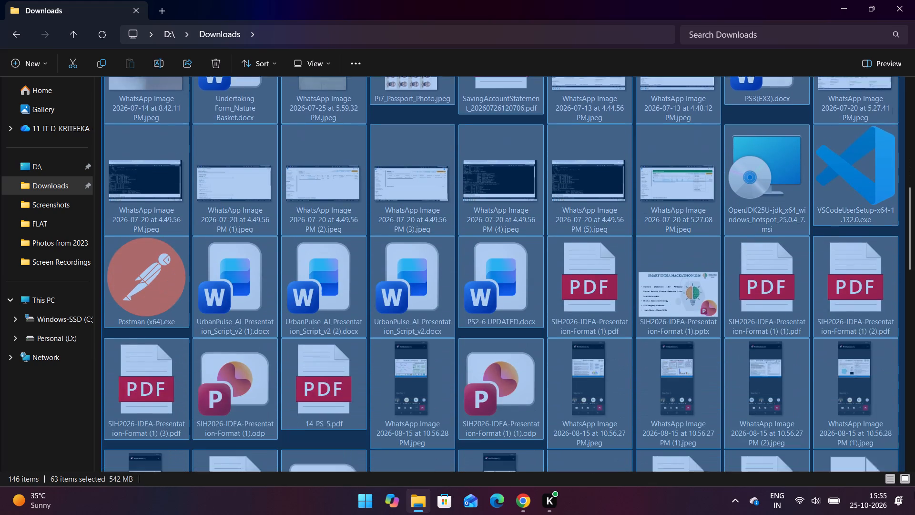
pyautogui.moveTo(914, 492); pyautogui.dragTo(902, 265)
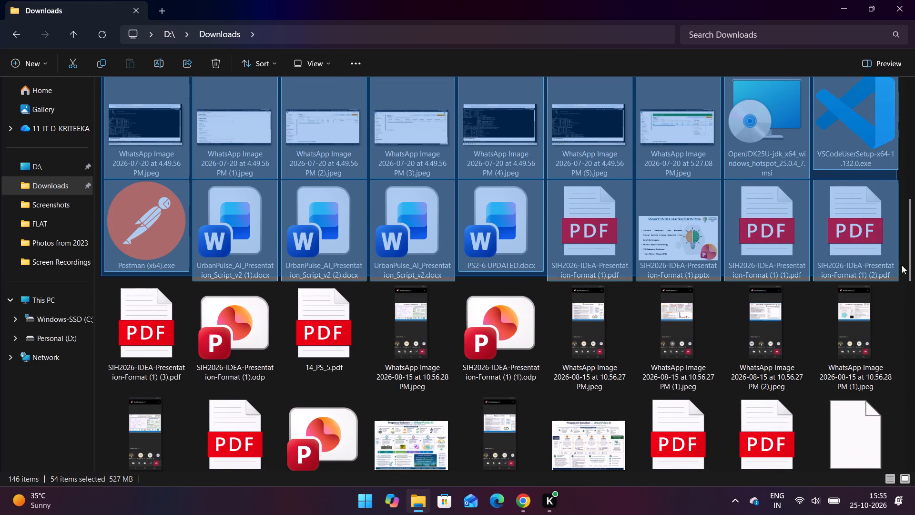
pyautogui.moveTo(902, 265); pyautogui.dragTo(914, 309)
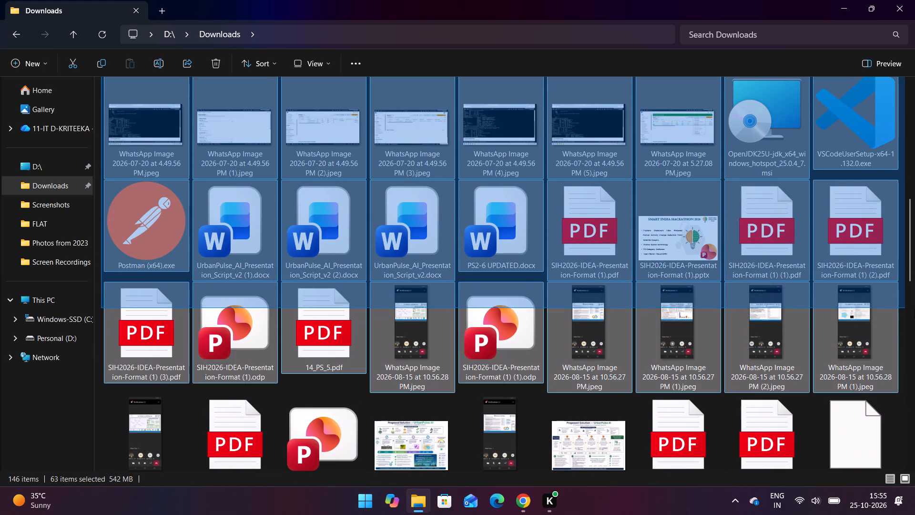
pyautogui.moveTo(914, 309); pyautogui.dragTo(914, 429)
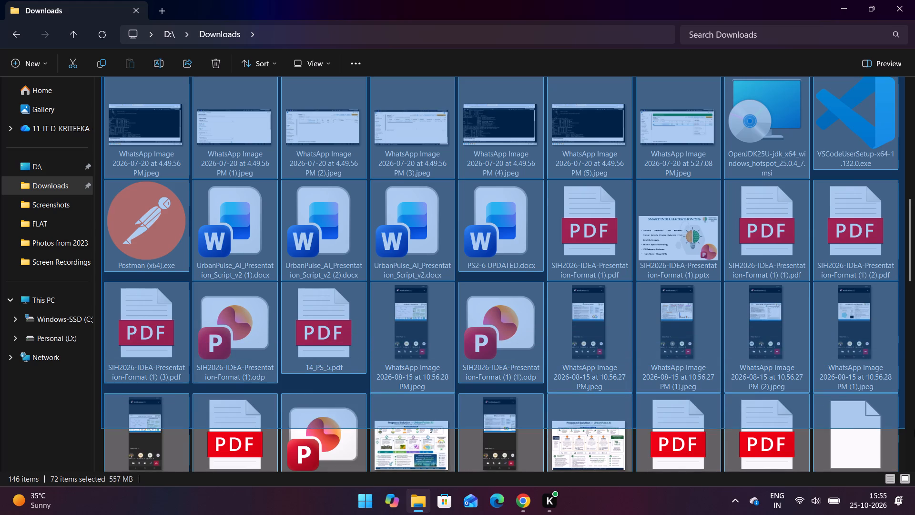
pyautogui.moveTo(914, 429); pyautogui.dragTo(914, 514)
pyautogui.scroll(1, 914, 511)
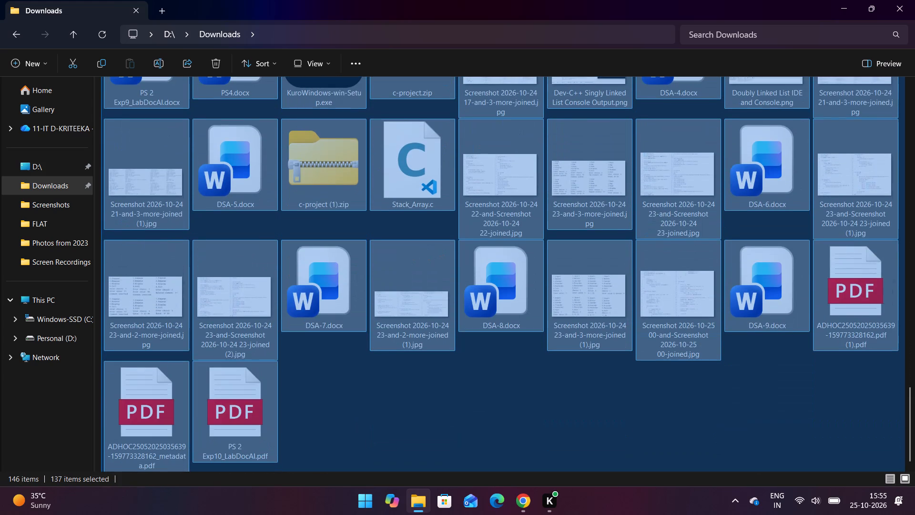
pyautogui.moveTo(914, 514); pyautogui.dragTo(914, 512)
# Change the Downloads folder's layout to small icons, keeping the files selected.
pyautogui.keyDown('ctrl'); pyautogui.scroll(-4, 723, 388); pyautogui.keyUp('ctrl')
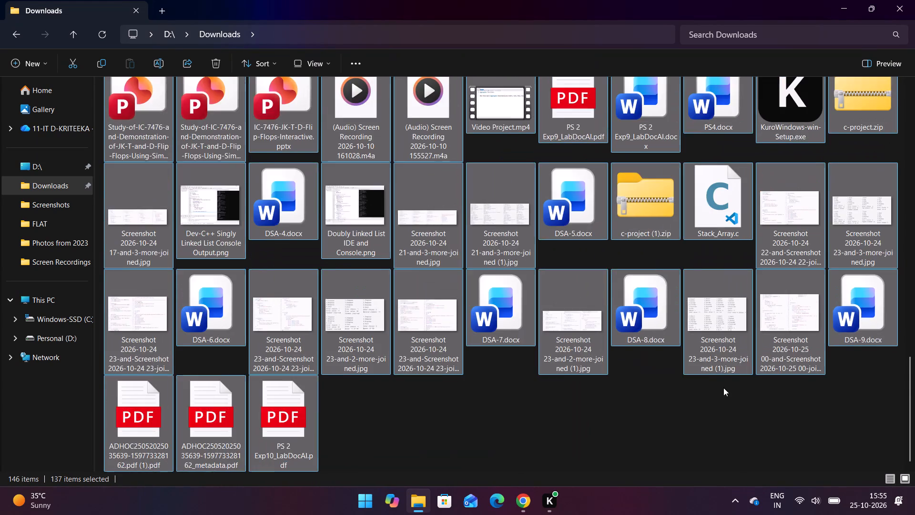
pyautogui.keyDown('ctrl'); pyautogui.scroll(-17, 723, 388); pyautogui.keyUp('ctrl')
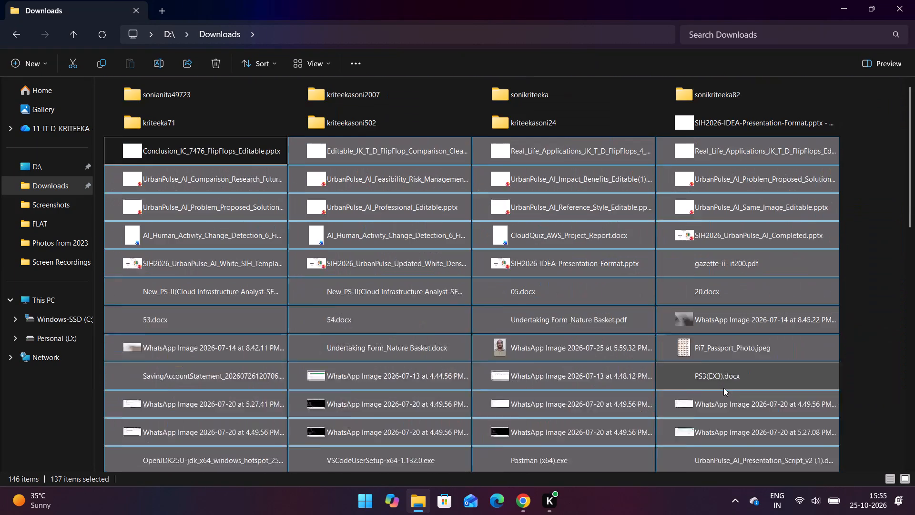
pyautogui.keyDown('ctrl'); pyautogui.scroll(-16, 723, 388); pyautogui.keyUp('ctrl')
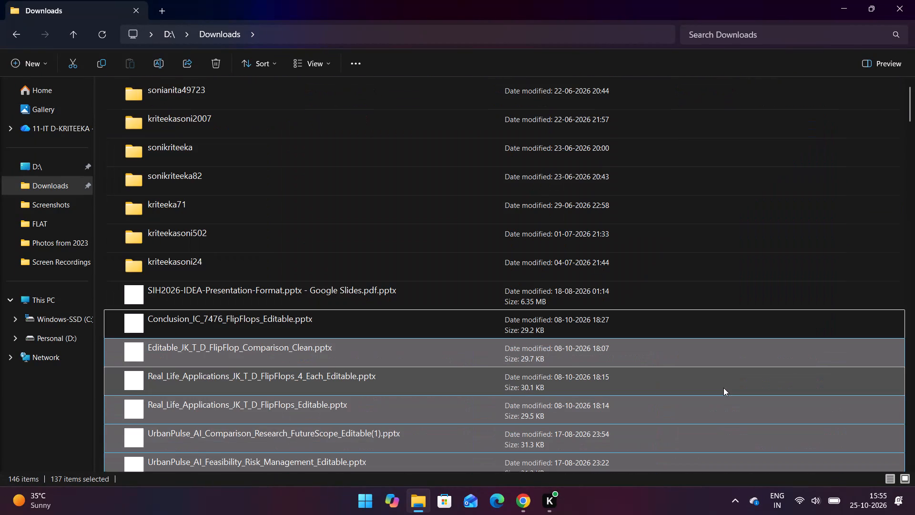
pyautogui.keyDown('ctrl'); pyautogui.scroll(-1, 723, 388); pyautogui.keyUp('ctrl')
pyautogui.hscroll(1, 723, 388)
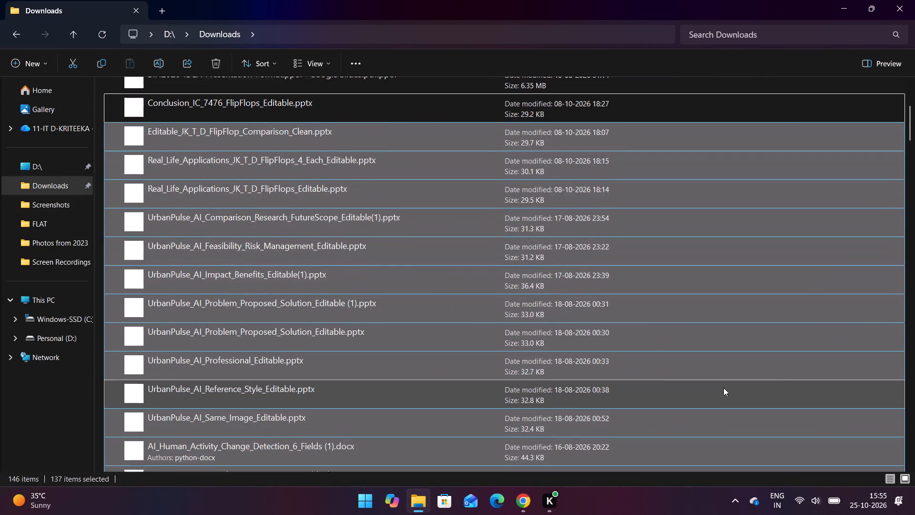
pyautogui.hscroll(1, 723, 388)
pyautogui.keyDown('ctrl'); pyautogui.scroll(5, 723, 388); pyautogui.keyUp('ctrl')
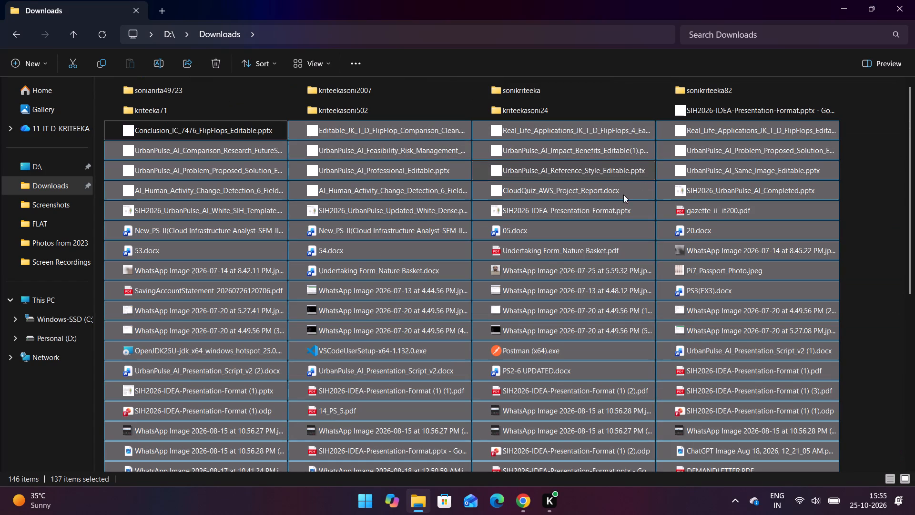
# Exclude gazette-ii- it200.pdf, Pi7_Passport_Photo.jpeg and the OpenJDK25U, VSCodeUserSetup and Postman installers from the file selection.
pyautogui.keyDown('ctrl'); pyautogui.click(707, 207); pyautogui.keyUp('ctrl')
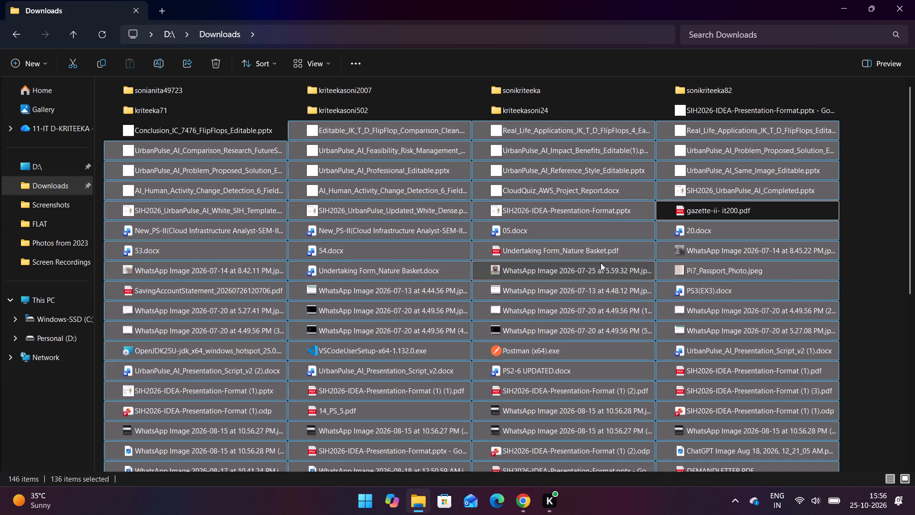
pyautogui.keyDown('ctrl'); pyautogui.click(731, 269); pyautogui.keyUp('ctrl')
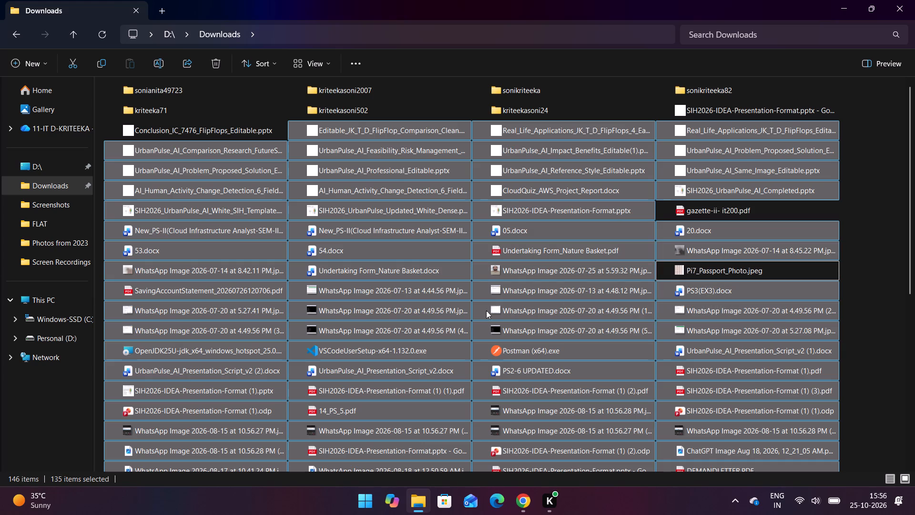
pyautogui.keyDown('ctrl'); pyautogui.click(209, 351); pyautogui.keyUp('ctrl')
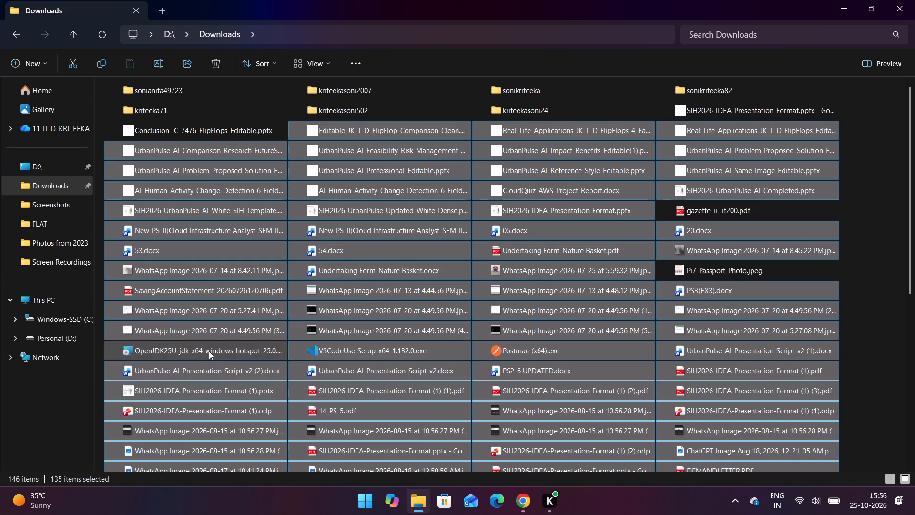
pyautogui.keyDown('ctrl'); pyautogui.click(360, 347); pyautogui.keyUp('ctrl')
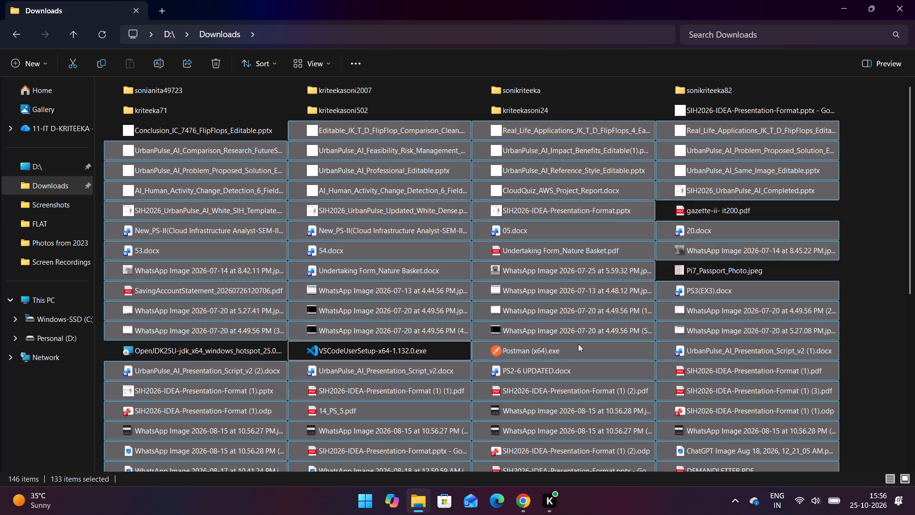
pyautogui.keyDown('ctrl'); pyautogui.click(578, 344); pyautogui.keyUp('ctrl')
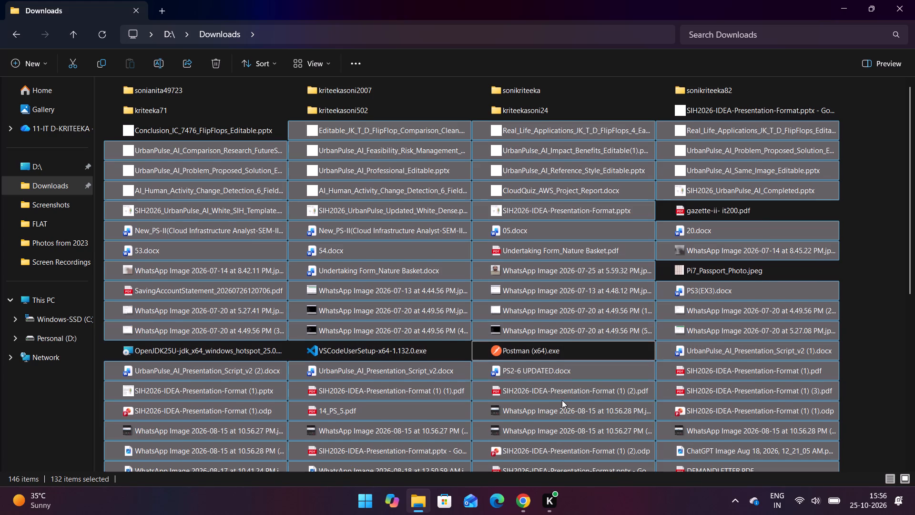
# Exclude Docker Desktop Installer.exe, CloudQuizKey.pem, mysql-installer-community-8.0.46.0.msi, node-v24.21.0-x64.msi and KuroWindows-win-Setup.exe from the selection.
pyautogui.scroll(-4, 562, 400)
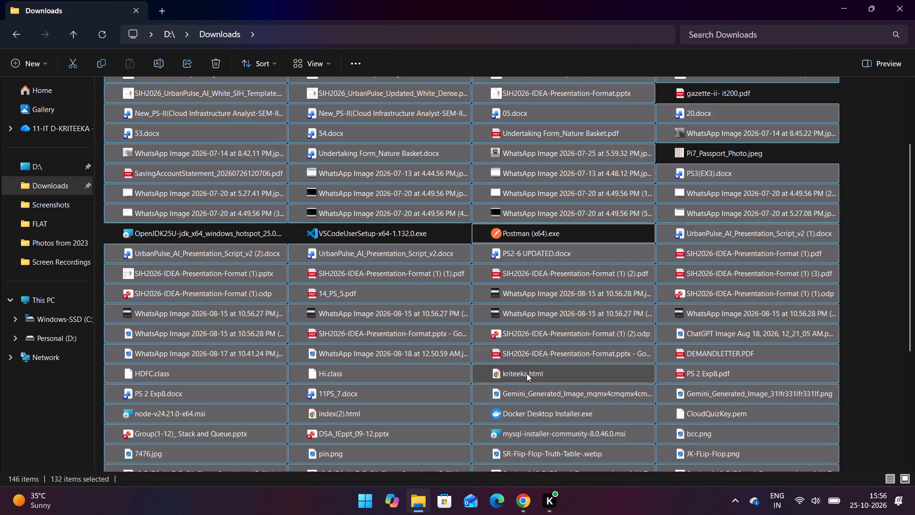
pyautogui.scroll(-4, 527, 373)
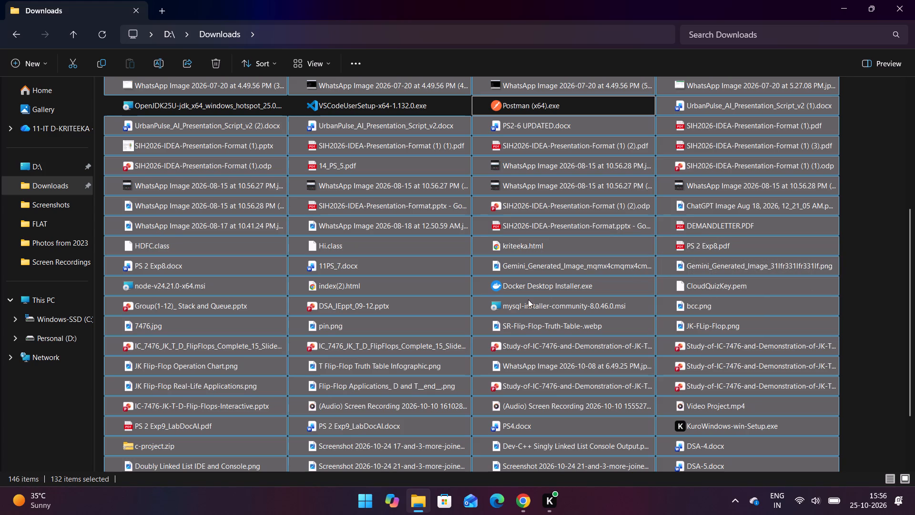
pyautogui.keyDown('ctrl'); pyautogui.click(567, 289); pyautogui.keyUp('ctrl')
pyautogui.keyDown('ctrl'); pyautogui.click(690, 287); pyautogui.keyUp('ctrl')
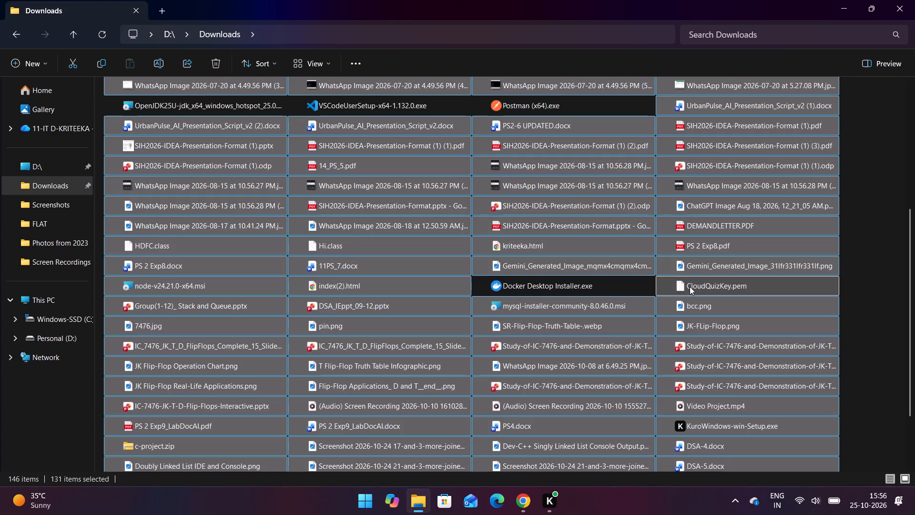
pyautogui.keyDown('ctrl'); pyautogui.click(580, 300); pyautogui.keyUp('ctrl')
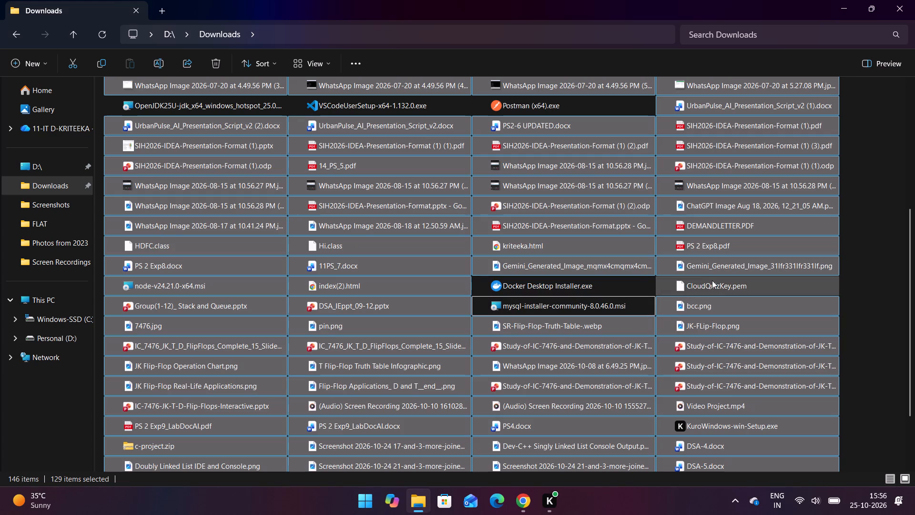
pyautogui.keyDown('ctrl'); pyautogui.click(255, 286); pyautogui.keyUp('ctrl')
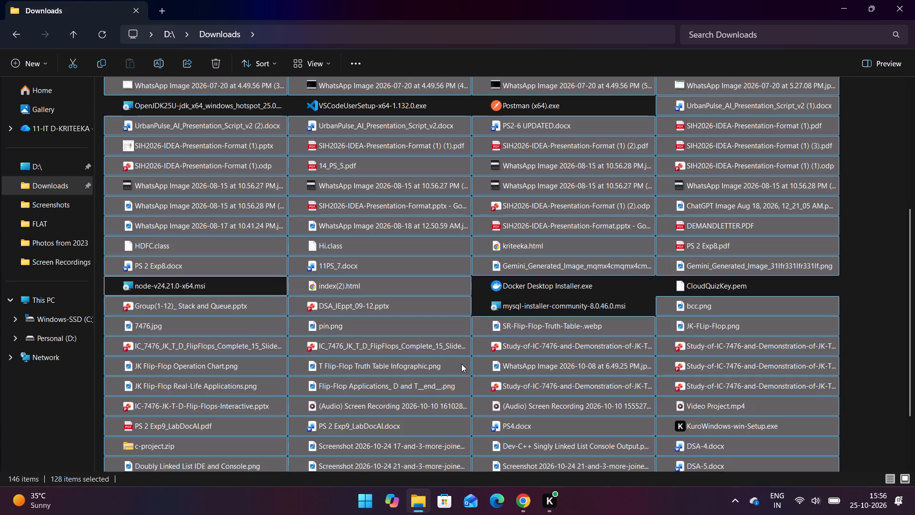
pyautogui.scroll(-3, 486, 365)
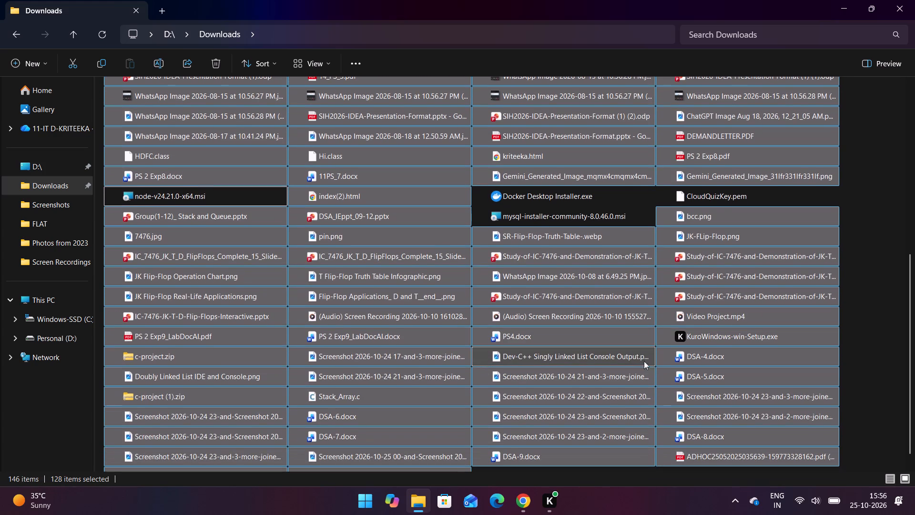
pyautogui.keyDown('ctrl'); pyautogui.click(705, 333); pyautogui.keyUp('ctrl')
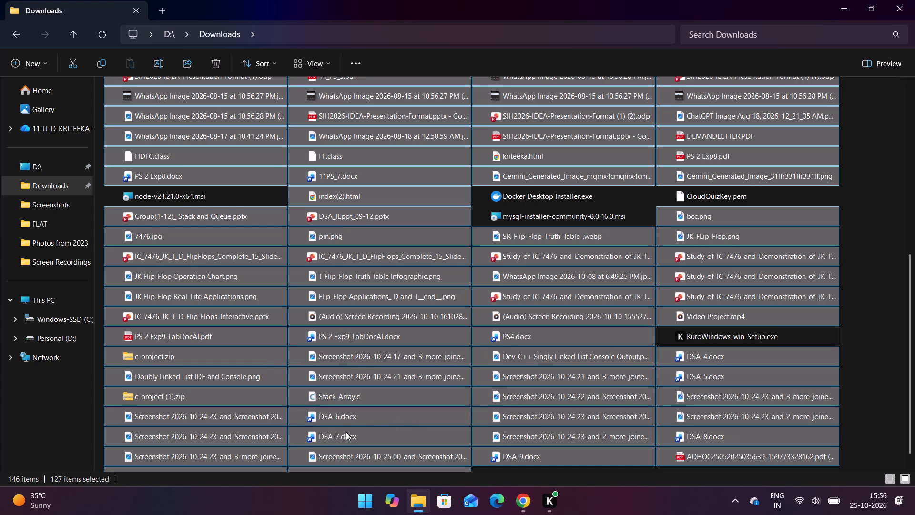
# Exclude the six Word documents DSA-4.docx through DSA-9.docx from the selection.
pyautogui.scroll(-4, 468, 435)
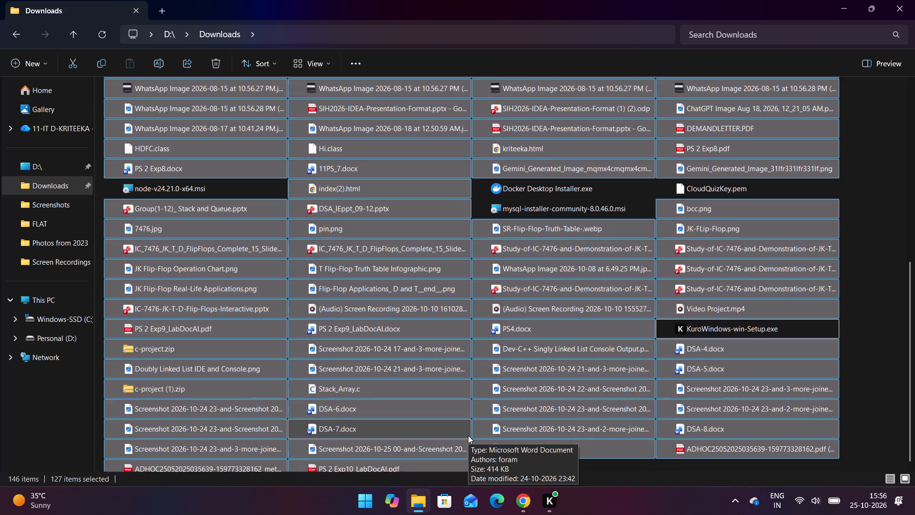
pyautogui.scroll(-2, 468, 435)
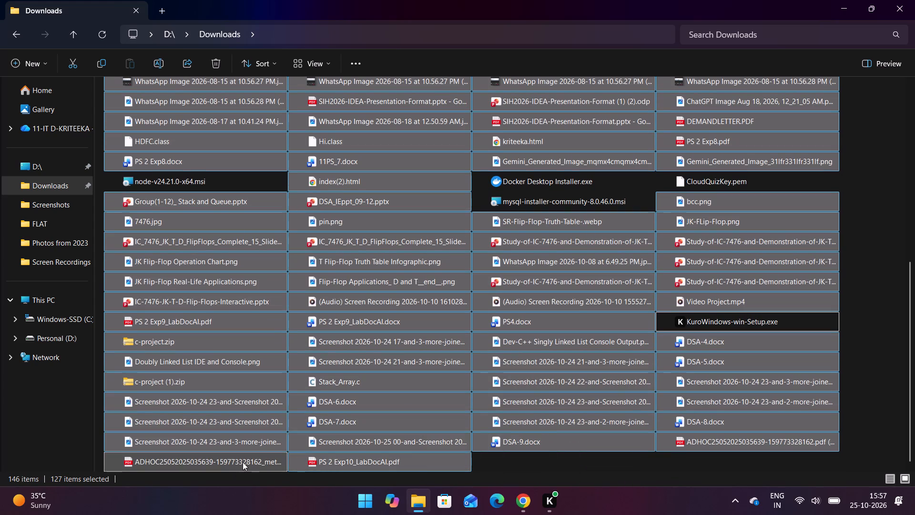
pyautogui.keyDown('ctrl'); pyautogui.click(423, 415); pyautogui.keyUp('ctrl')
pyautogui.keyDown('ctrl'); pyautogui.click(421, 400); pyautogui.keyUp('ctrl')
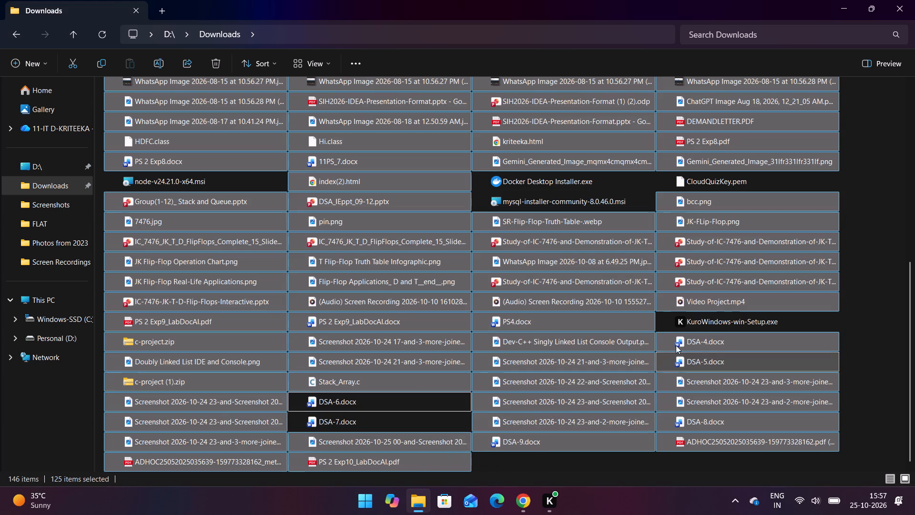
pyautogui.keyDown('ctrl'); pyautogui.click(720, 361); pyautogui.keyUp('ctrl')
pyautogui.keyDown('ctrl'); pyautogui.click(725, 334); pyautogui.keyUp('ctrl')
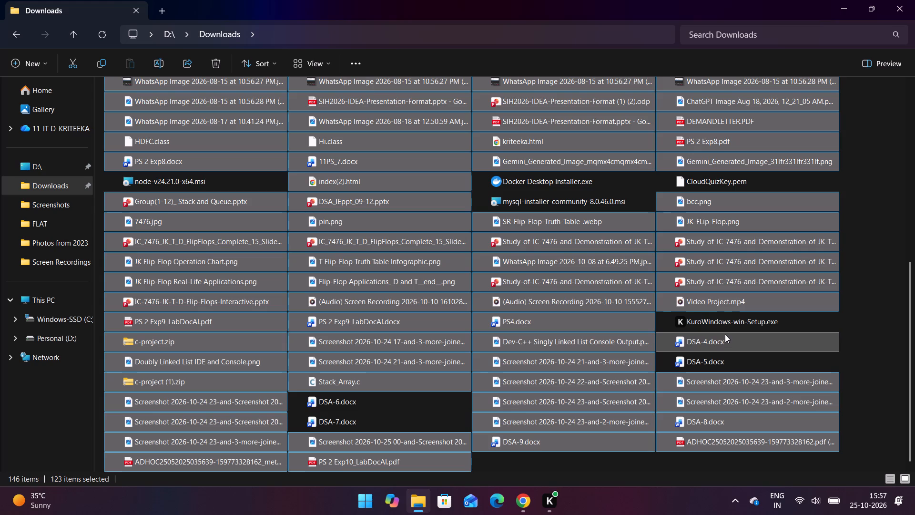
pyautogui.keyDown('ctrl'); pyautogui.click(712, 426); pyautogui.keyUp('ctrl')
pyautogui.keyDown('ctrl'); pyautogui.click(589, 447); pyautogui.keyUp('ctrl')
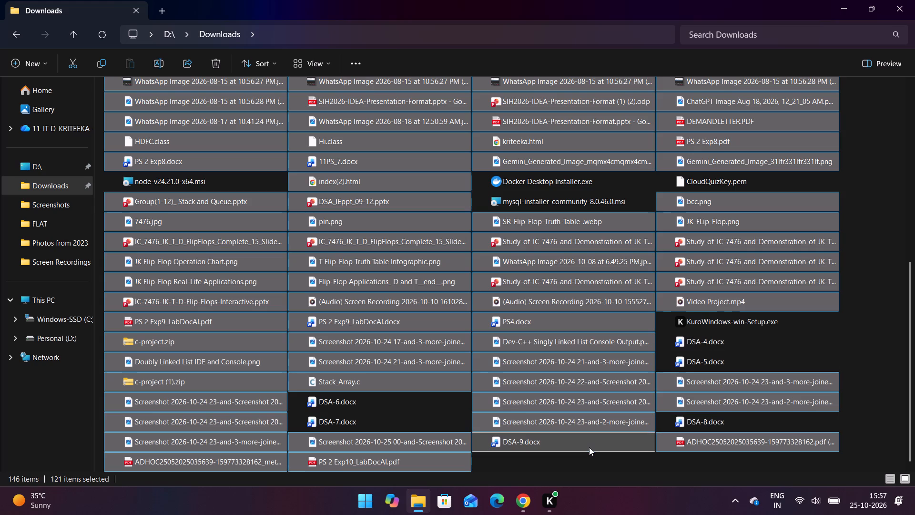
# Review the entire Downloads list to check which files are selected and which are excluded.
pyautogui.scroll(6, 293, 426)
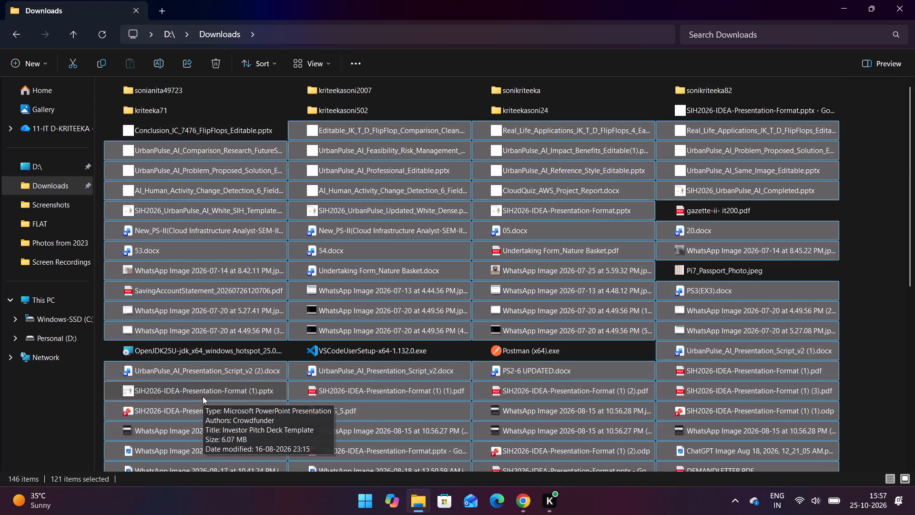
pyautogui.scroll(-5, 203, 396)
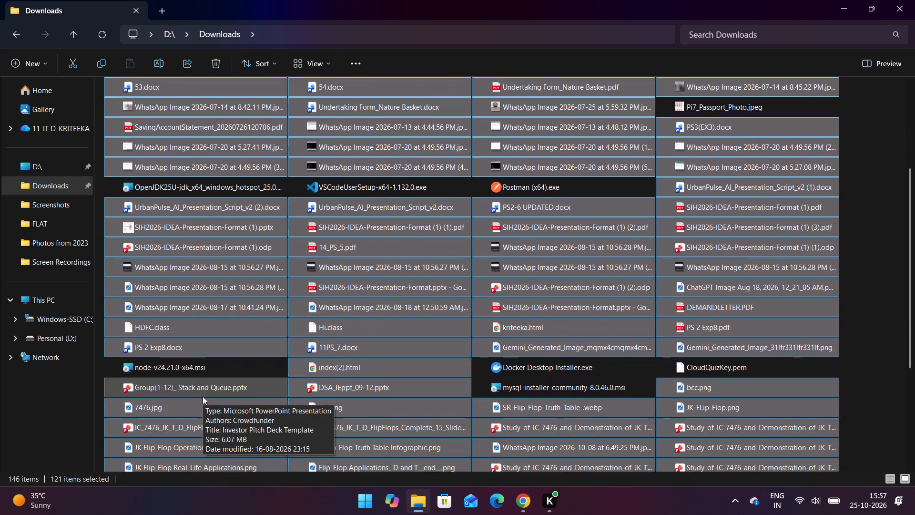
pyautogui.scroll(-4, 203, 396)
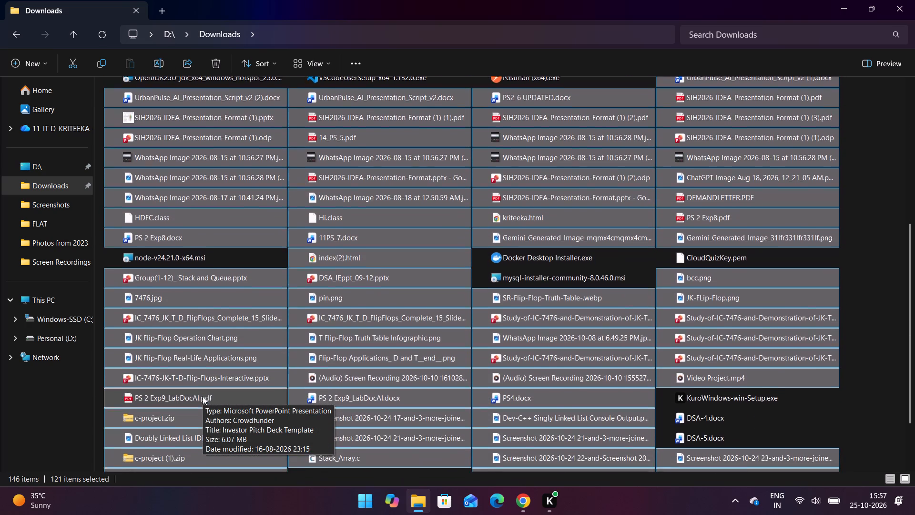
pyautogui.scroll(-5, 203, 396)
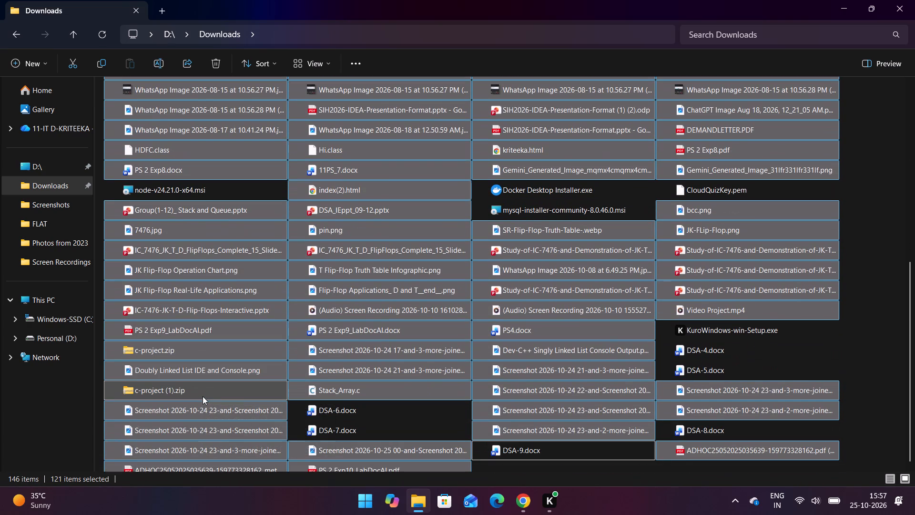
pyautogui.scroll(-2, 203, 396)
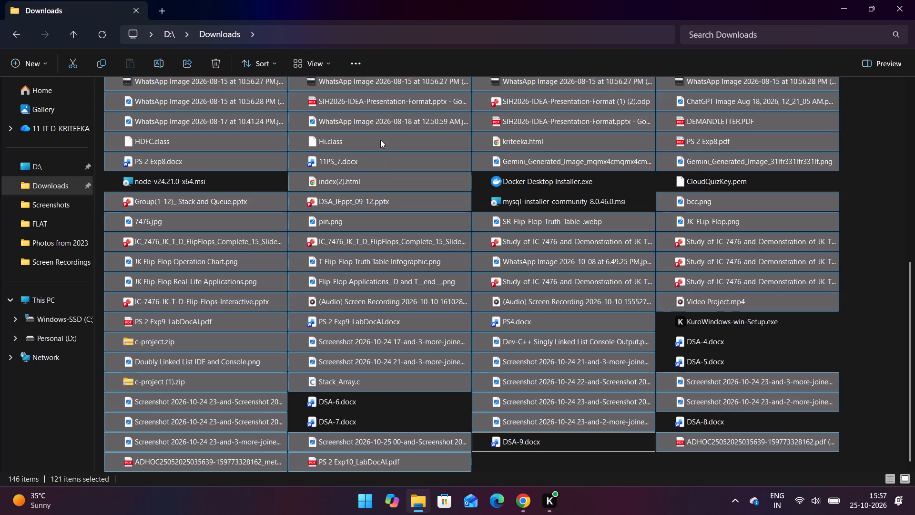
pyautogui.scroll(2, 385, 124)
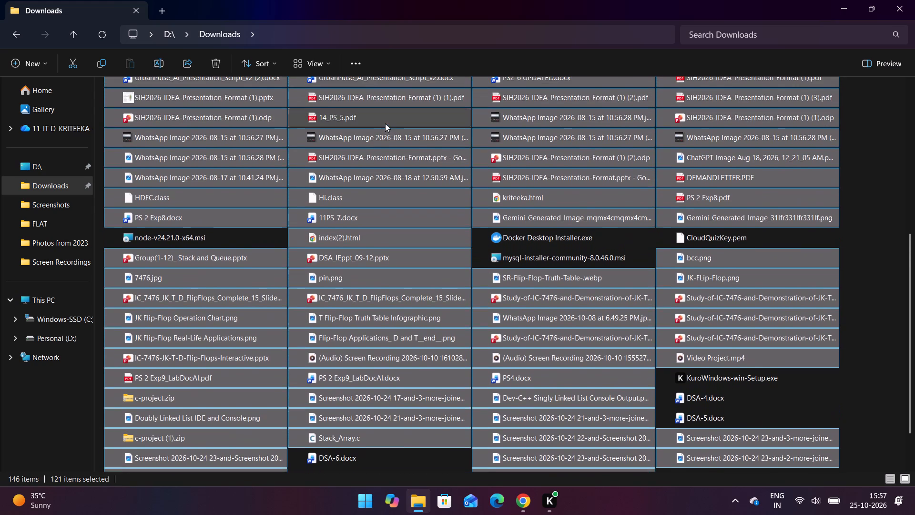
pyautogui.scroll(4, 385, 124)
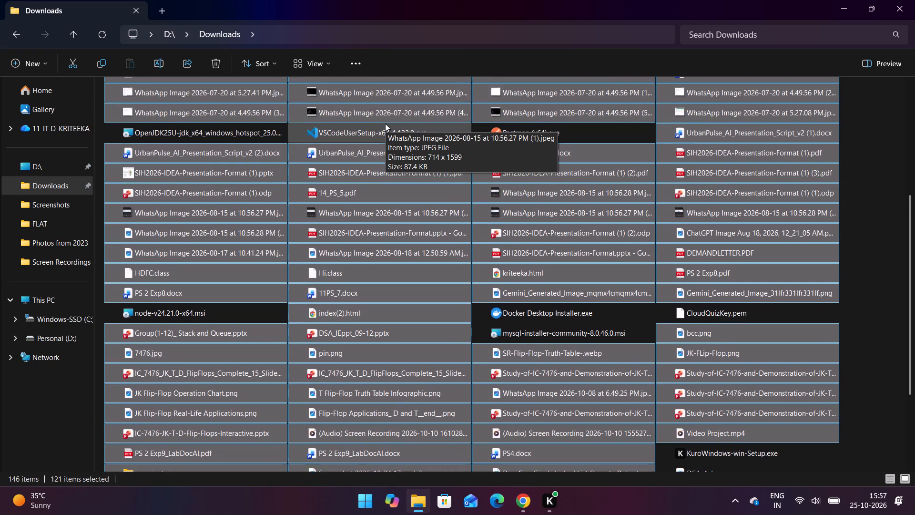
pyautogui.scroll(2, 385, 124)
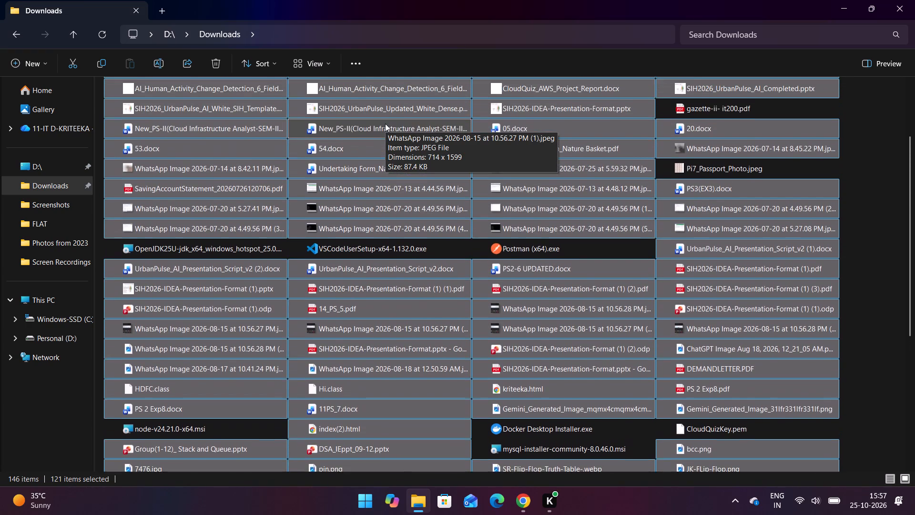
pyautogui.scroll(3, 385, 124)
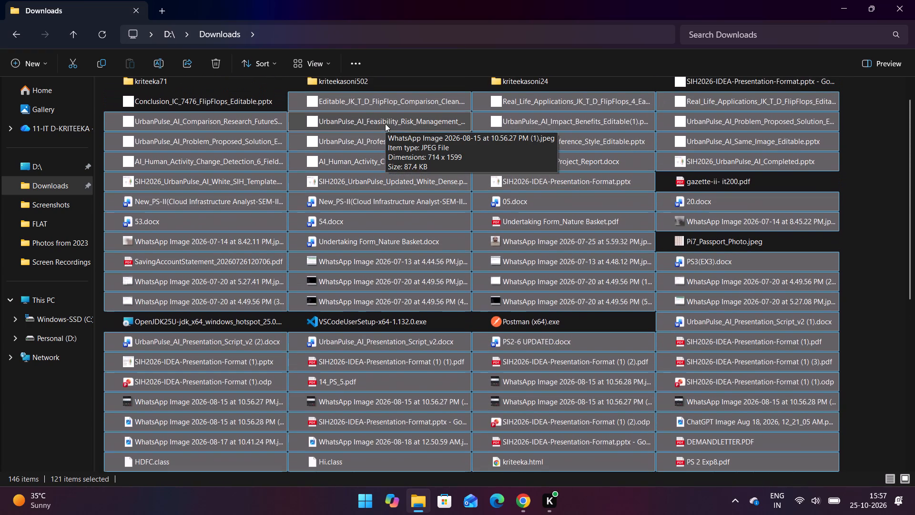
# Delete all the selected files from the Downloads folder, leaving the excluded documents and installers in place.
pyautogui.rightClick(385, 124)
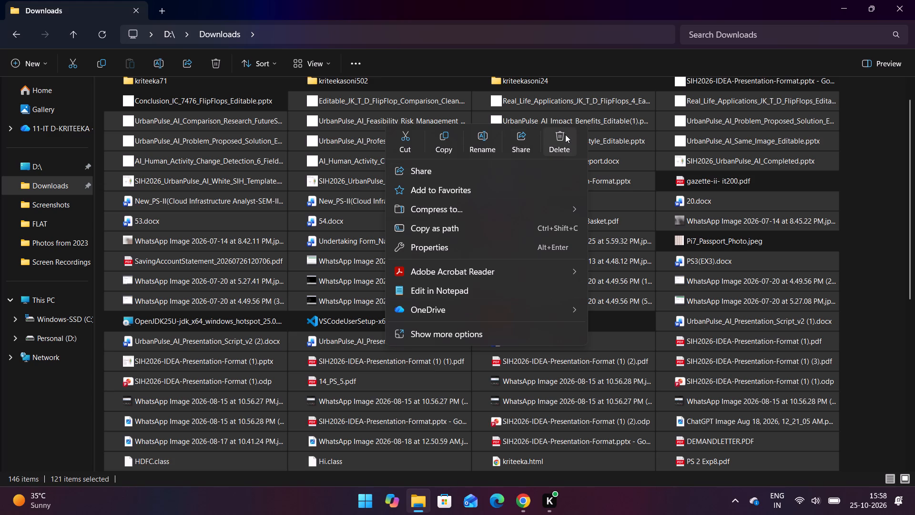
pyautogui.click(565, 134)
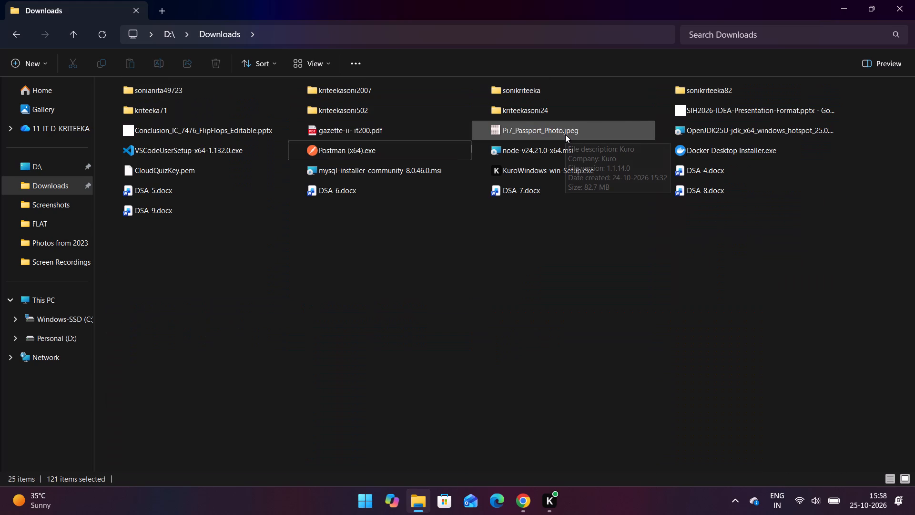
pyautogui.click(504, 305)
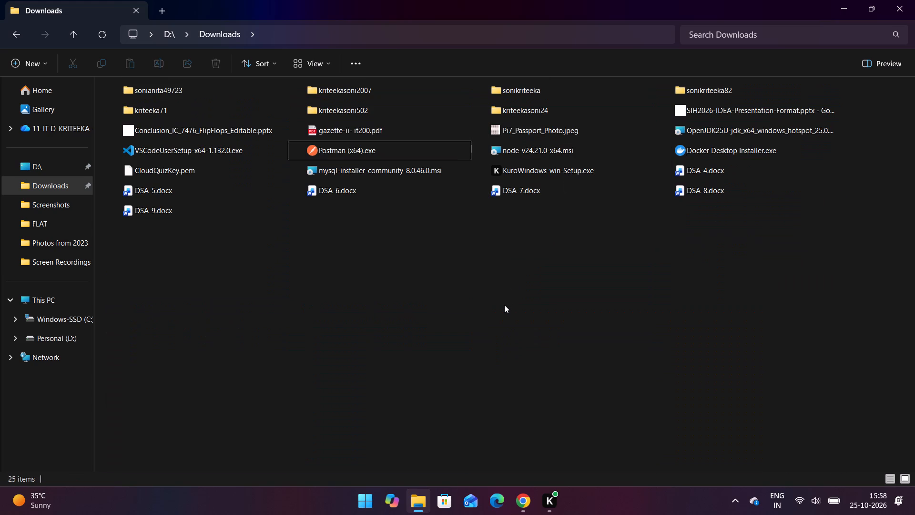
pyautogui.click(504, 305)
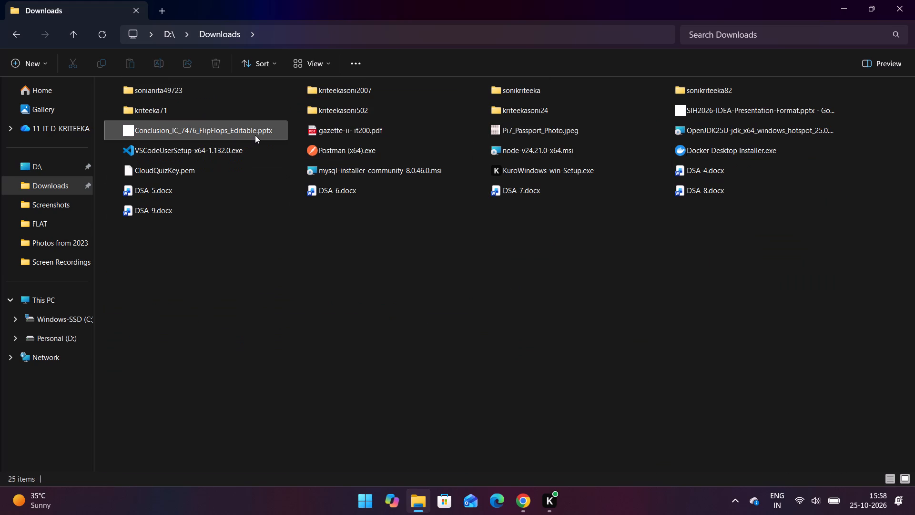
# Delete Conclusion_IC_7476_FlipFlops_Editable.pptx from the Downloads folder.
pyautogui.keyDown('ctrl'); pyautogui.click(255, 135); pyautogui.keyUp('ctrl')
pyautogui.rightClick(255, 135)
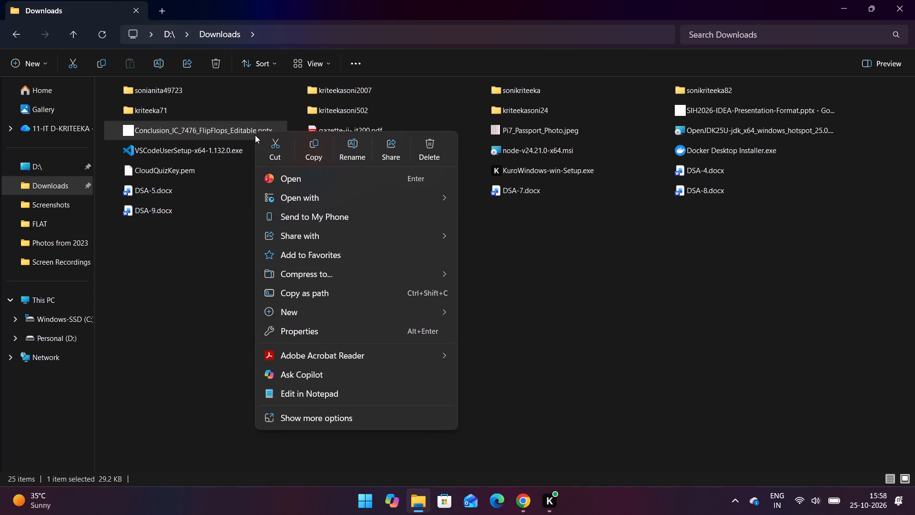
pyautogui.click(438, 154)
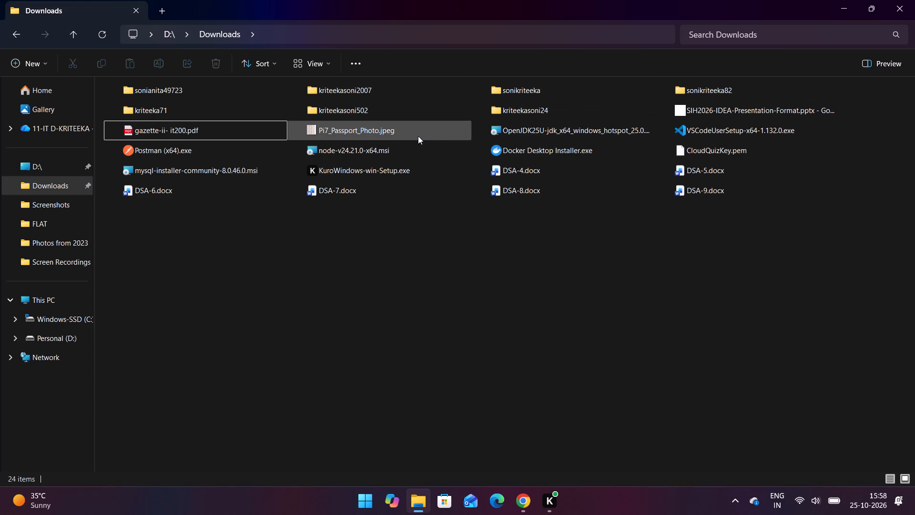
# Enlarge the Downloads folder's small icons to big thumbnails so that eight items fit in each row.
pyautogui.keyDown('ctrl'); pyautogui.scroll(13, 520, 134); pyautogui.keyUp('ctrl')
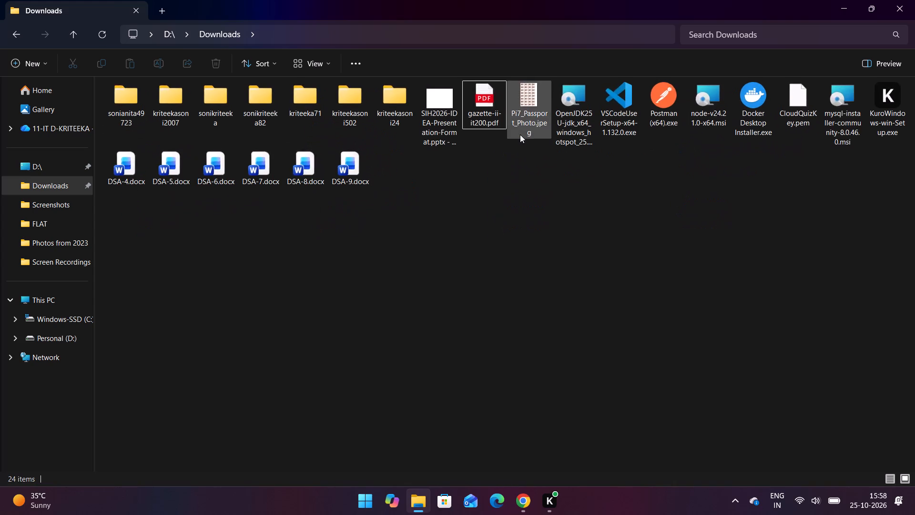
pyautogui.keyDown('ctrl'); pyautogui.scroll(12, 520, 134); pyautogui.keyUp('ctrl')
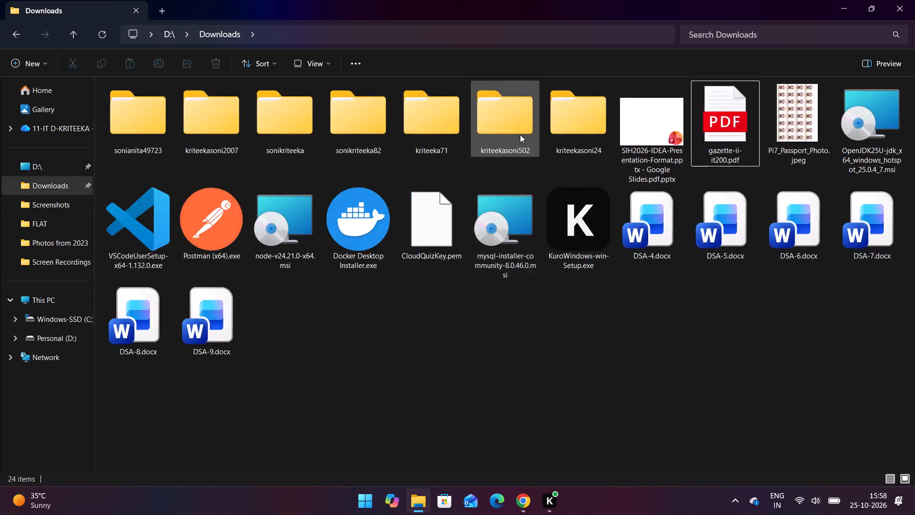
pyautogui.keyDown('ctrl'); pyautogui.scroll(10, 520, 134); pyautogui.keyUp('ctrl')
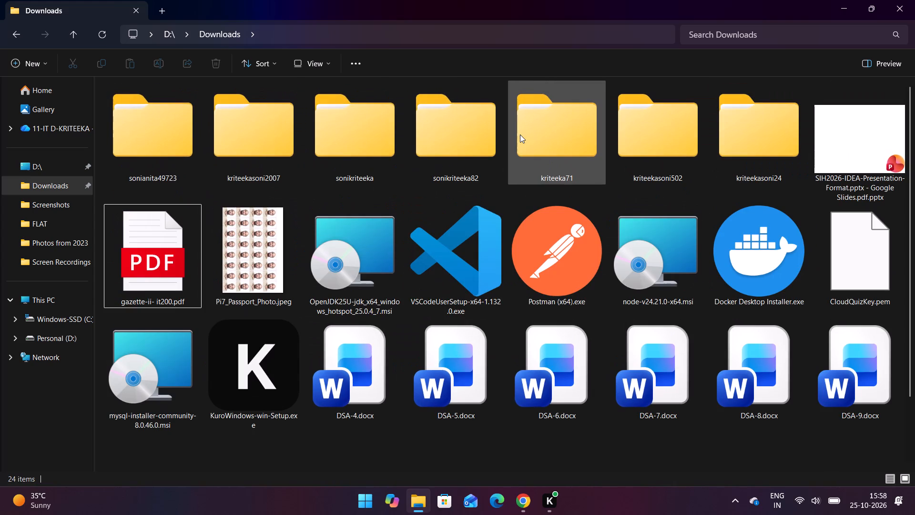
# Shrink the Downloads folder's thumbnails so that twelve items fit in each row.
pyautogui.keyDown('ctrl'); pyautogui.scroll(-9, 520, 134); pyautogui.keyUp('ctrl')
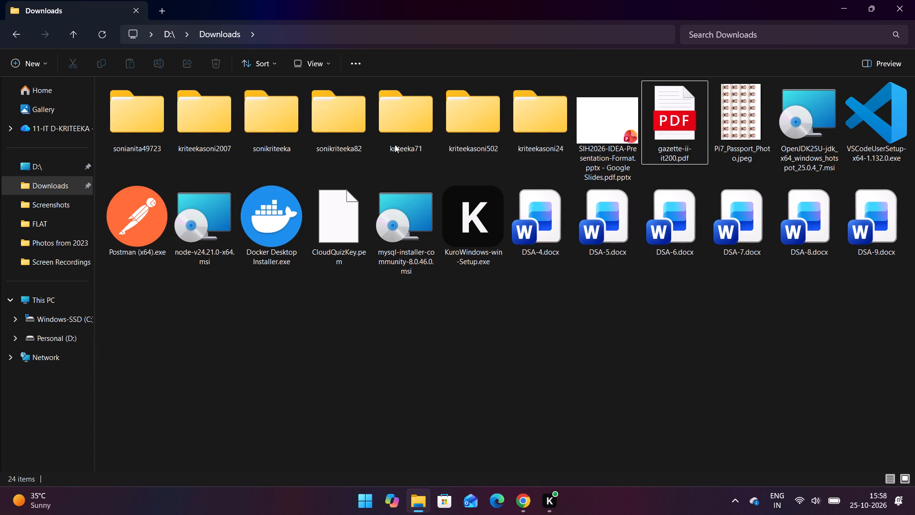
# Look inside the last account folder, just before the SIH2026 presentation, and return to the Downloads folder.
pyautogui.doubleClick(539, 153)
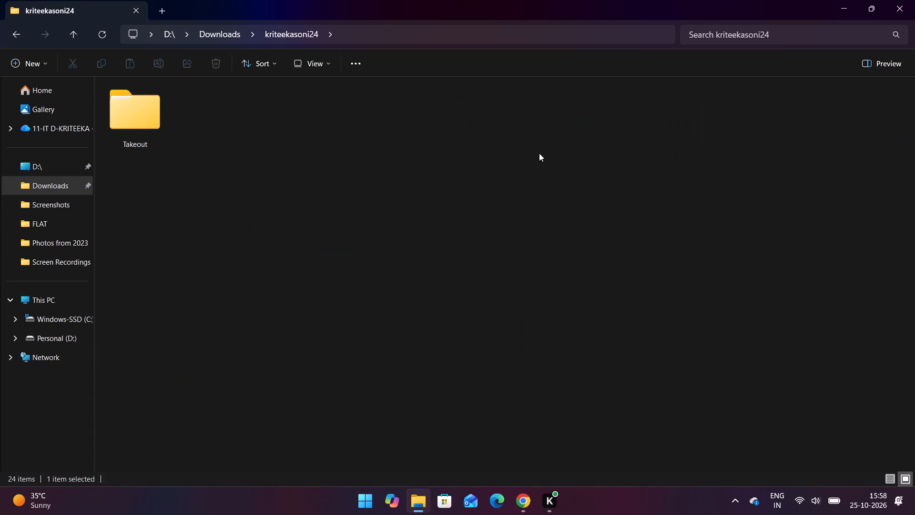
pyautogui.hscroll(13, 539, 153)
pyautogui.click(19, 35)
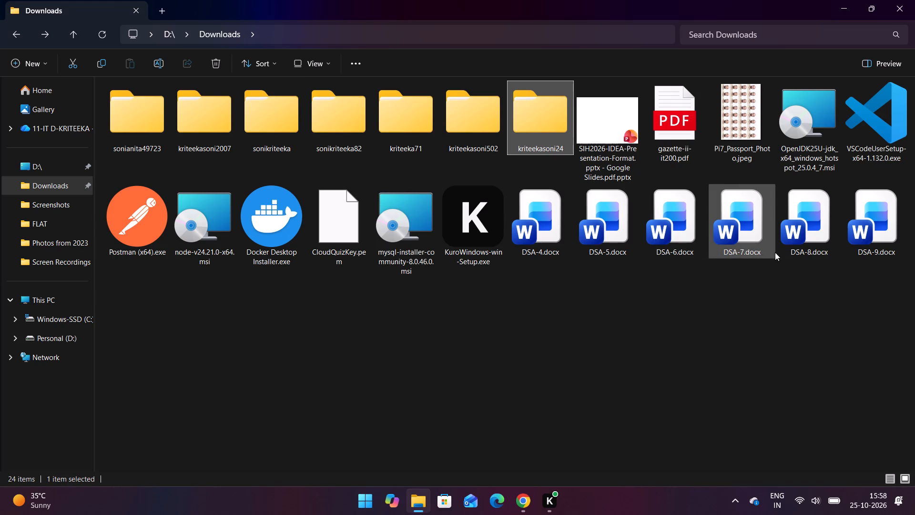
# Duplicate DSA-9.docx within the Downloads folder.
pyautogui.click(874, 249)
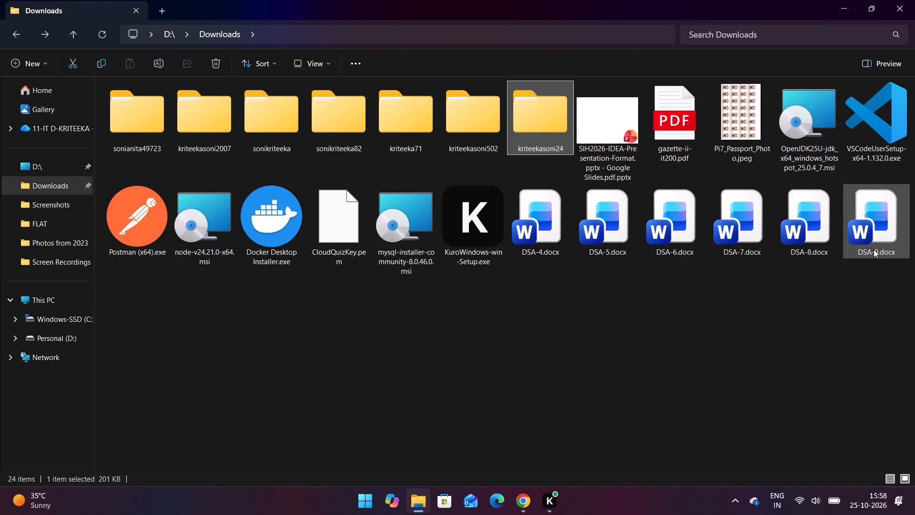
pyautogui.click(100, 62)
pyautogui.click(853, 360)
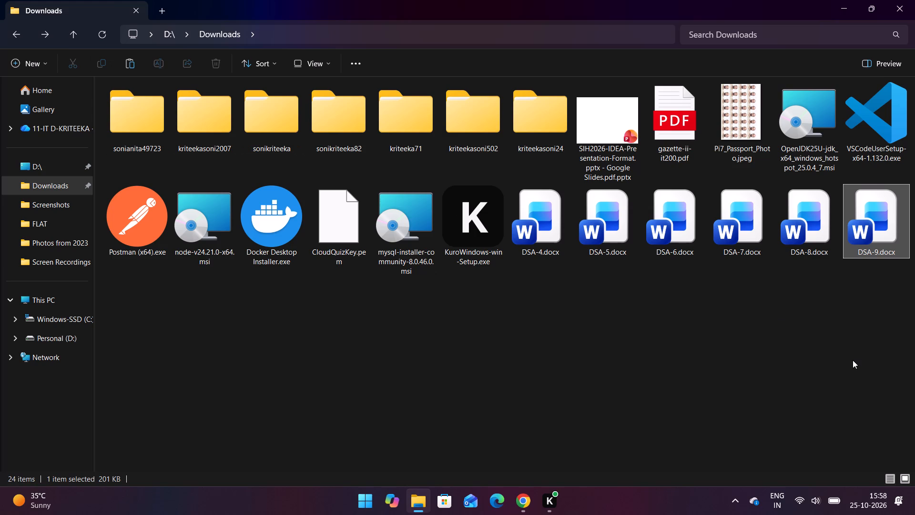
pyautogui.hotkey('ctrl', 'v')
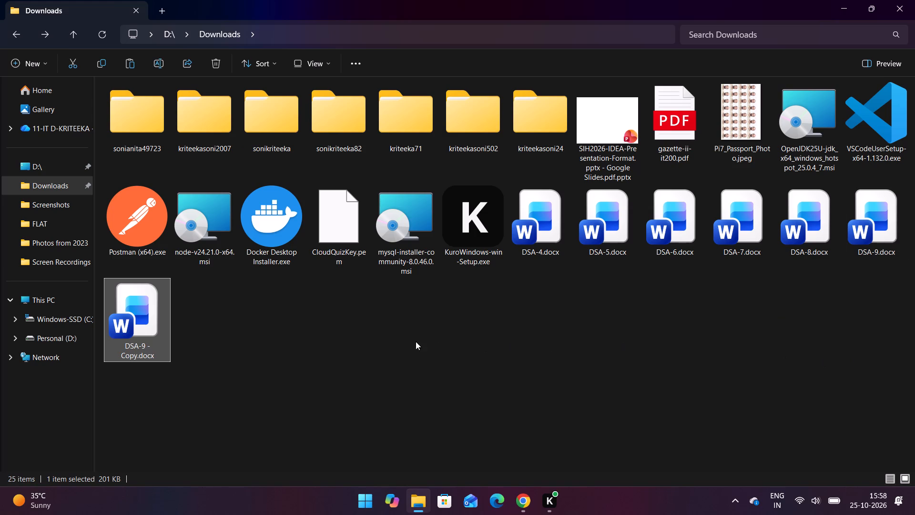
# Rename the copy of DSA-9 as PS10, keeping its .docx extension.
pyautogui.click(155, 64)
pyautogui.press('BackSpace')
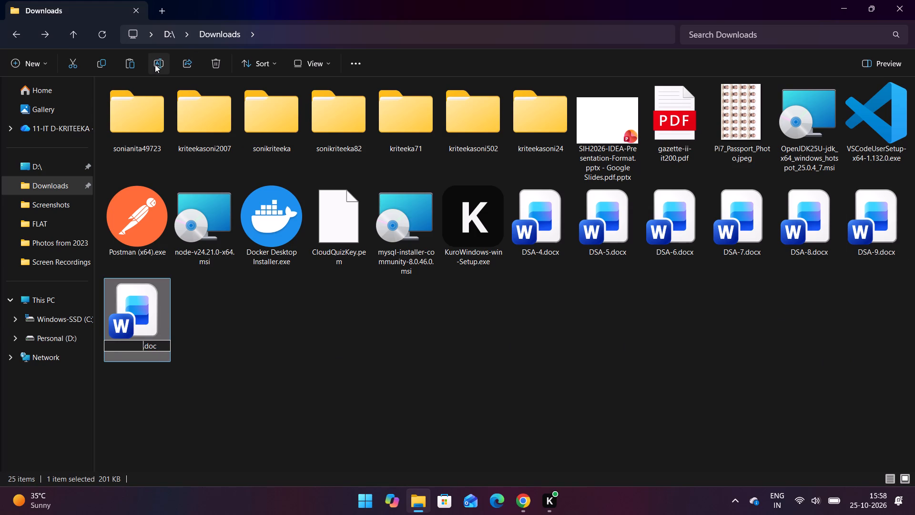
pyautogui.write('PS')
pyautogui.write('10')
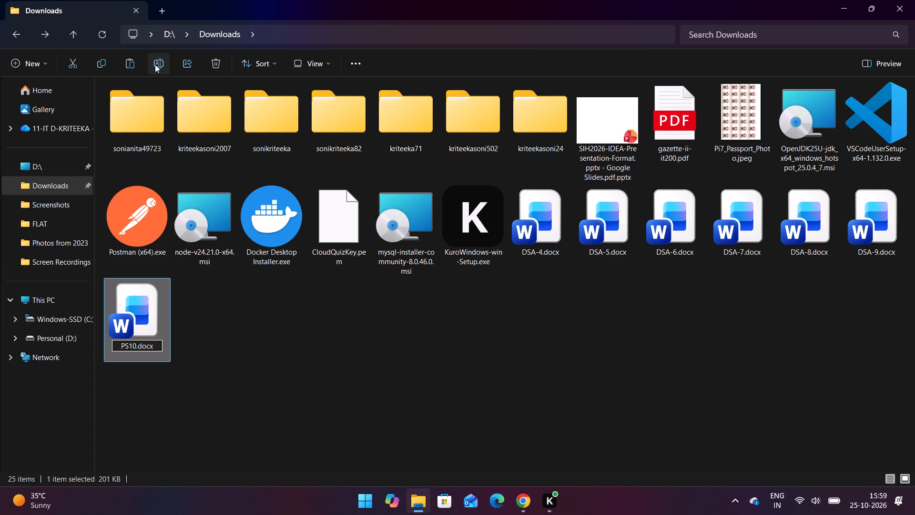
pyautogui.press('Return')
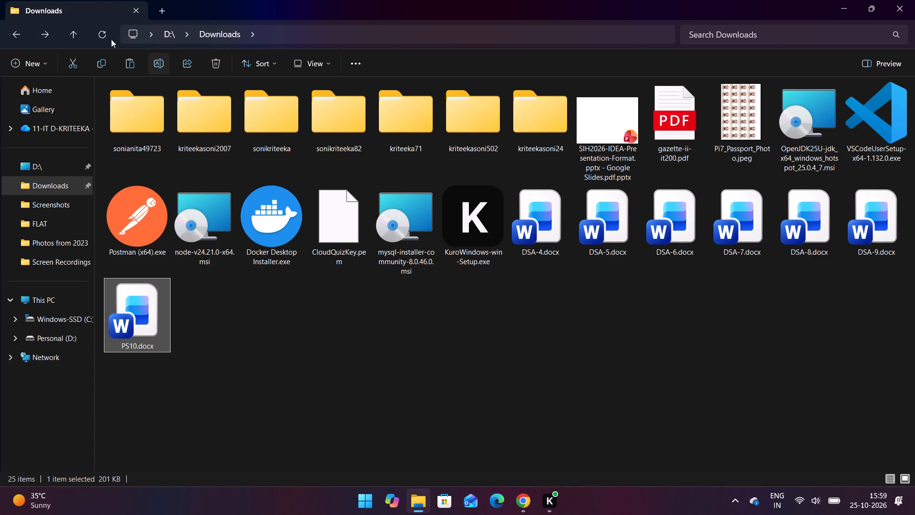
# Open PS10.docx in Word and enable editing.
pyautogui.doubleClick(144, 311)
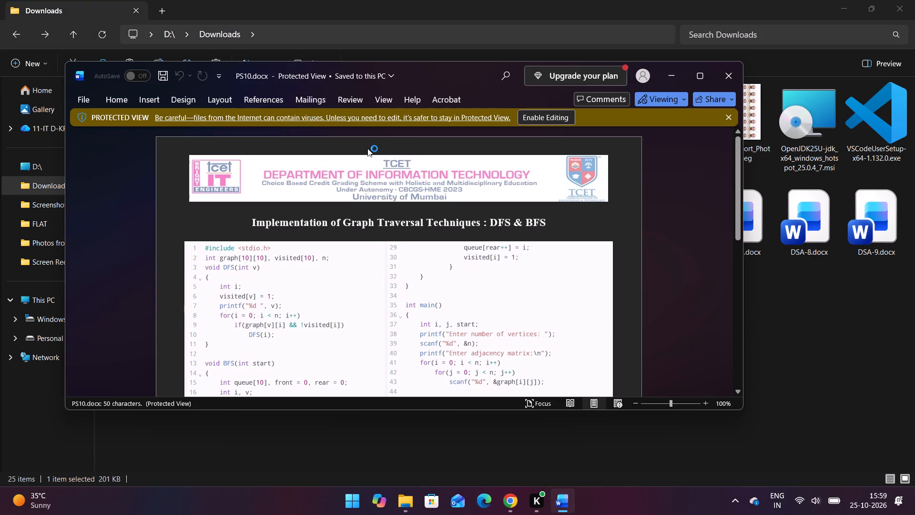
pyautogui.click(549, 113)
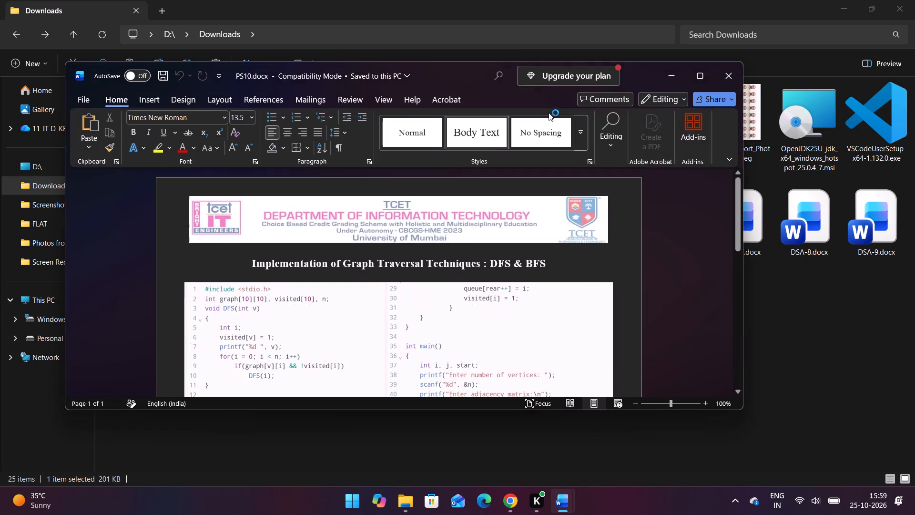
# Clear the body of PS10.docx by deleting the graph traversal heading, the code images and the program output image, keeping the header and footer.
pyautogui.click(249, 262)
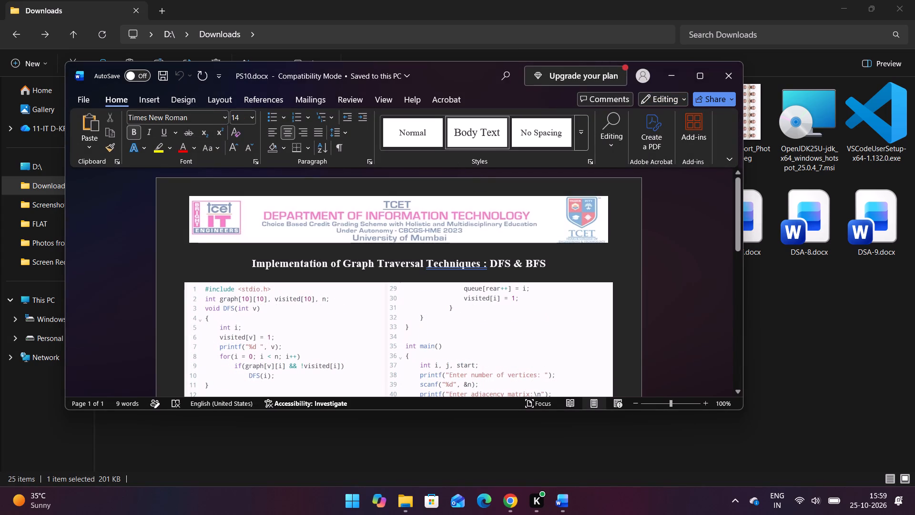
pyautogui.hotkey('ctrl', 'a')
pyautogui.press('BackSpace')
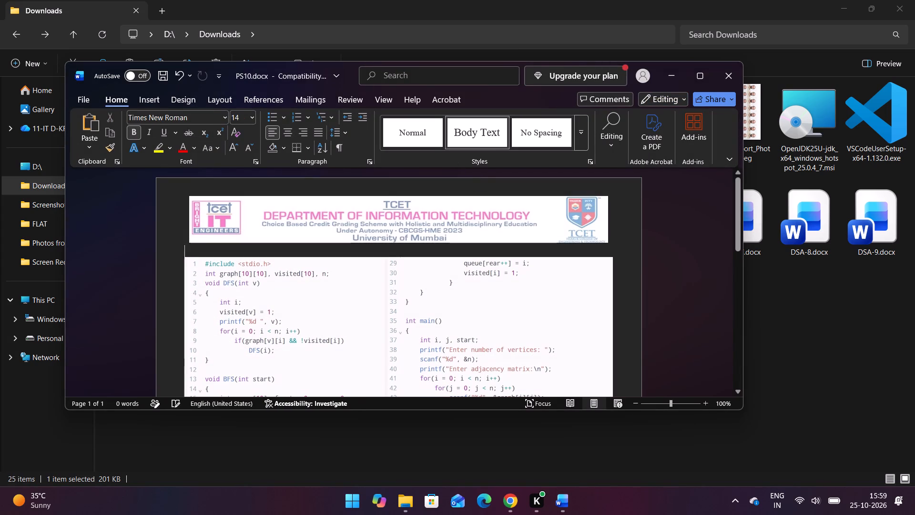
pyautogui.hotkey('ctrl', 'a')
pyautogui.press('BackSpace')
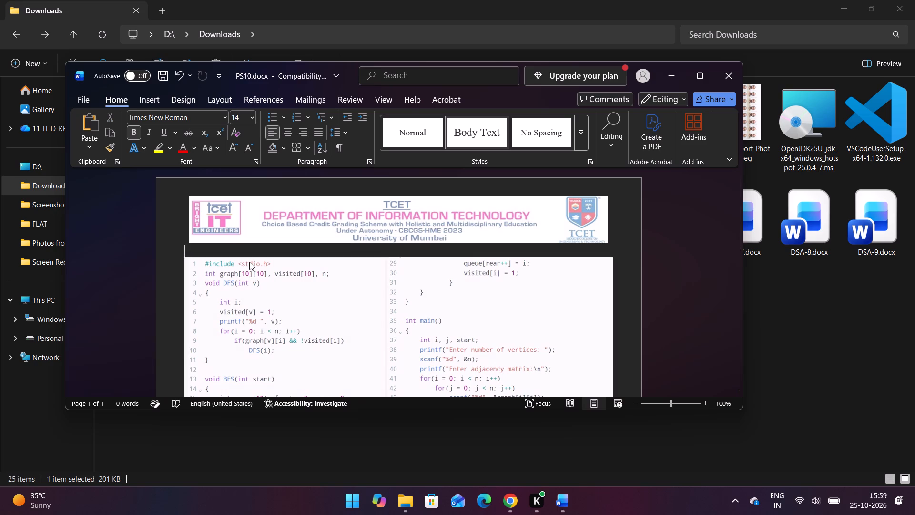
pyautogui.click(387, 369)
pyautogui.press('BackSpace')
pyautogui.scroll(-8, 387, 369)
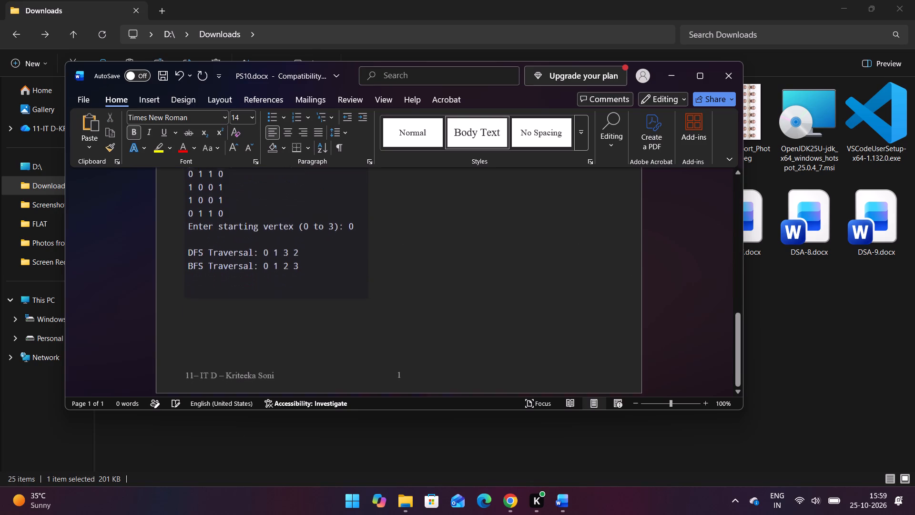
pyautogui.click(301, 236)
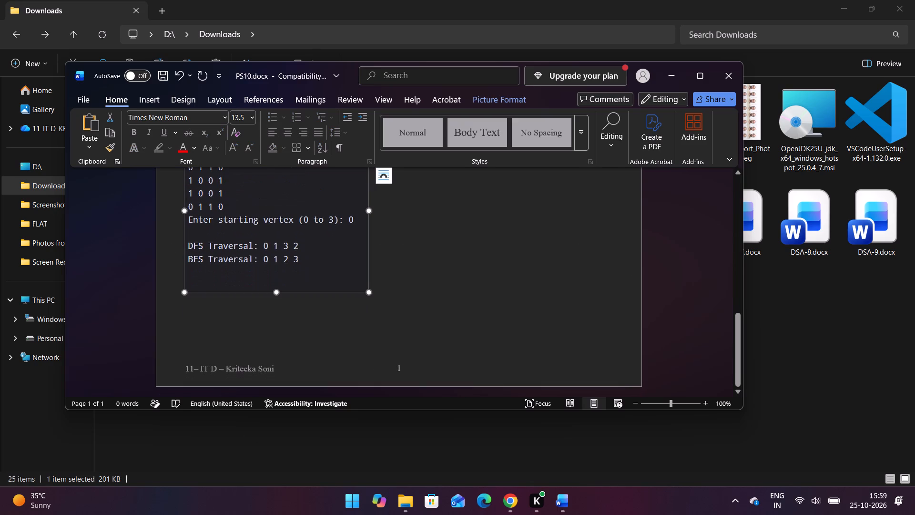
pyautogui.press('BackSpace')
pyautogui.scroll(7, 301, 236)
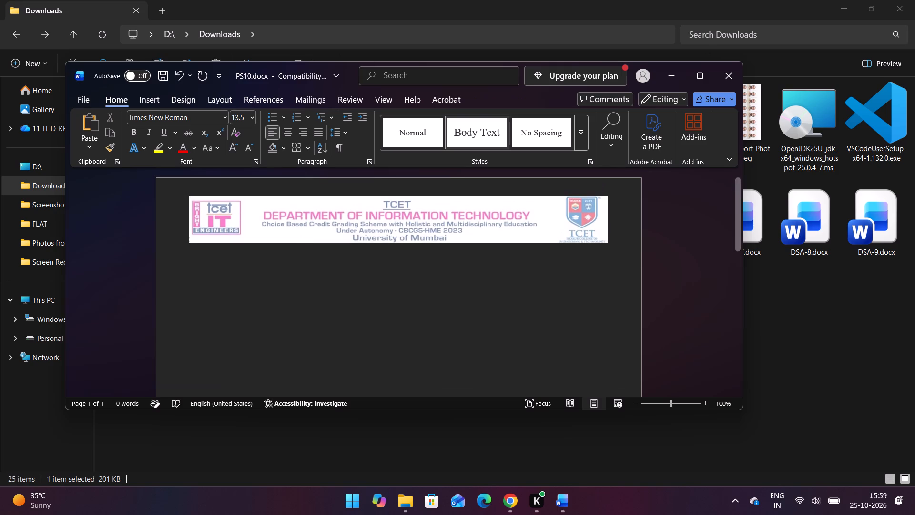
# Switch to the PS 2 Exp10_LabDocAI PDF in Chrome and look through the AWS Elastic Load Balancing experiment up to its last page.
pyautogui.click(679, 76)
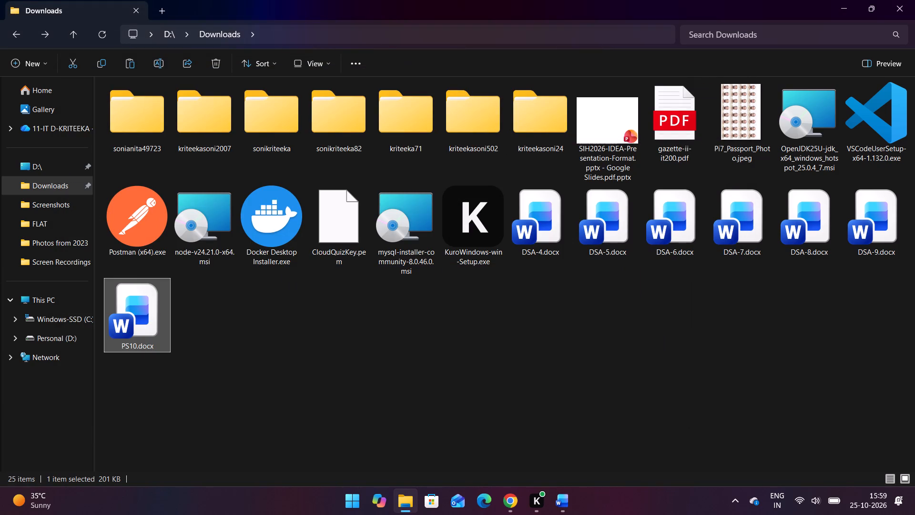
pyautogui.click(833, 0)
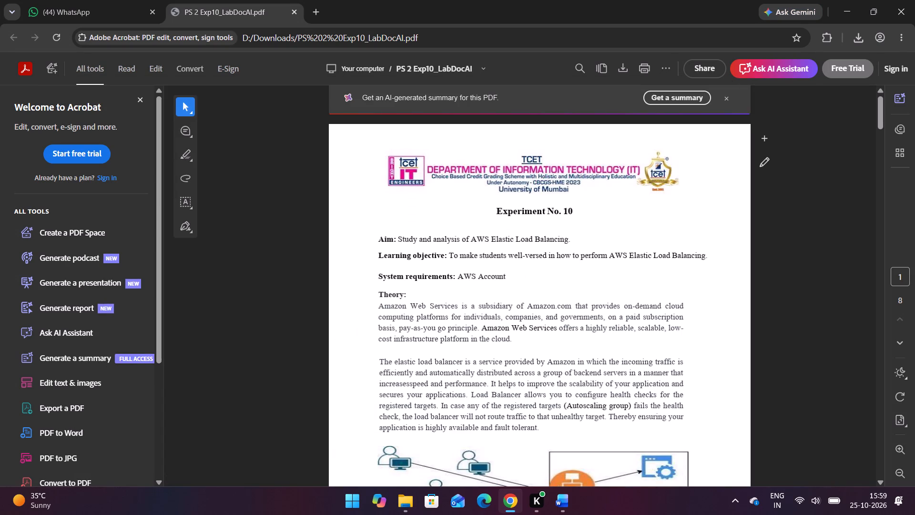
pyautogui.moveTo(492, 209); pyautogui.dragTo(613, 355)
pyautogui.scroll(1, 607, 362)
pyautogui.click(613, 355)
pyautogui.scroll(-5, 519, 303)
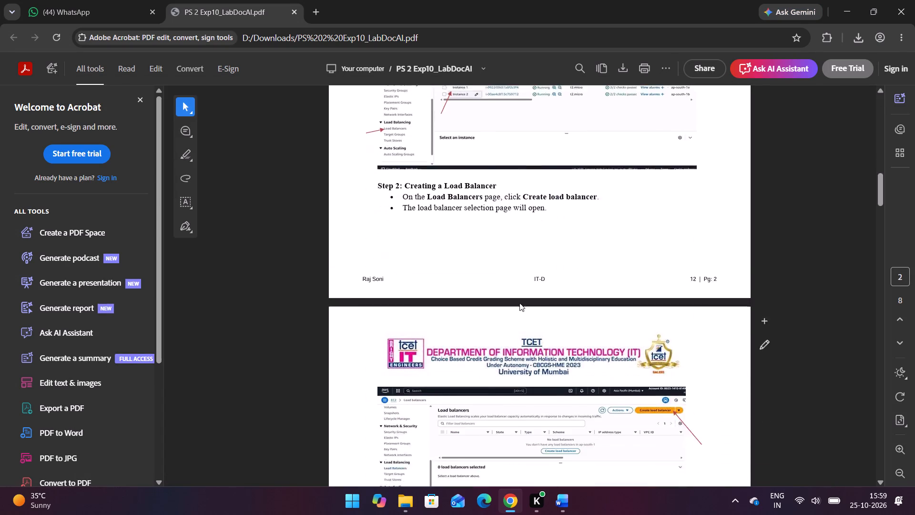
pyautogui.scroll(-14, 519, 303)
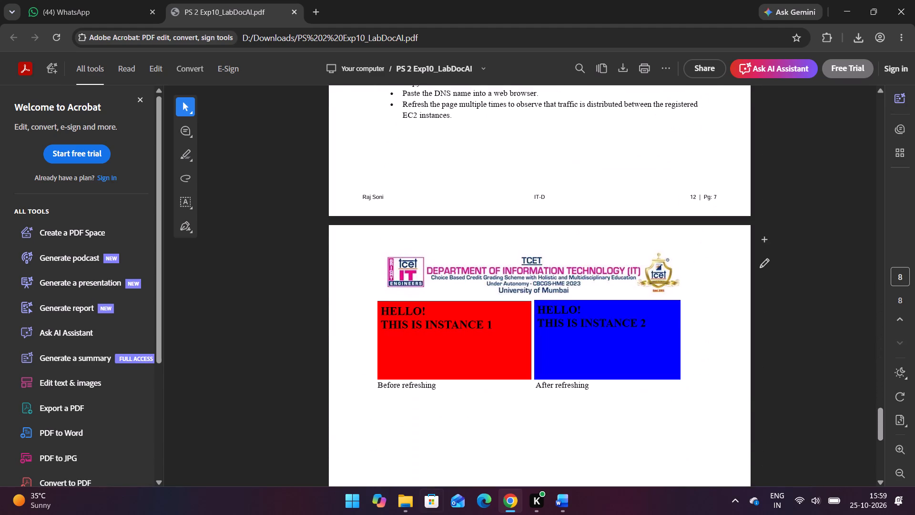
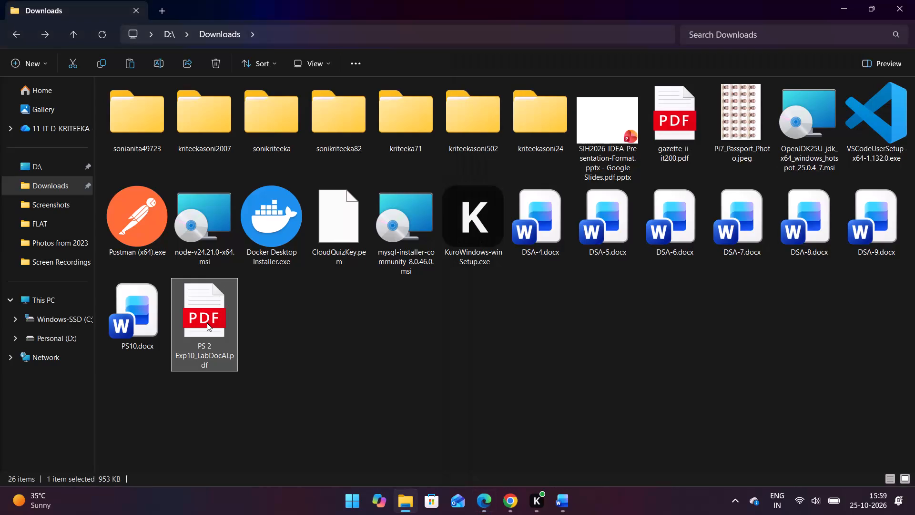
# Open PS 2 Exp10_LabDocAI.pdf from Downloads in Edge and close the duplicate tab of the same PDF.
pyautogui.click(207, 323)
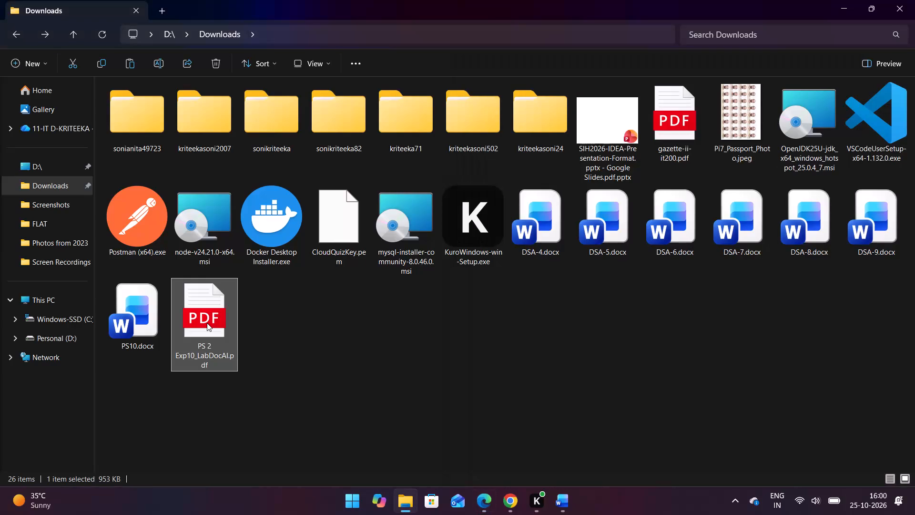
pyautogui.doubleClick(207, 323)
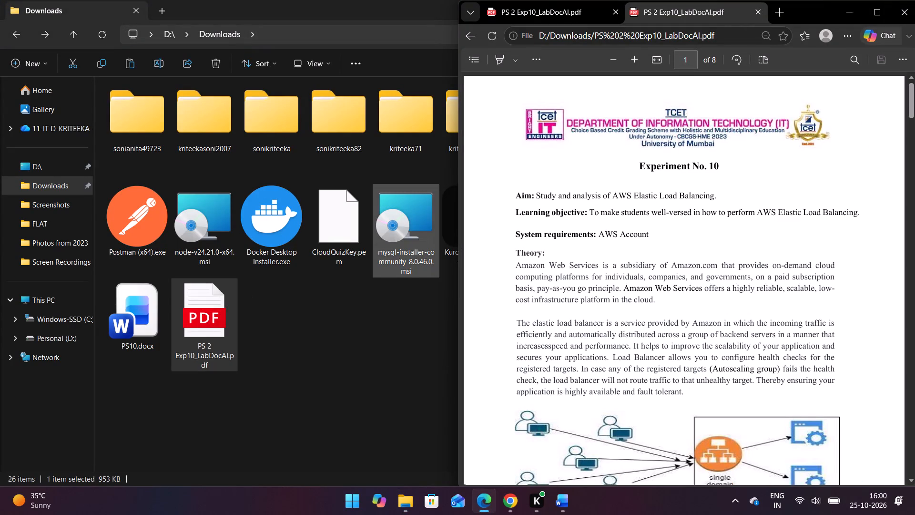
pyautogui.scroll(4, 645, 278)
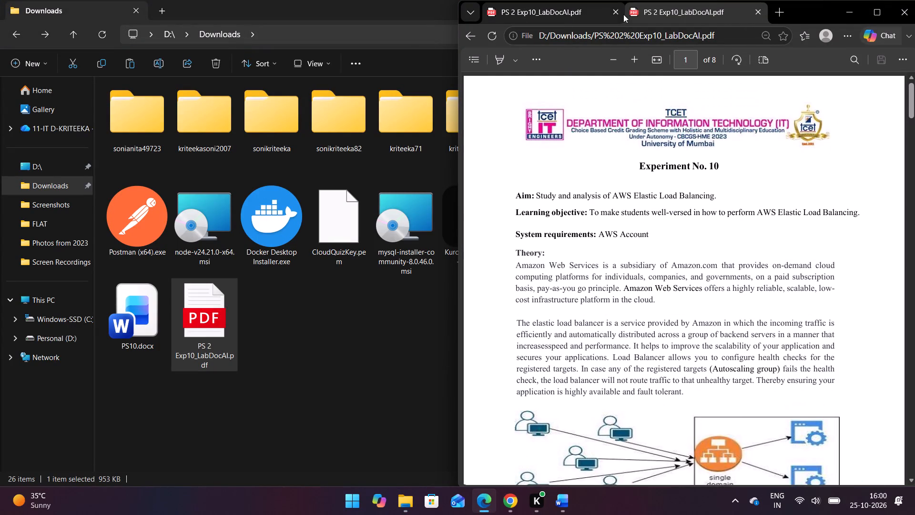
pyautogui.click(615, 9)
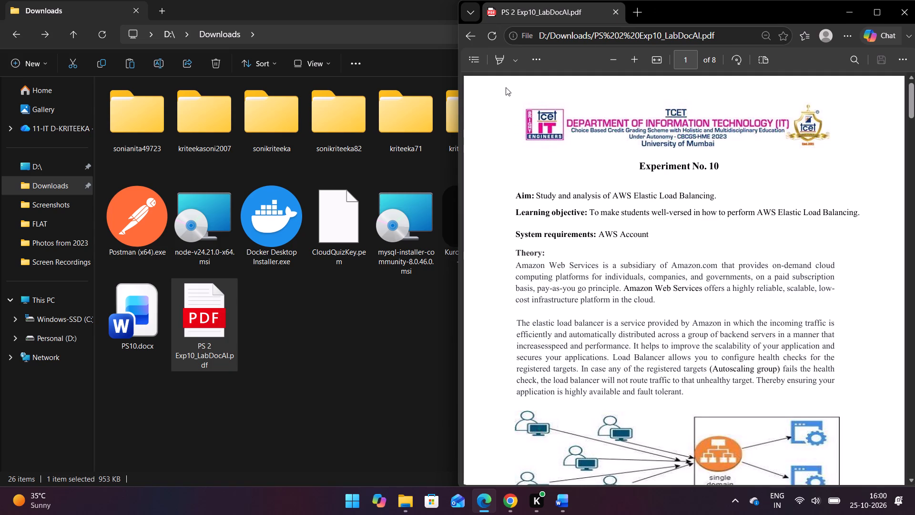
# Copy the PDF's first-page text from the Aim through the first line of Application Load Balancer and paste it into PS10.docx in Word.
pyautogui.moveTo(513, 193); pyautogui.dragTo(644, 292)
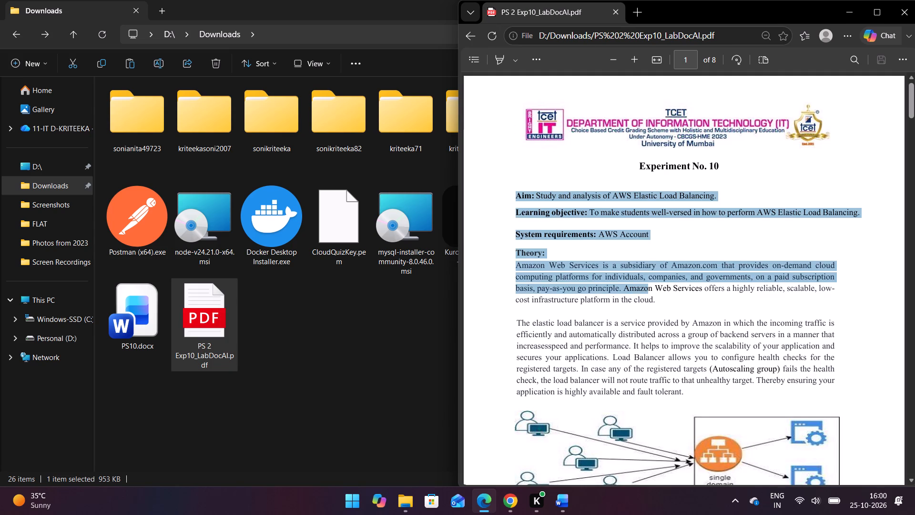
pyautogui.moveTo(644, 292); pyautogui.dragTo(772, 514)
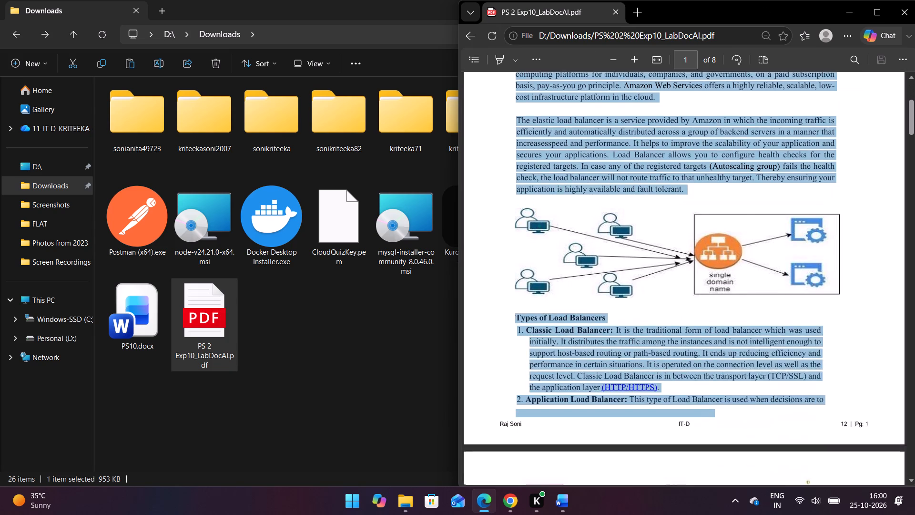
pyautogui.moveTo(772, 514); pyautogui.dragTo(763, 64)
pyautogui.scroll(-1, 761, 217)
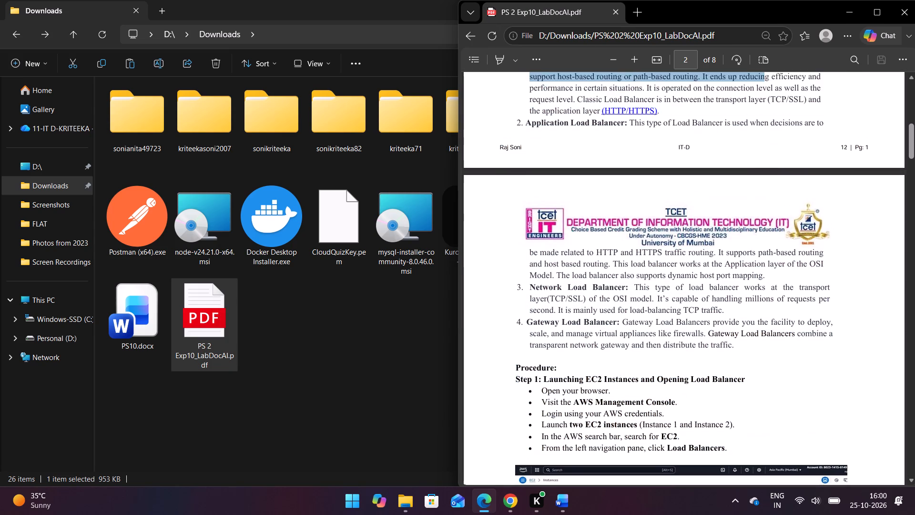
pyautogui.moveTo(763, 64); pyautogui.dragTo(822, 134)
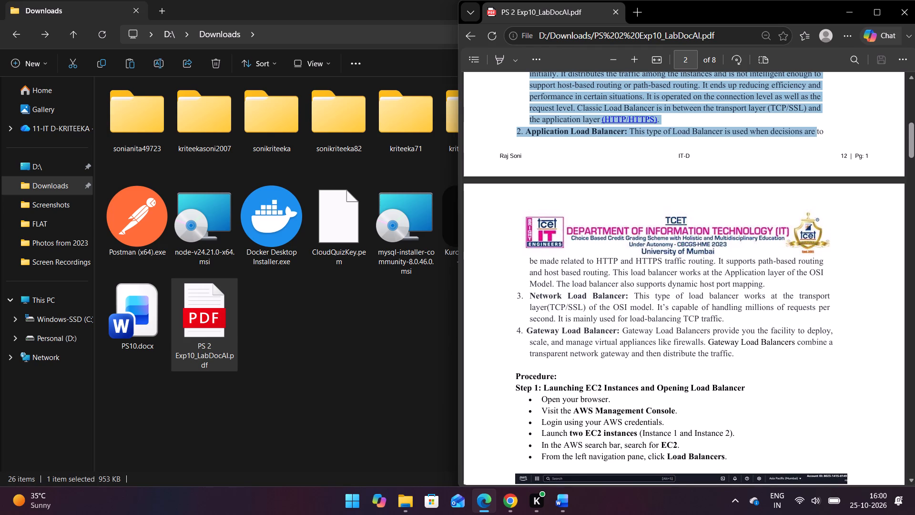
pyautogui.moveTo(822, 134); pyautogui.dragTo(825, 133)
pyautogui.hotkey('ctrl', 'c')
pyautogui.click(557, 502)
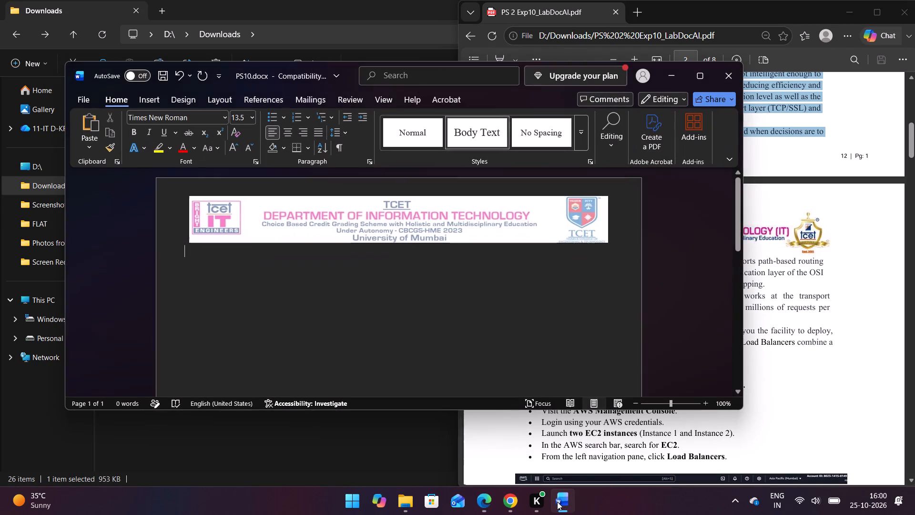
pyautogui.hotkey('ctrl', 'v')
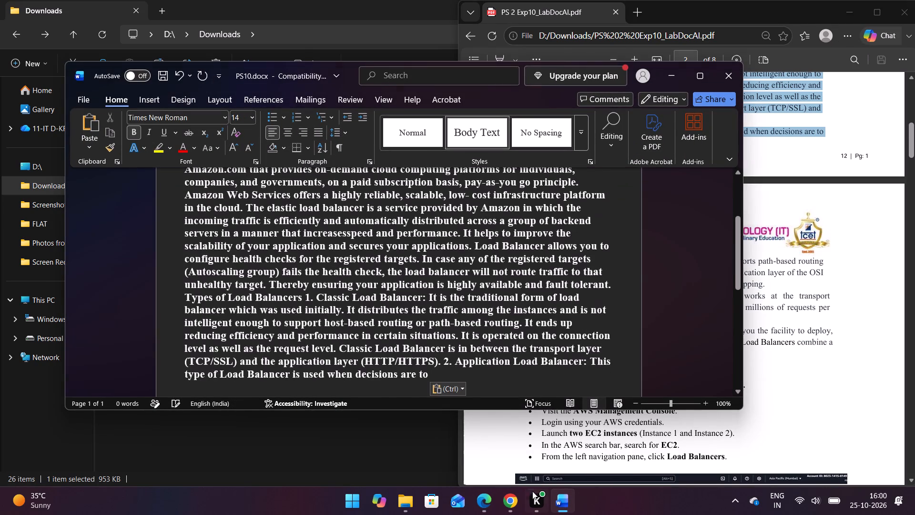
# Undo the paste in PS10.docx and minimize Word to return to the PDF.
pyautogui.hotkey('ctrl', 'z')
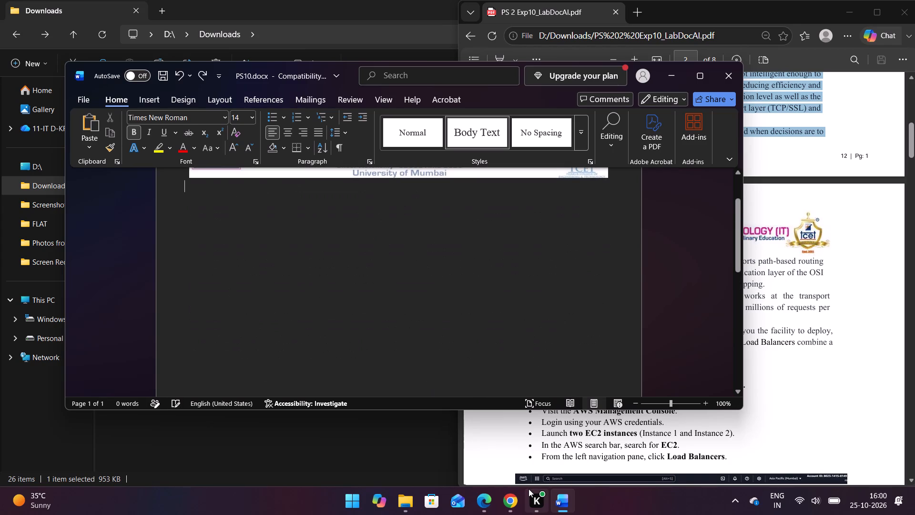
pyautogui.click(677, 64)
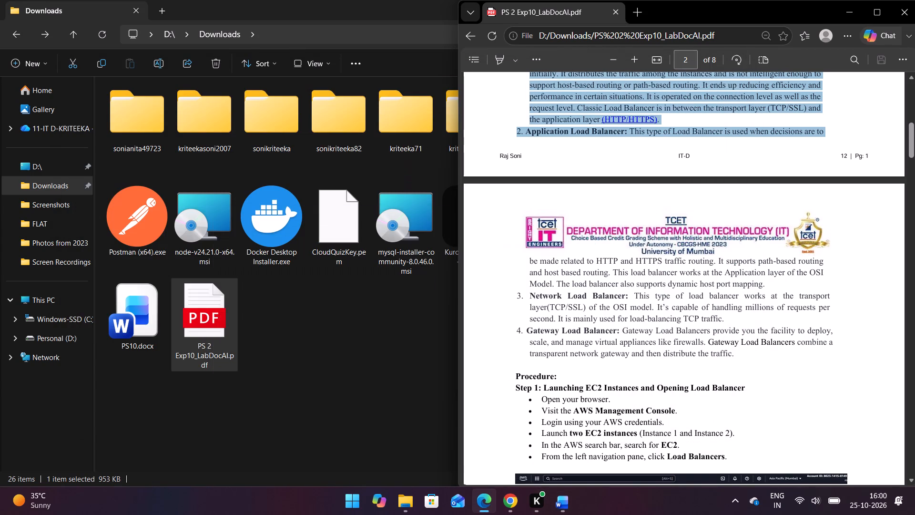
# Look through the experiment PDF from the Aim to the refresh output on the last page, and go back to the Procedure's Step 1.
pyautogui.scroll(7, 572, 170)
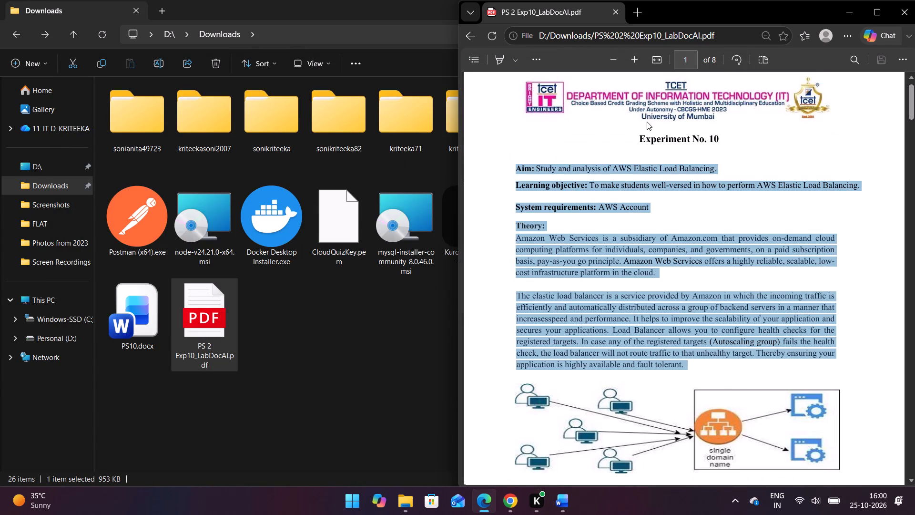
pyautogui.click(647, 122)
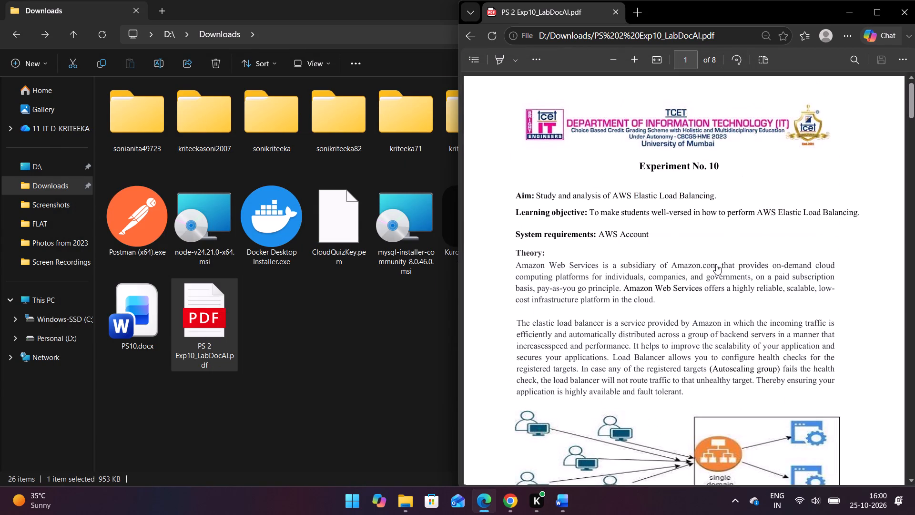
pyautogui.scroll(-2, 716, 264)
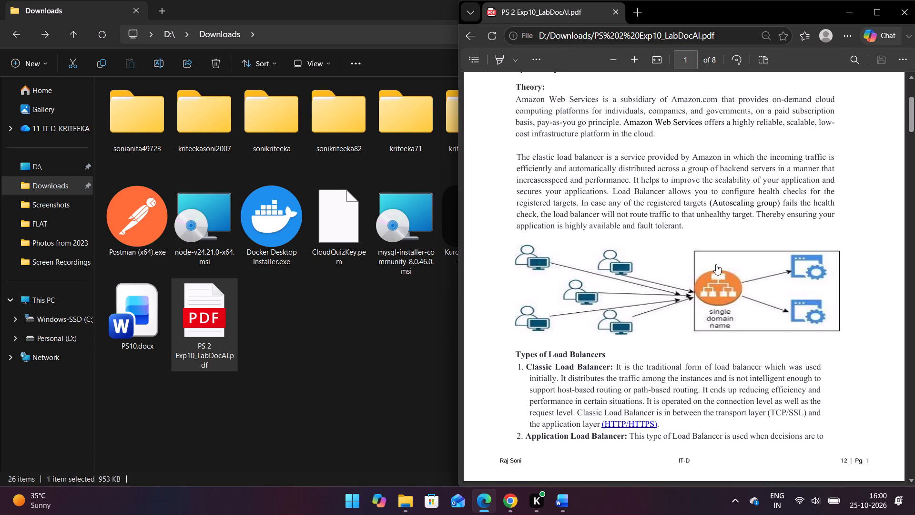
pyautogui.scroll(-5, 716, 264)
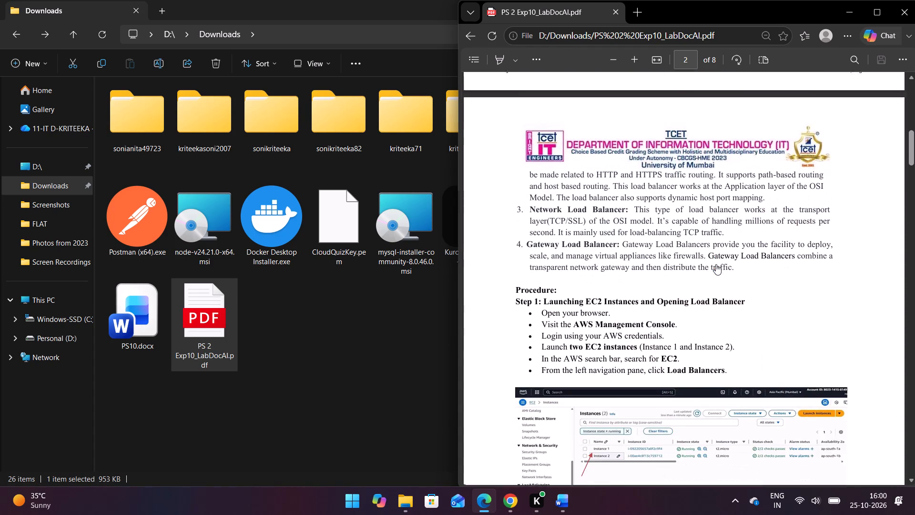
pyautogui.scroll(-11, 716, 264)
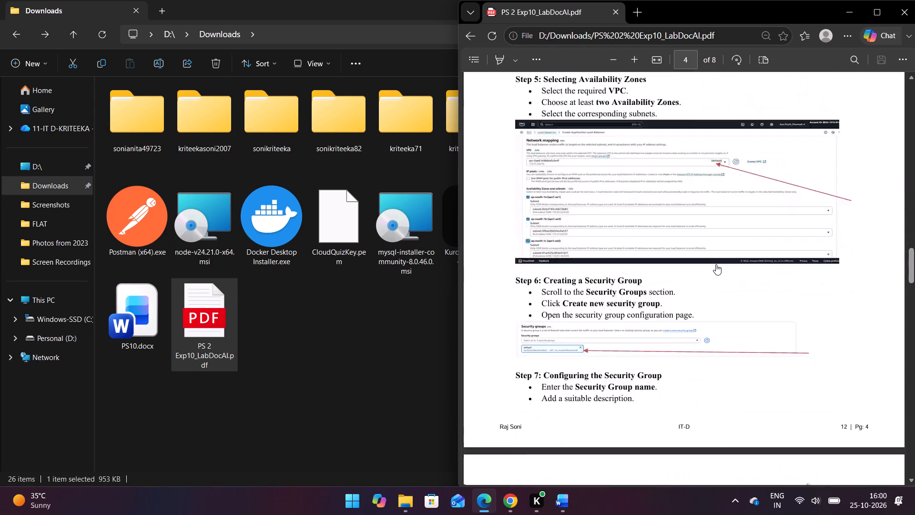
pyautogui.scroll(-9, 716, 264)
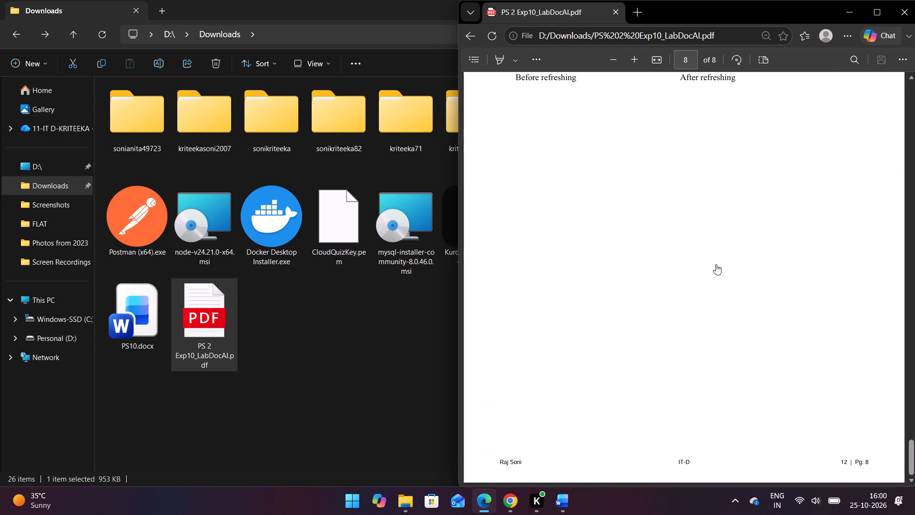
pyautogui.scroll(4, 716, 264)
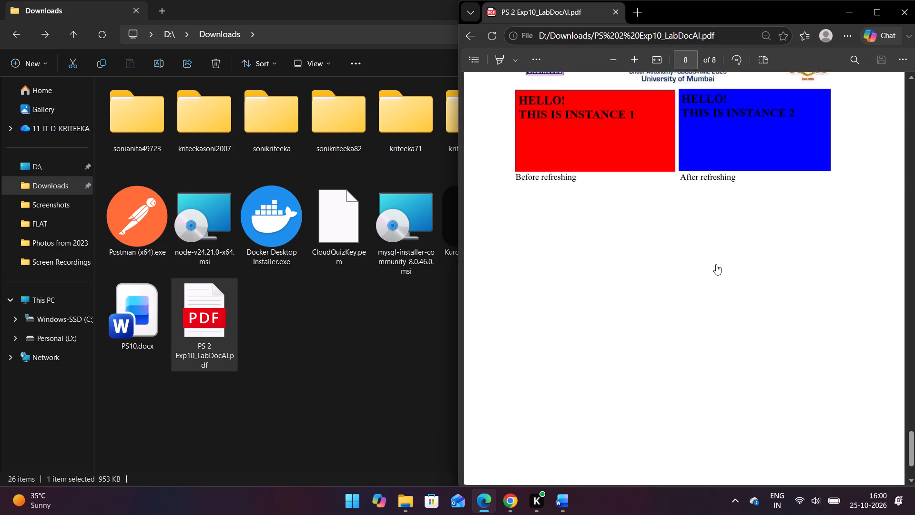
pyautogui.scroll(17, 716, 264)
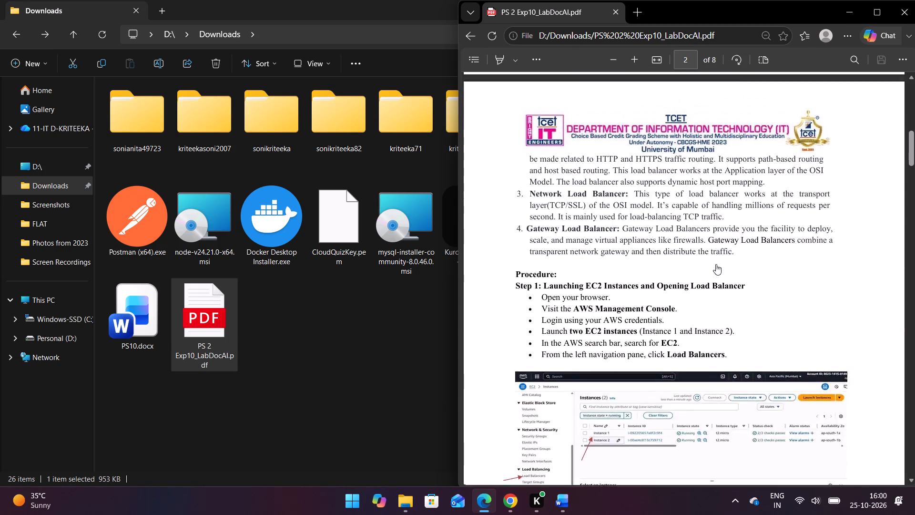
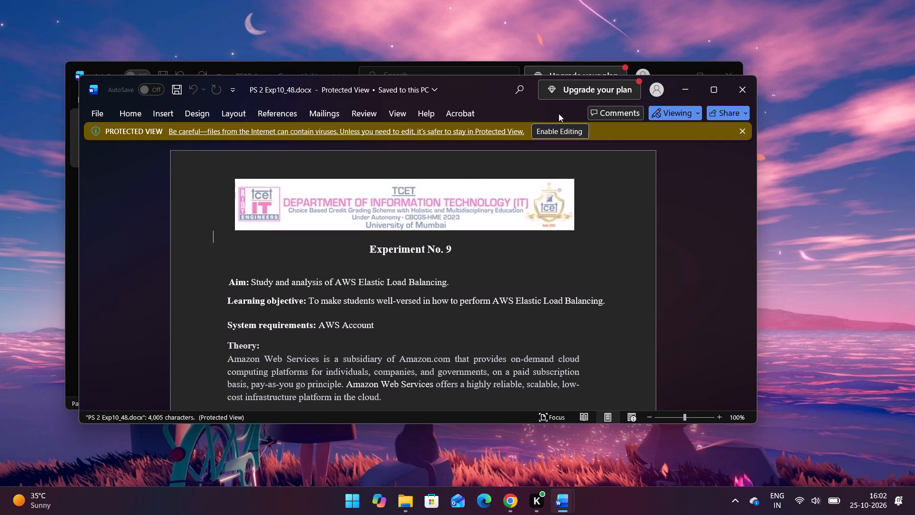
# Enable editing for the protected document PS 2 Exp10_48.docx.
pyautogui.click(551, 127)
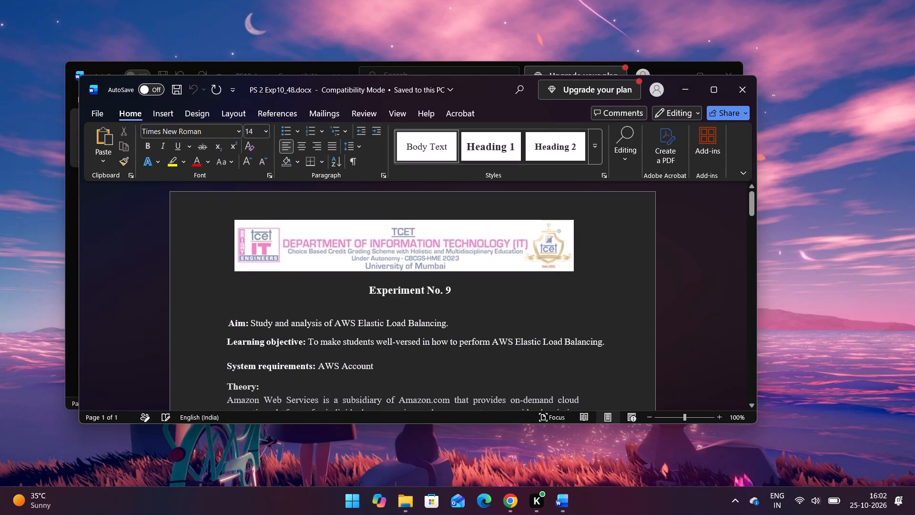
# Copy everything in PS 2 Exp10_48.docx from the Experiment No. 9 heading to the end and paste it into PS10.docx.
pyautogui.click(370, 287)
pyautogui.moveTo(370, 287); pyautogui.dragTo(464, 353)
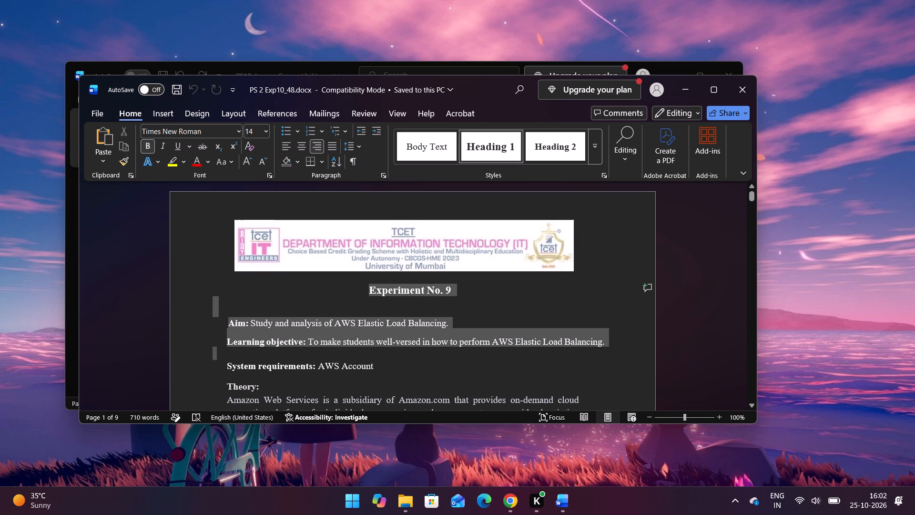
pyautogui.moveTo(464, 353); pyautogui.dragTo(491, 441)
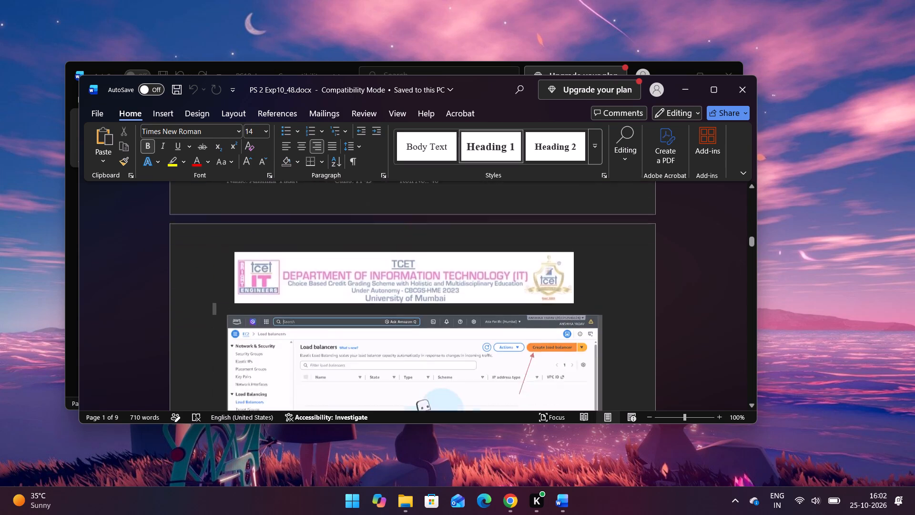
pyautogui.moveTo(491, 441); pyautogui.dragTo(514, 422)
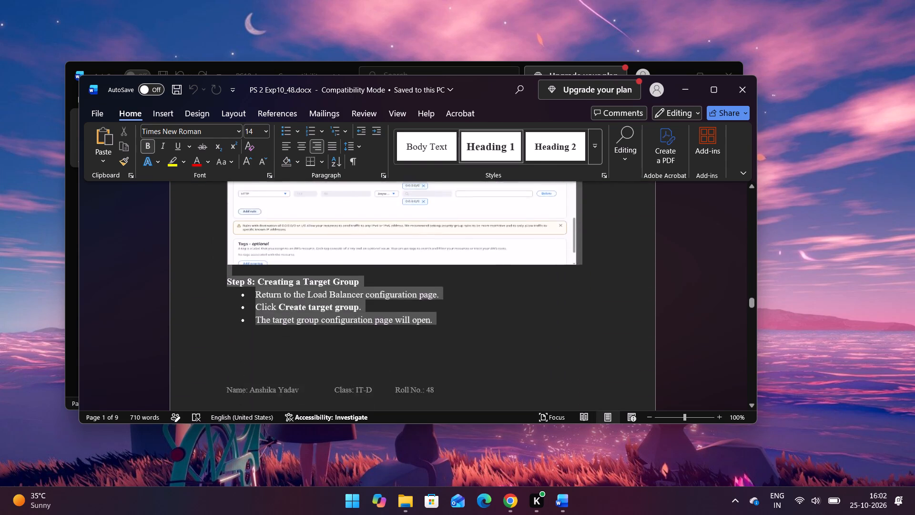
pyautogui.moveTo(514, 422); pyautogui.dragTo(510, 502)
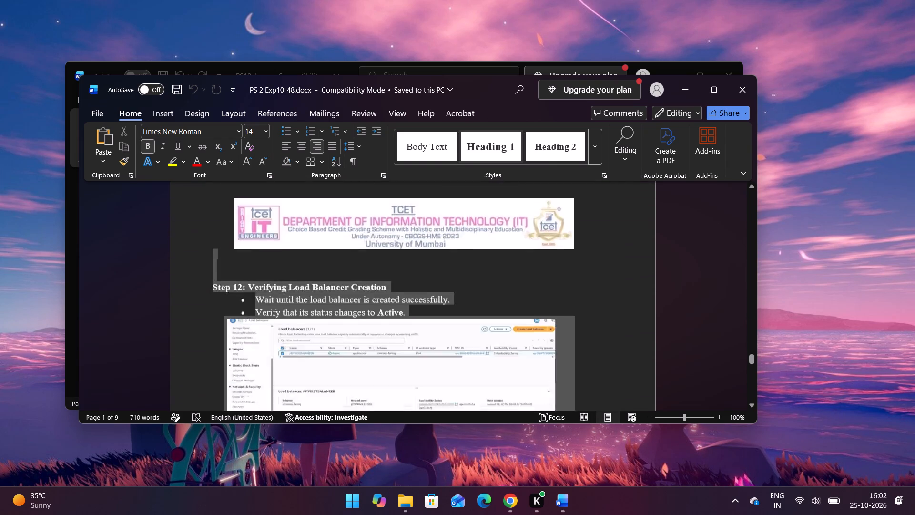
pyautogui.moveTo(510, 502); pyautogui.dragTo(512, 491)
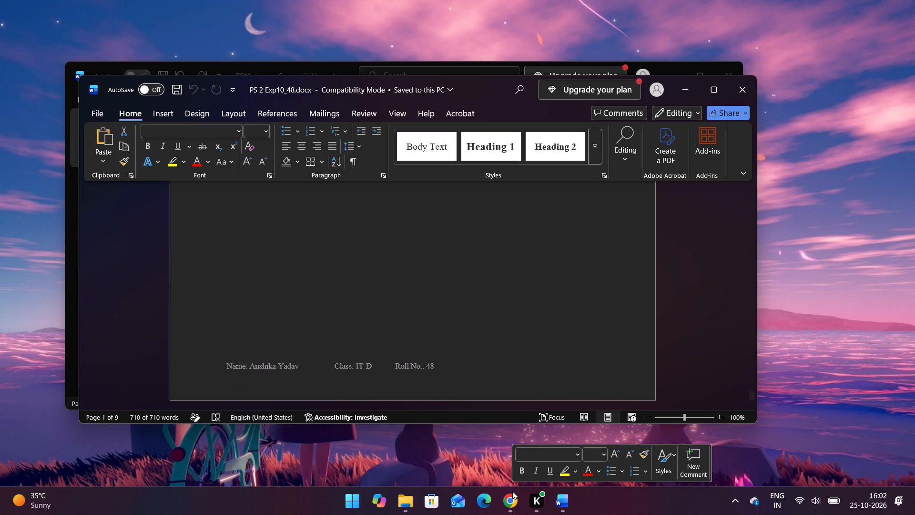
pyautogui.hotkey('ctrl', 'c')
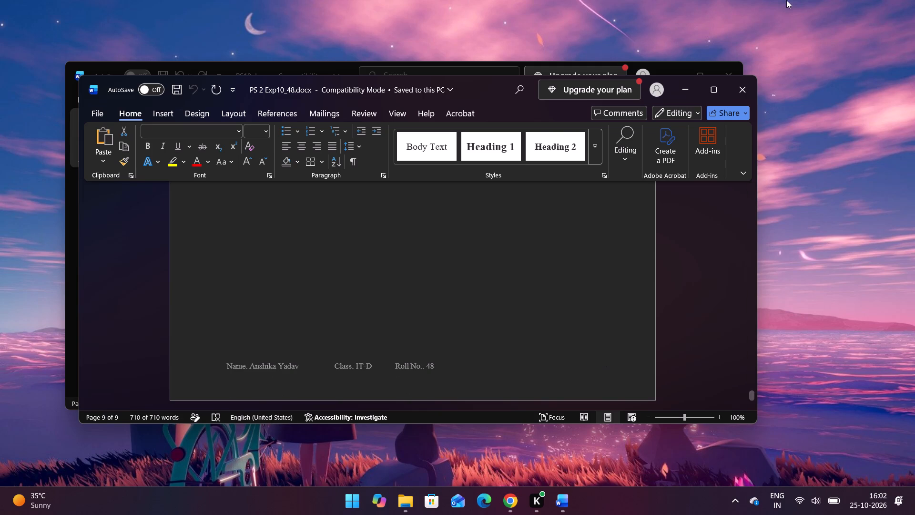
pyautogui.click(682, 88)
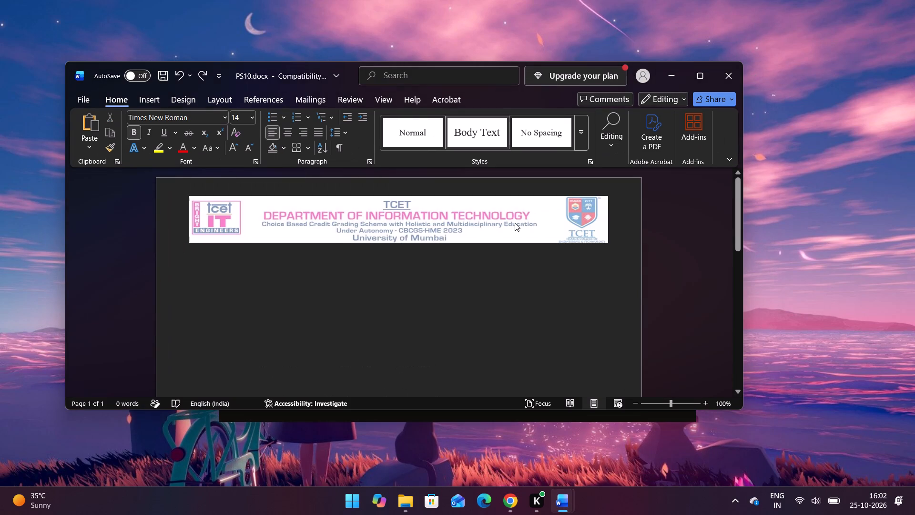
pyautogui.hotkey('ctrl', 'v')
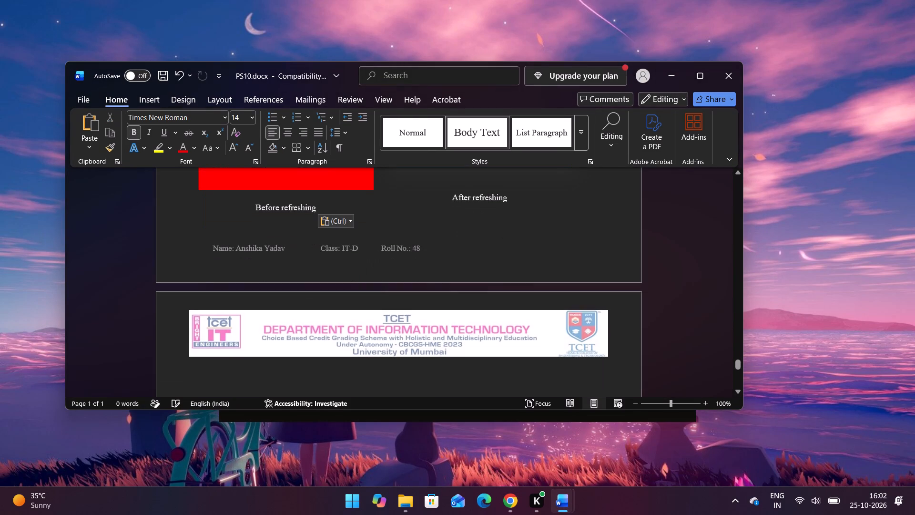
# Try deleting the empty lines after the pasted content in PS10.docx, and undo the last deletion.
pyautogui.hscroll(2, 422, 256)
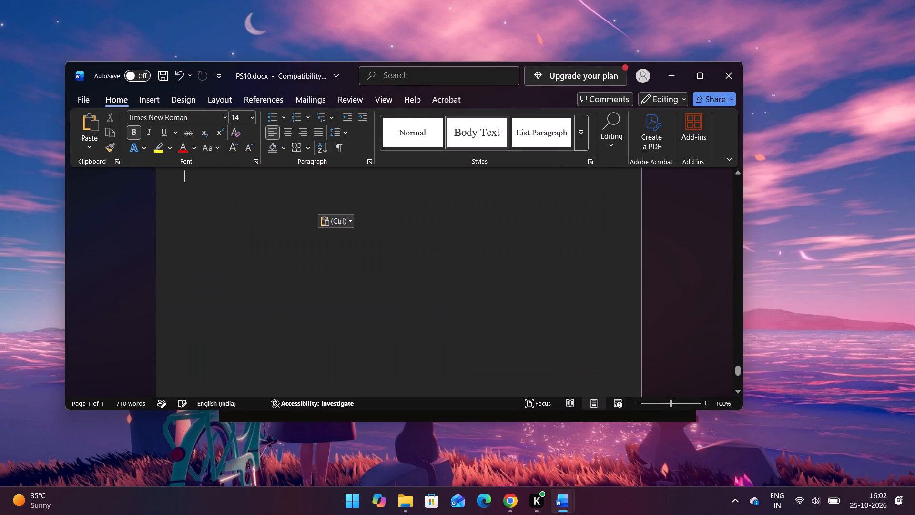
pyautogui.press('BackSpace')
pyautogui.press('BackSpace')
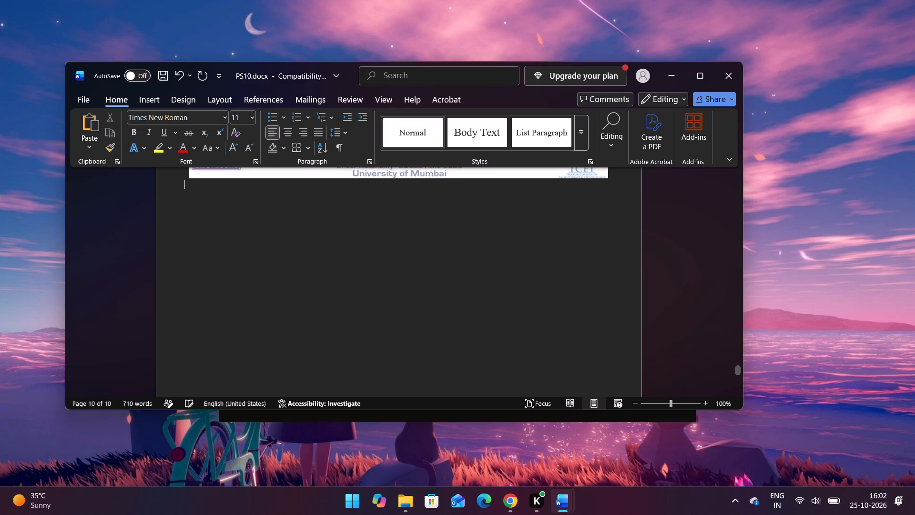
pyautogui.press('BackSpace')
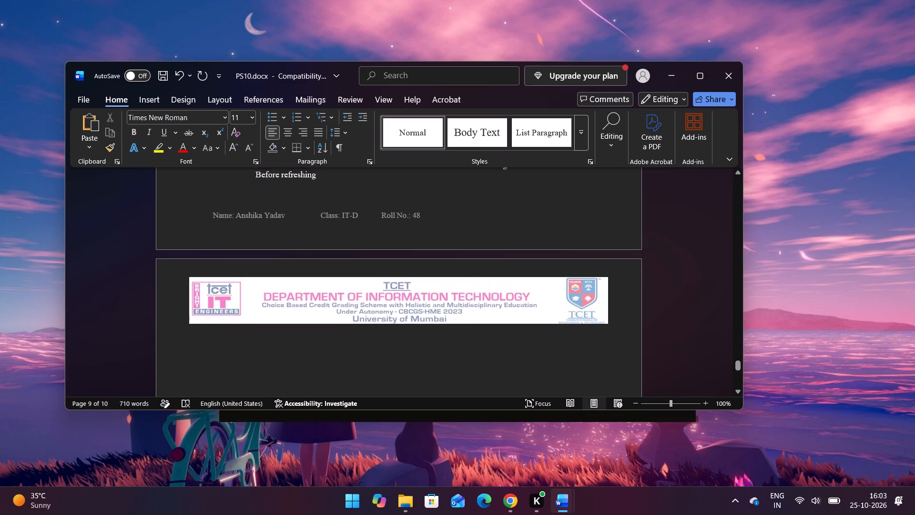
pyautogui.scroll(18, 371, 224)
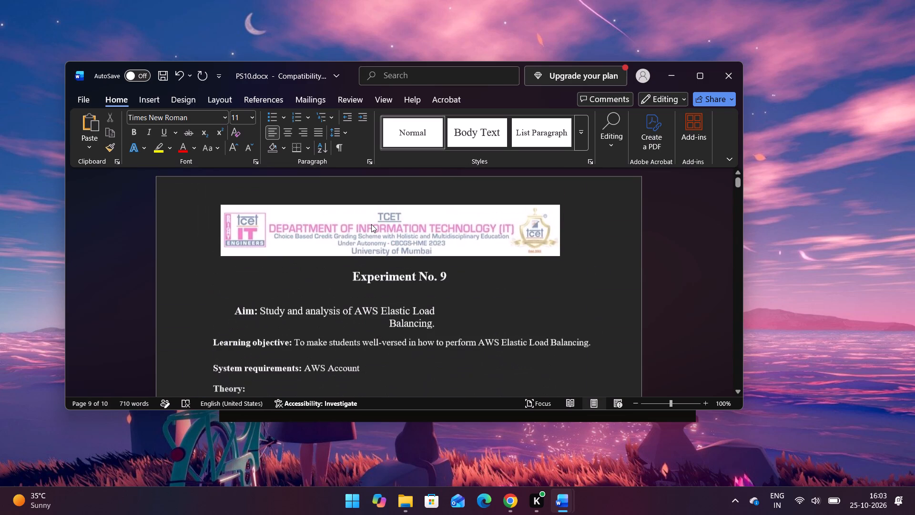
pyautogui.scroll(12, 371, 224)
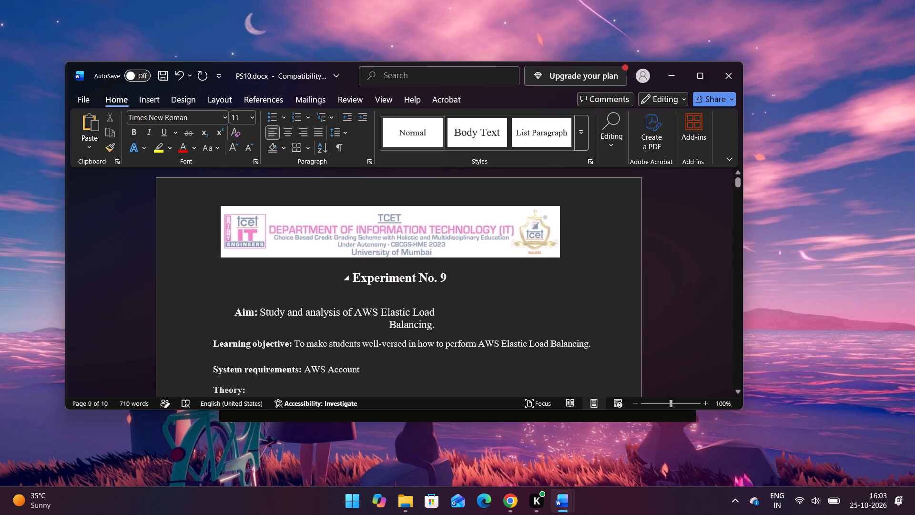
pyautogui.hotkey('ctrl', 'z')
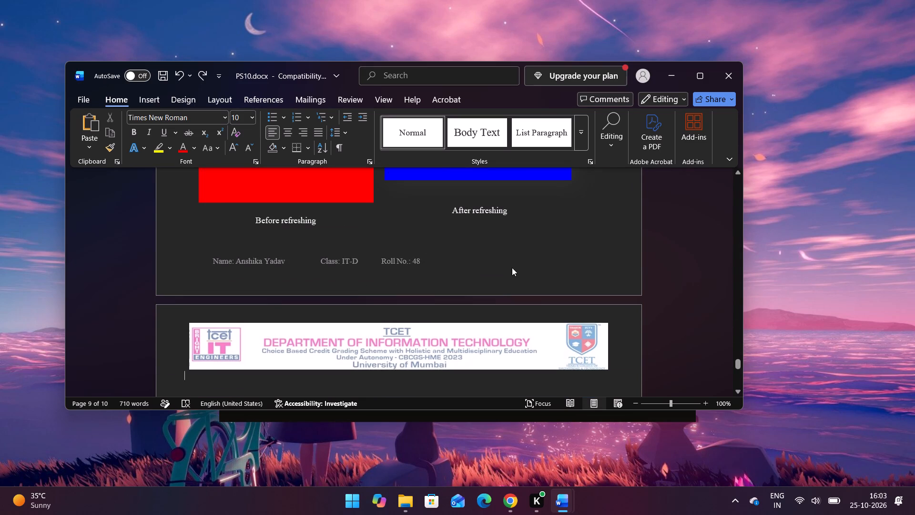
# Maximize PS10.docx and examine the layout, headers and footers of all pasted pages at 50% zoom.
pyautogui.scroll(20, 512, 268)
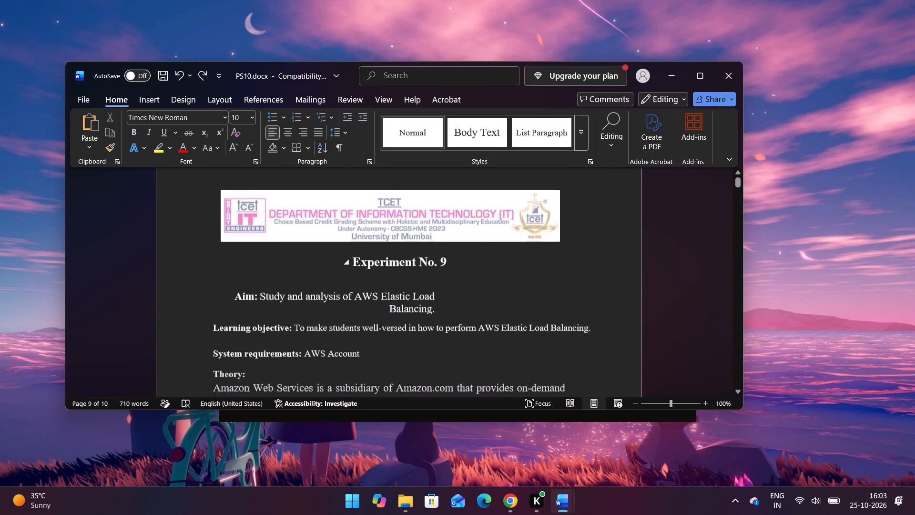
pyautogui.scroll(-3, 512, 268)
pyautogui.scroll(1, 512, 268)
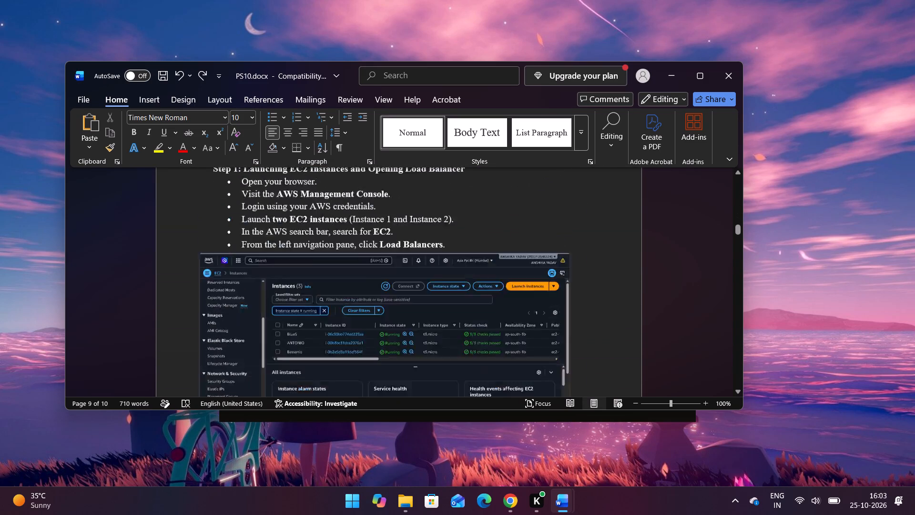
pyautogui.scroll(1, 512, 268)
pyautogui.click(704, 67)
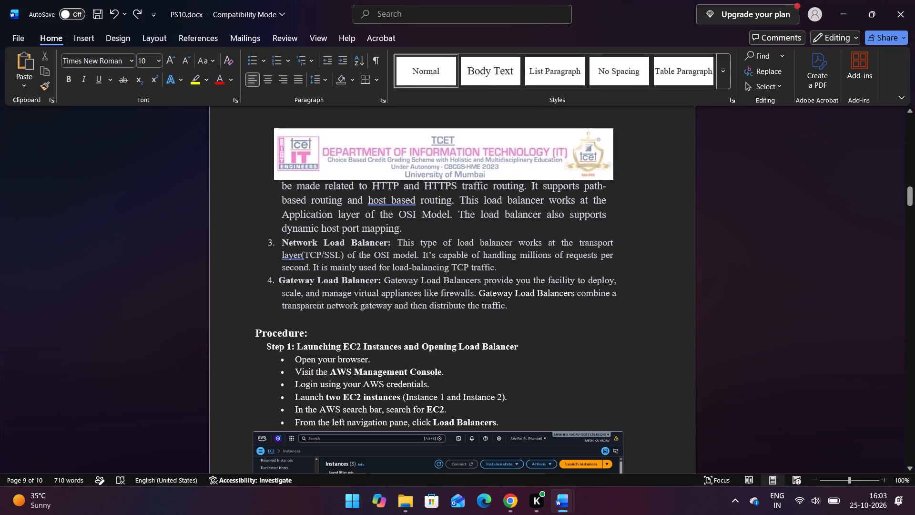
pyautogui.keyDown('ctrl'); pyautogui.scroll(-5, 468, 255); pyautogui.keyUp('ctrl')
pyautogui.scroll(1, 468, 255)
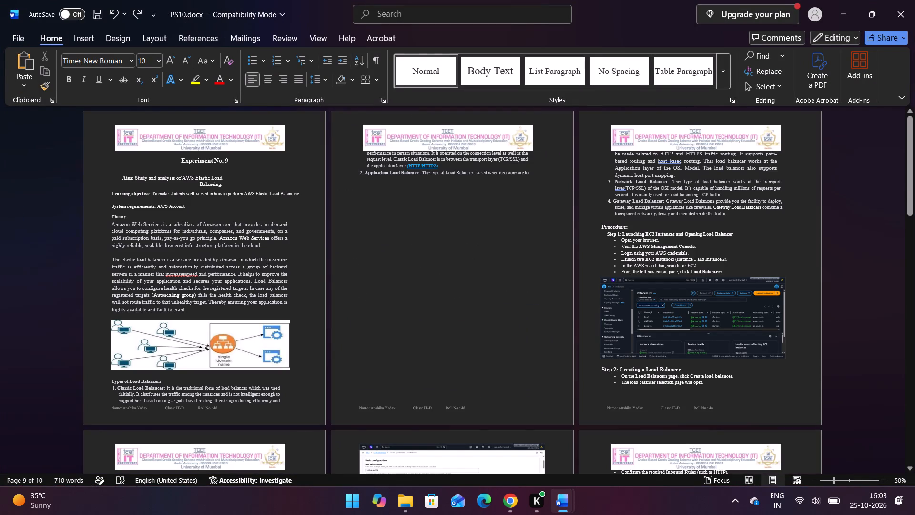
pyautogui.scroll(-10, 468, 255)
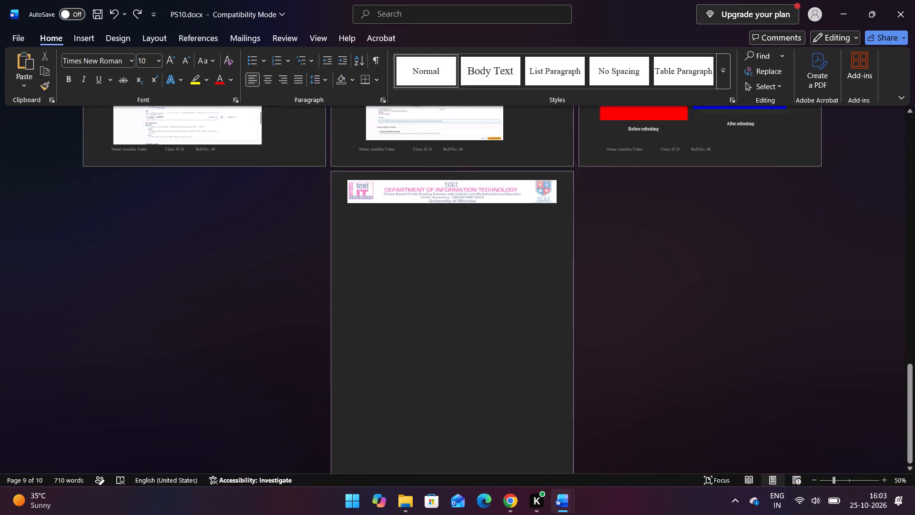
pyautogui.scroll(7, 468, 255)
pyautogui.scroll(-4, 468, 255)
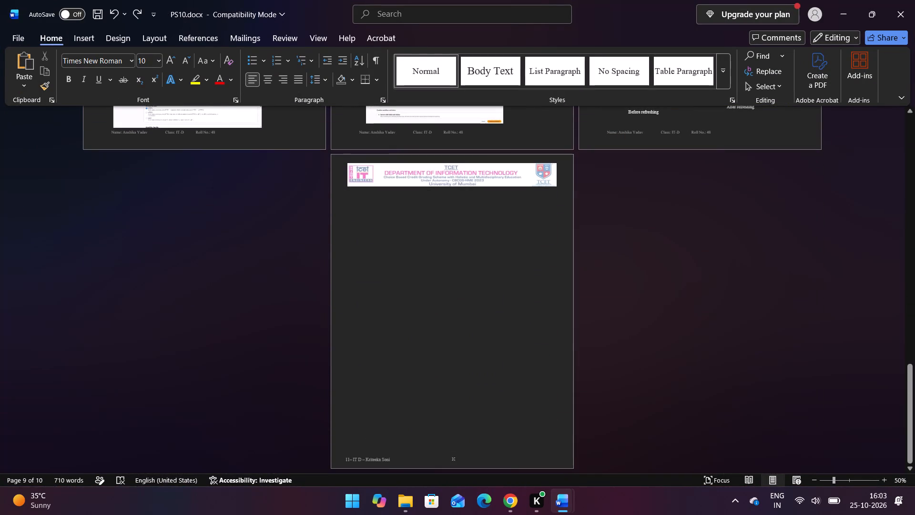
pyautogui.scroll(8, 473, 265)
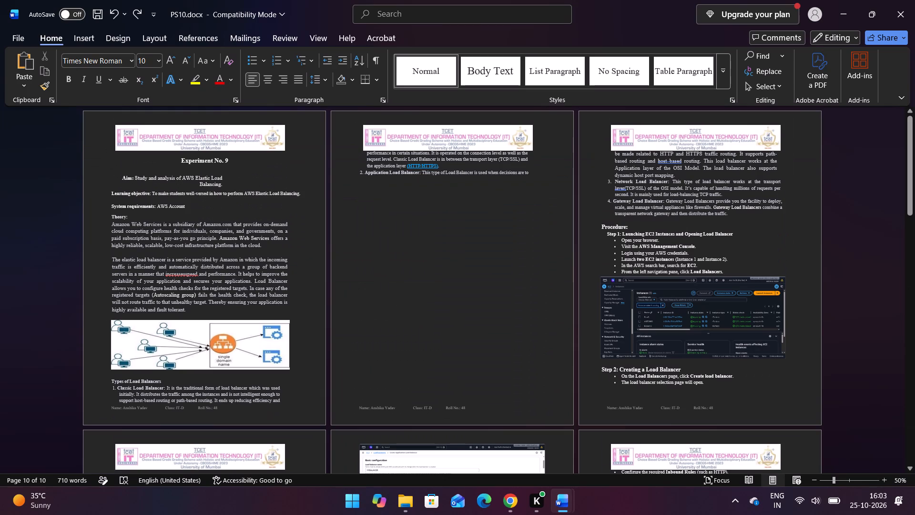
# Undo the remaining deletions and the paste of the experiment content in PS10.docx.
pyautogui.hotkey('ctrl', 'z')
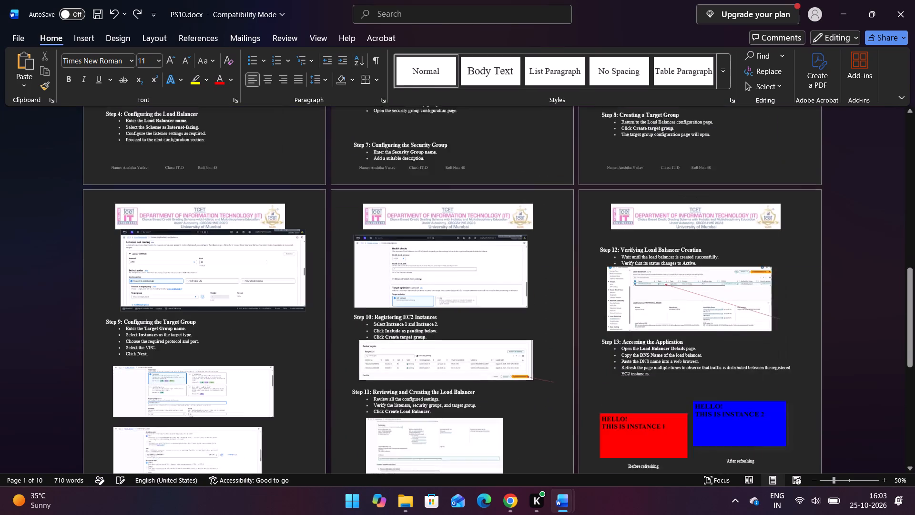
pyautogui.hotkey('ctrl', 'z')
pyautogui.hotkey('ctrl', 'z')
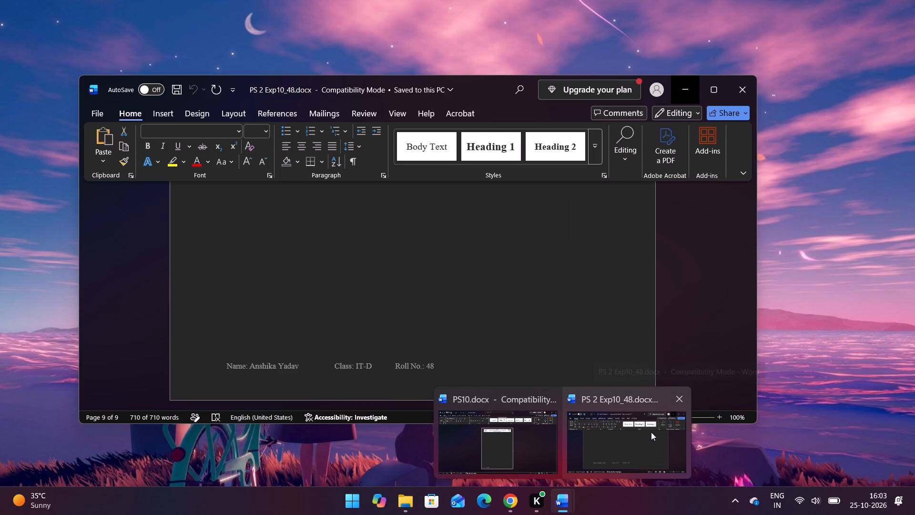
# Switch to PS 2 Exp10_48.docx, clear the full-document selection and show several pages at 30% zoom.
pyautogui.click(651, 432)
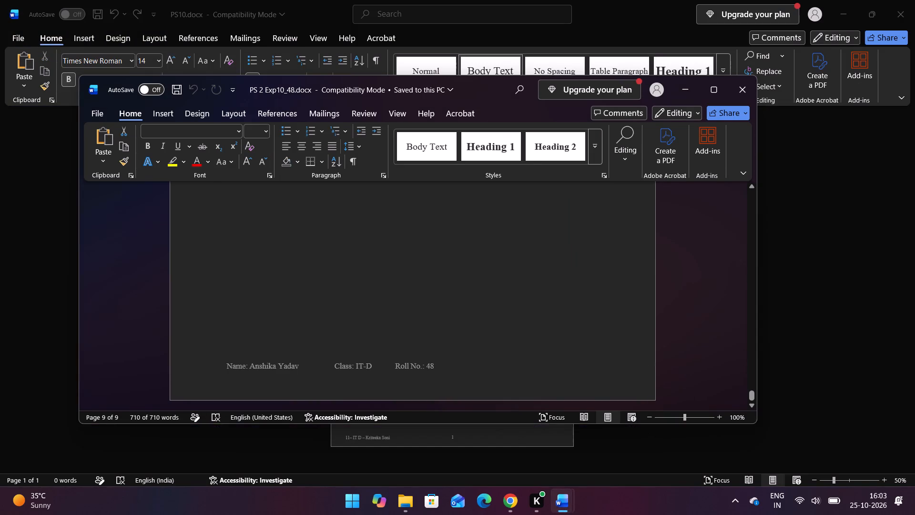
pyautogui.scroll(19, 504, 244)
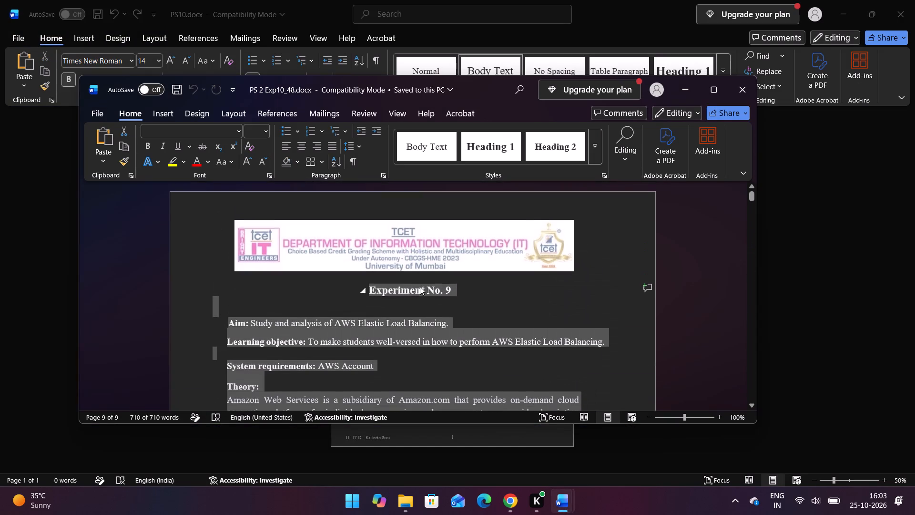
pyautogui.click(401, 306)
pyautogui.keyDown('ctrl'); pyautogui.scroll(-5, 401, 306); pyautogui.keyUp('ctrl')
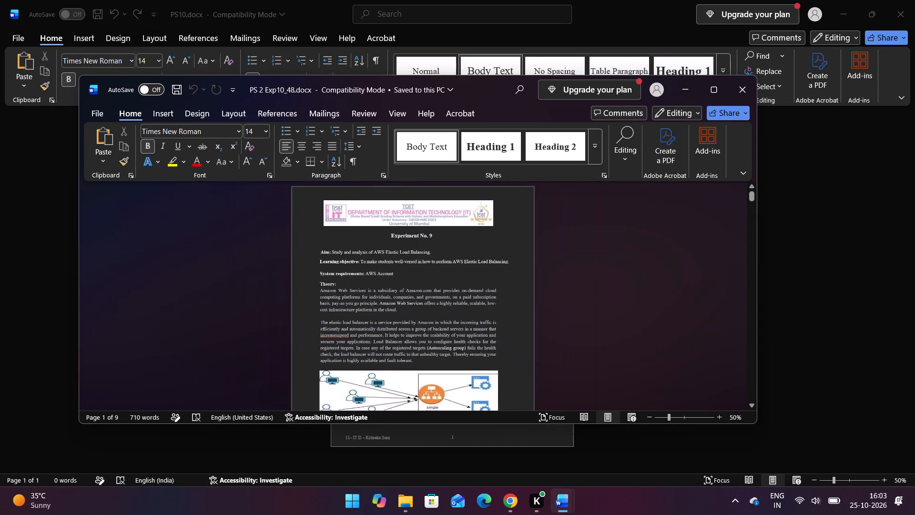
pyautogui.keyDown('ctrl'); pyautogui.scroll(-2, 401, 306); pyautogui.keyUp('ctrl')
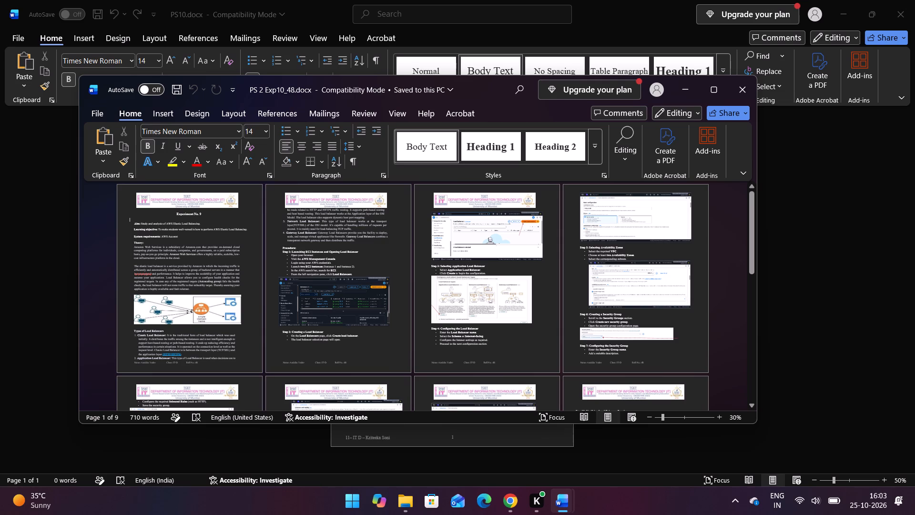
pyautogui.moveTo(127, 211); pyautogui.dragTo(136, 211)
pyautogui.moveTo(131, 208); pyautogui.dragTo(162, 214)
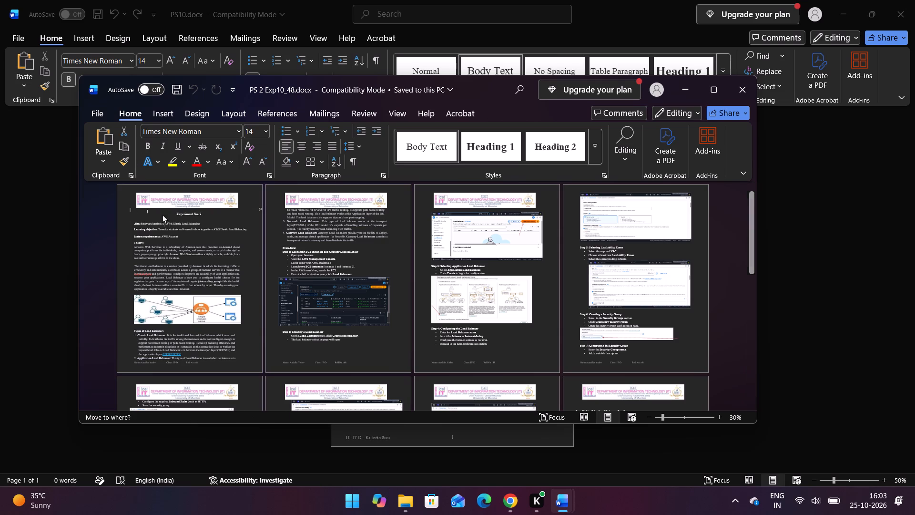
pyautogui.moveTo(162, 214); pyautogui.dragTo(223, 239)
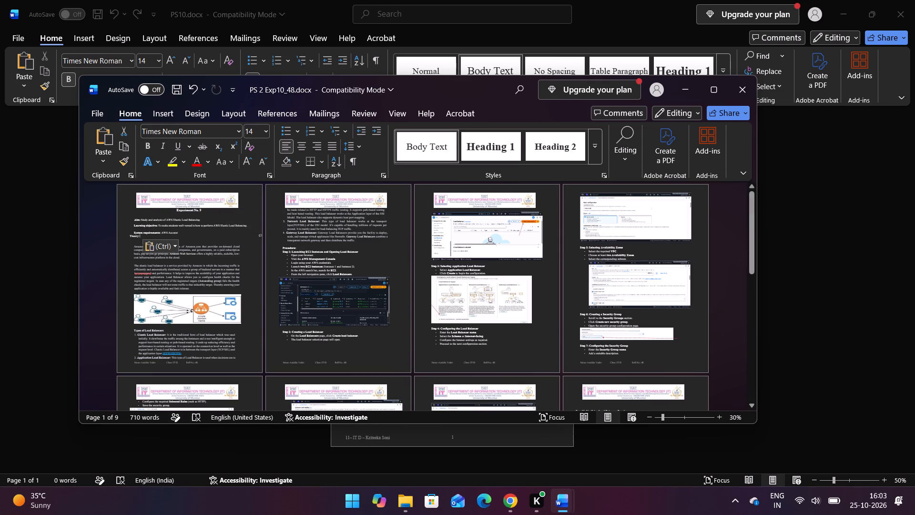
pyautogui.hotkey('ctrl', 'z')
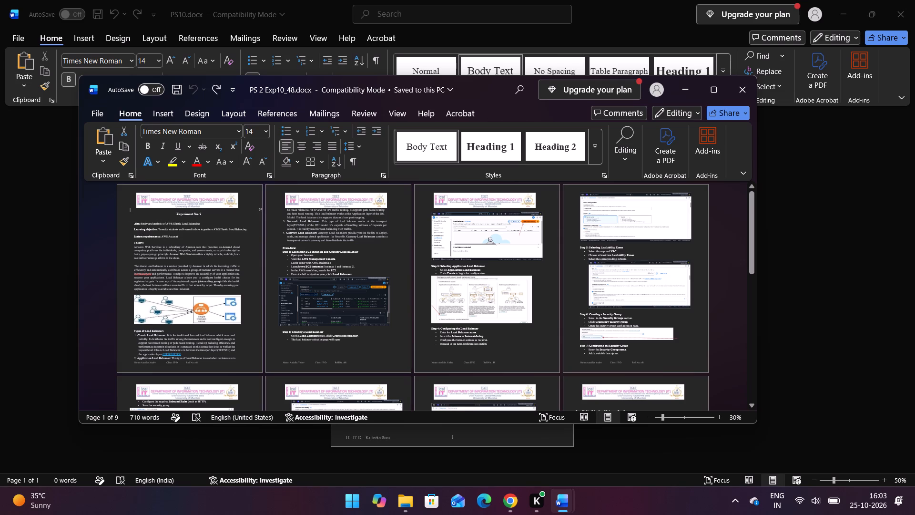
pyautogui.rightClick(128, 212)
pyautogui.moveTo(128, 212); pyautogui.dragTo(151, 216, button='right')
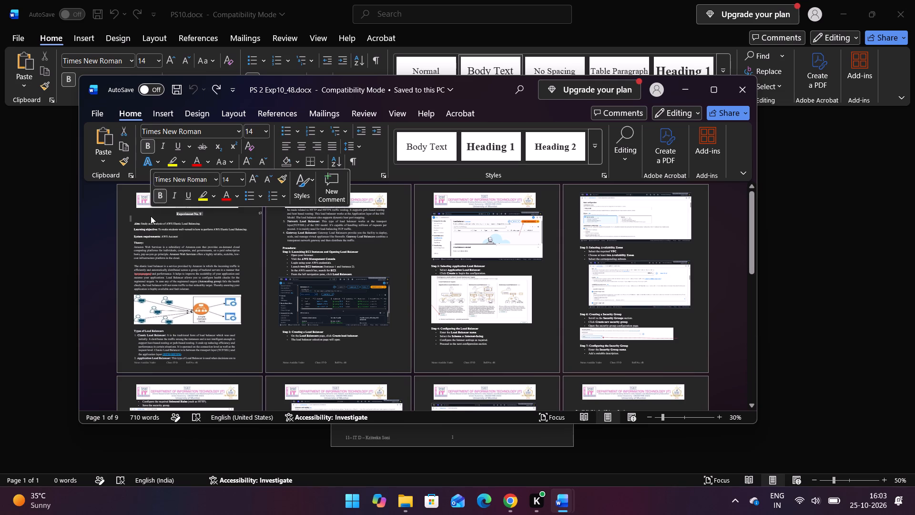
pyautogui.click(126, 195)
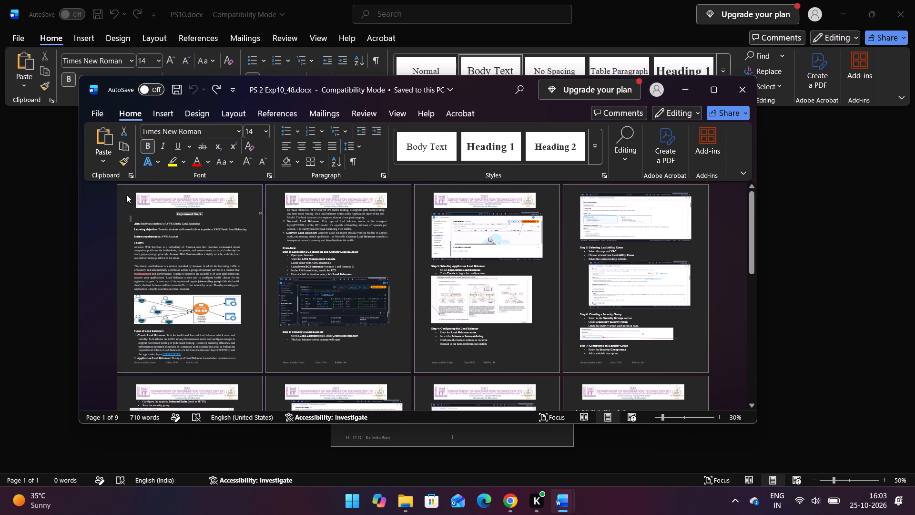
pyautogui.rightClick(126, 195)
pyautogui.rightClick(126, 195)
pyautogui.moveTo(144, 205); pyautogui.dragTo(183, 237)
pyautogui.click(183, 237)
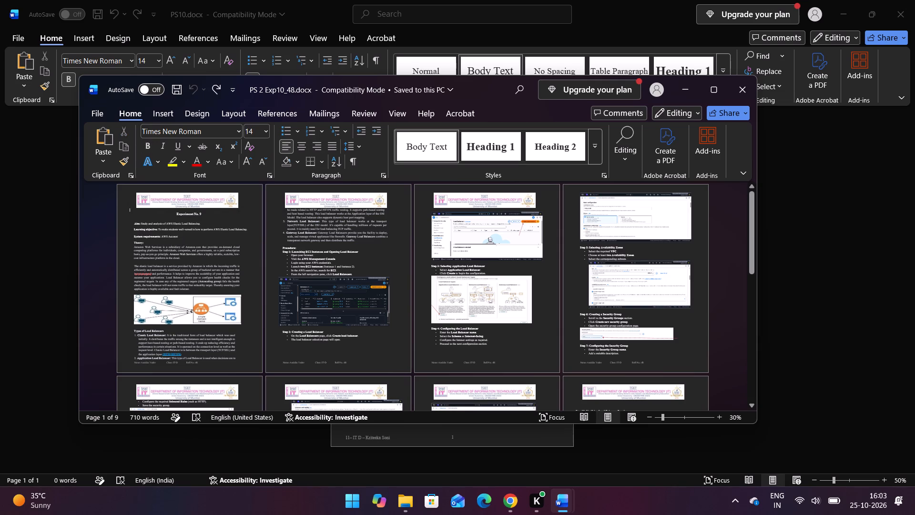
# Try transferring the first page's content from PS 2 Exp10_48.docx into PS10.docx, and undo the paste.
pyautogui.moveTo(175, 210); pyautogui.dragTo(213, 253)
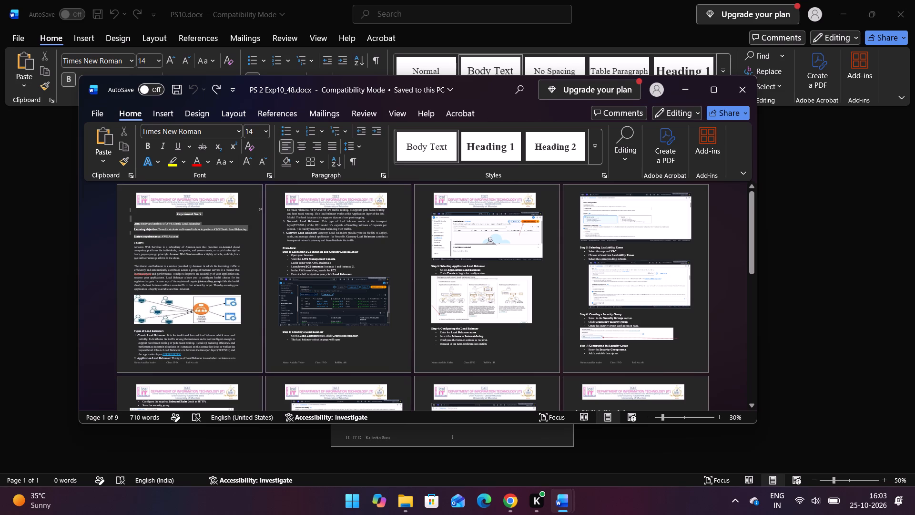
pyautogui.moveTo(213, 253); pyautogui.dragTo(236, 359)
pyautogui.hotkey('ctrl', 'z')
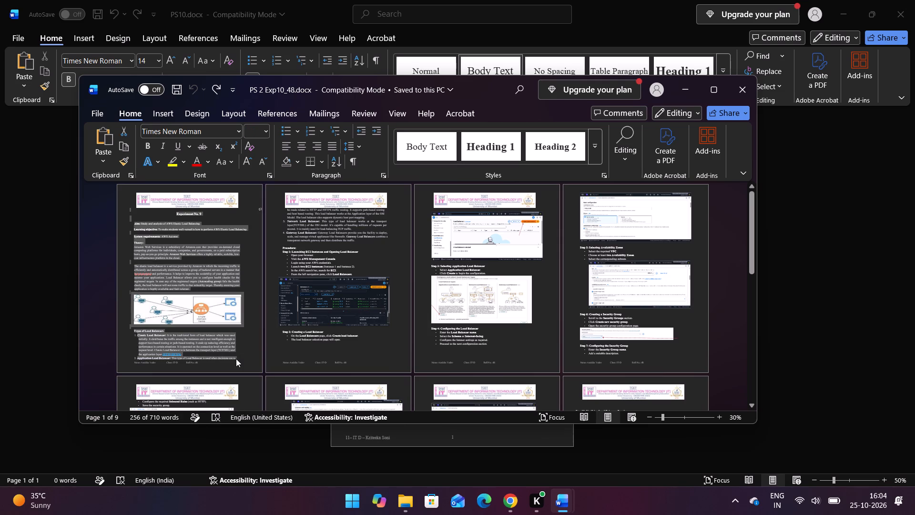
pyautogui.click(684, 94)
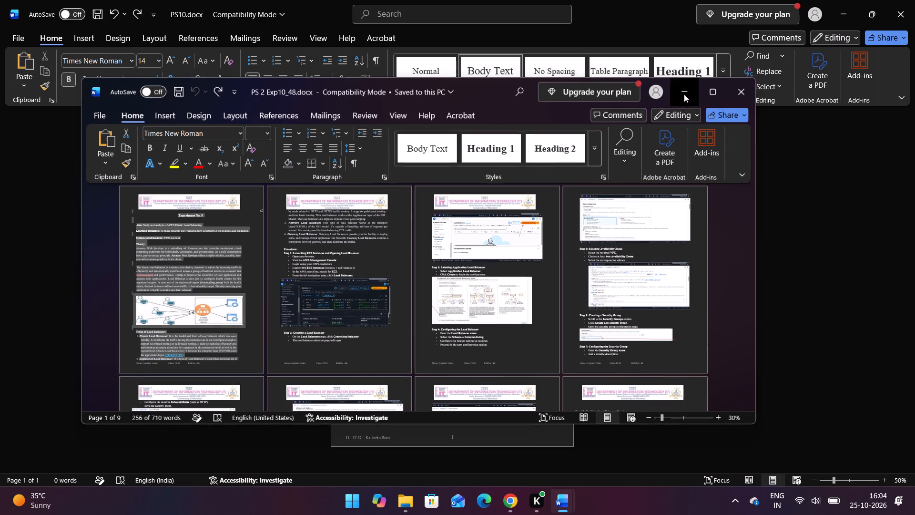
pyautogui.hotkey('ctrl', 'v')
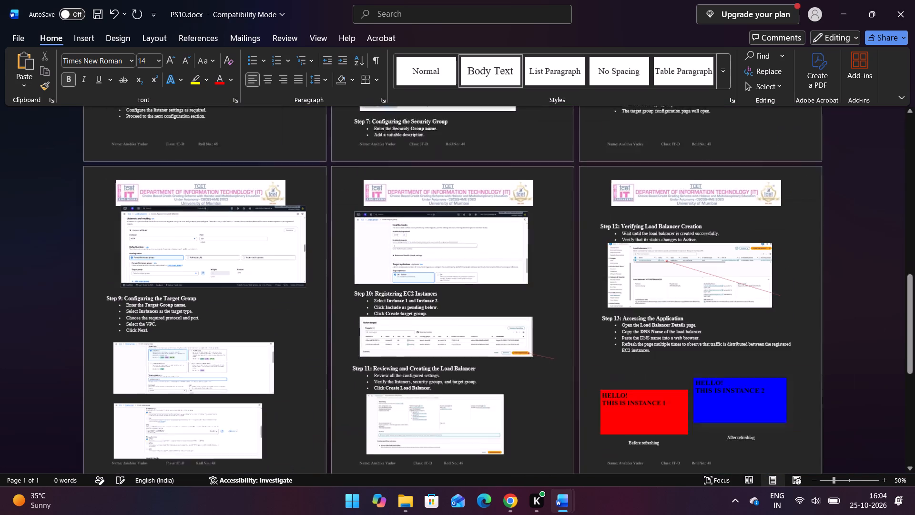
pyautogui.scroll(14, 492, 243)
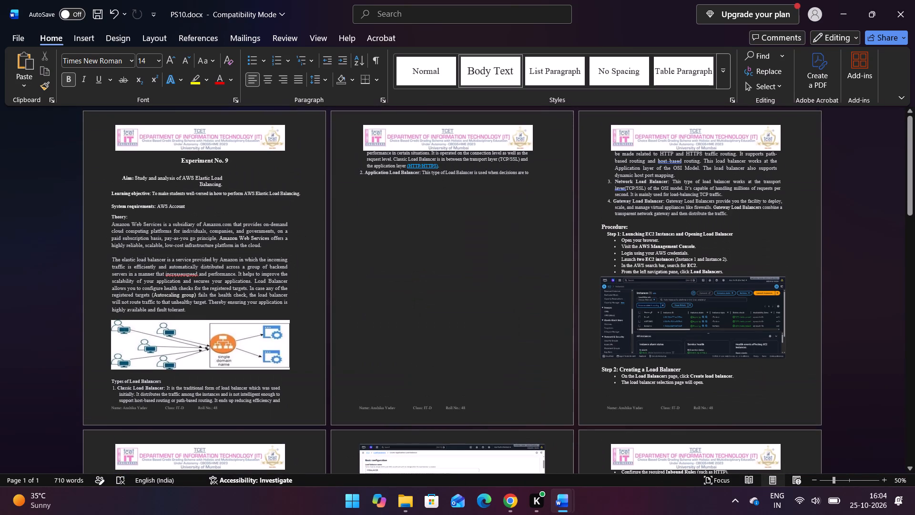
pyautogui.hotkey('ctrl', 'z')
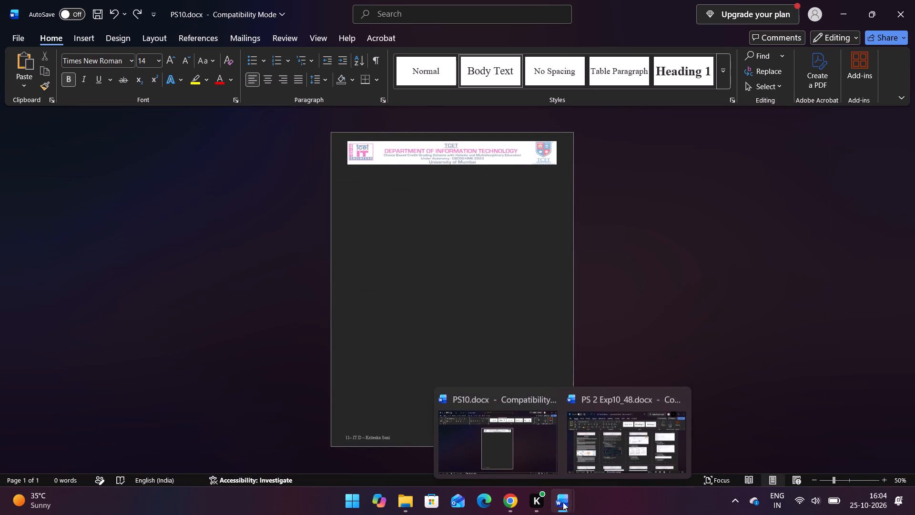
# Copy the content from the Experiment No. 9 heading through the Classic Load Balancer paragraph in PS 2 Exp10_48.docx and paste it into PS10.docx.
pyautogui.click(605, 450)
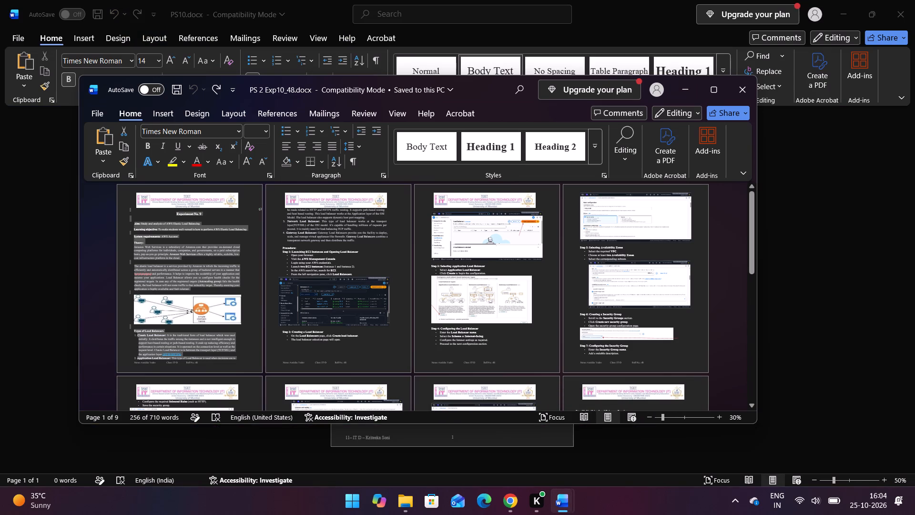
pyautogui.click(224, 339)
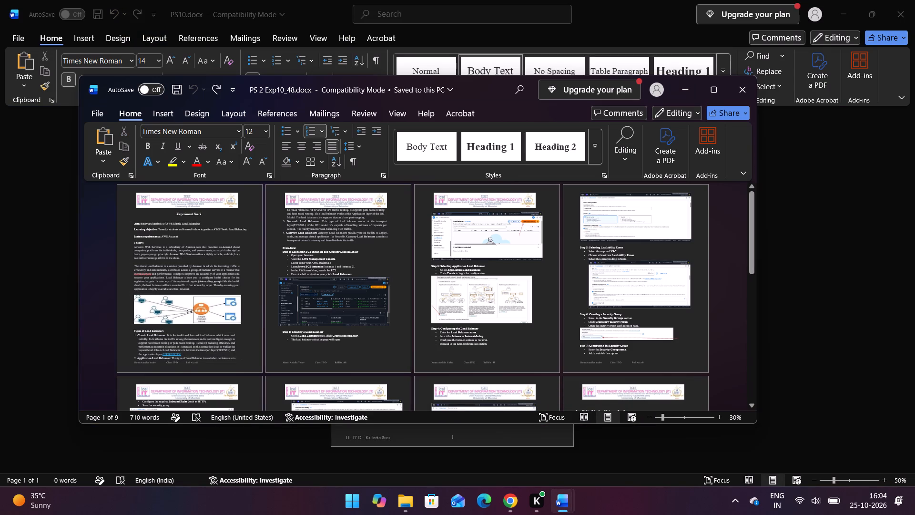
pyautogui.moveTo(175, 213); pyautogui.dragTo(219, 274)
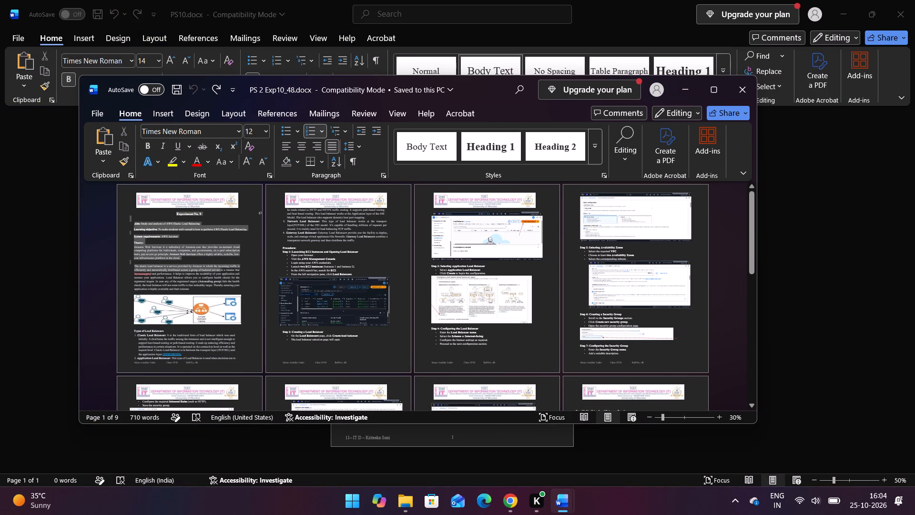
pyautogui.moveTo(219, 274); pyautogui.dragTo(230, 352)
pyautogui.click(230, 352)
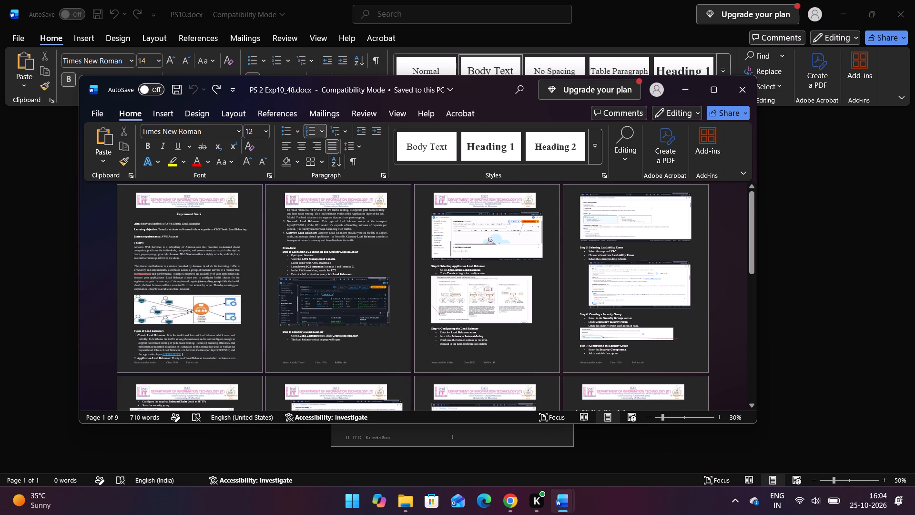
pyautogui.scroll(6, 168, 277)
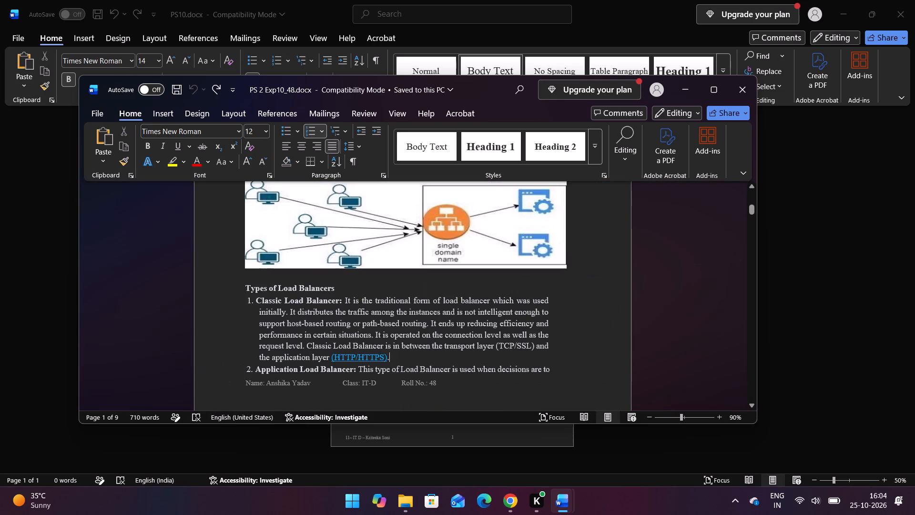
pyautogui.scroll(9, 168, 277)
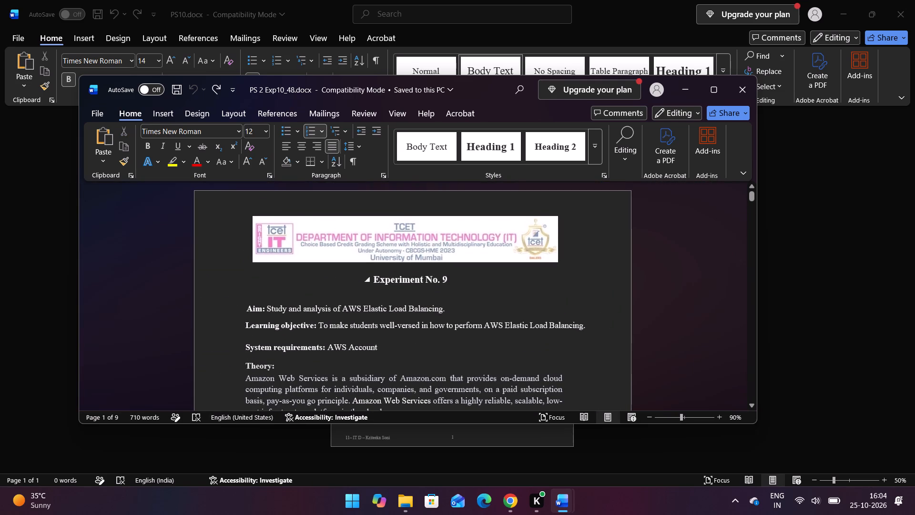
pyautogui.moveTo(372, 277); pyautogui.dragTo(462, 382)
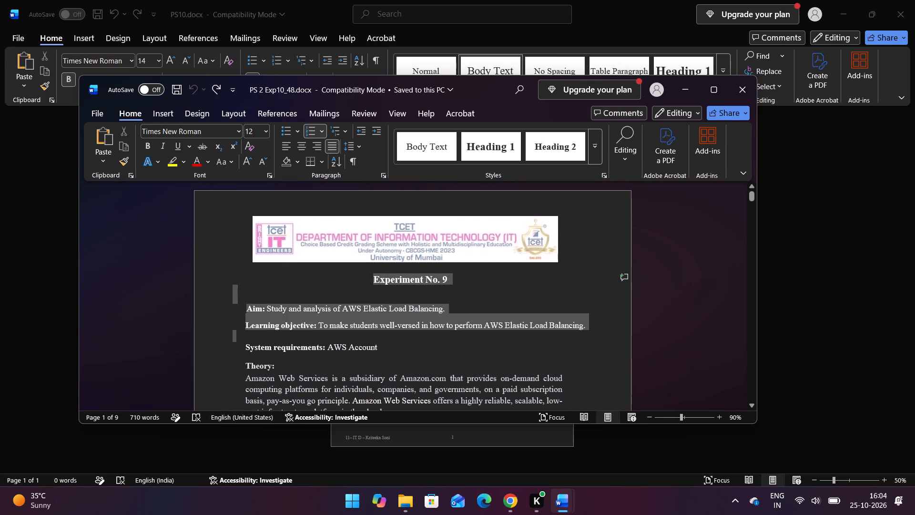
pyautogui.moveTo(462, 382); pyautogui.dragTo(479, 411)
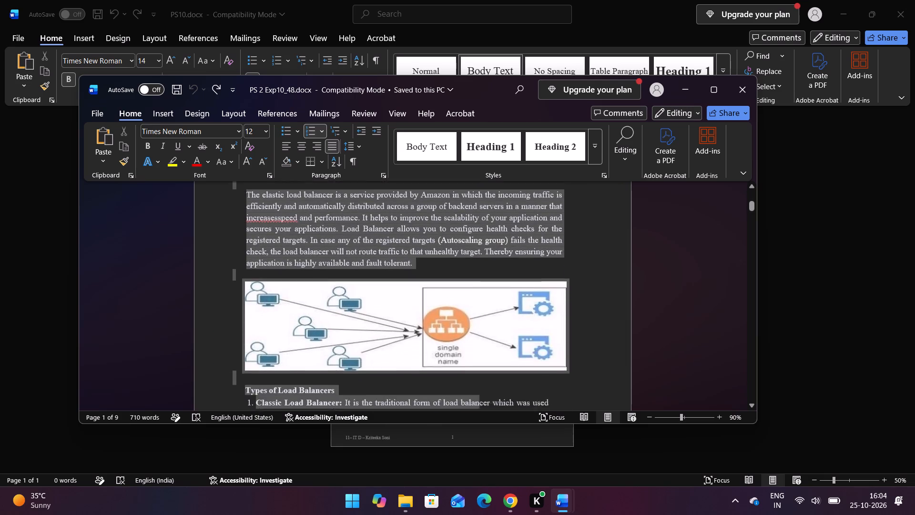
pyautogui.moveTo(479, 411); pyautogui.dragTo(488, 220)
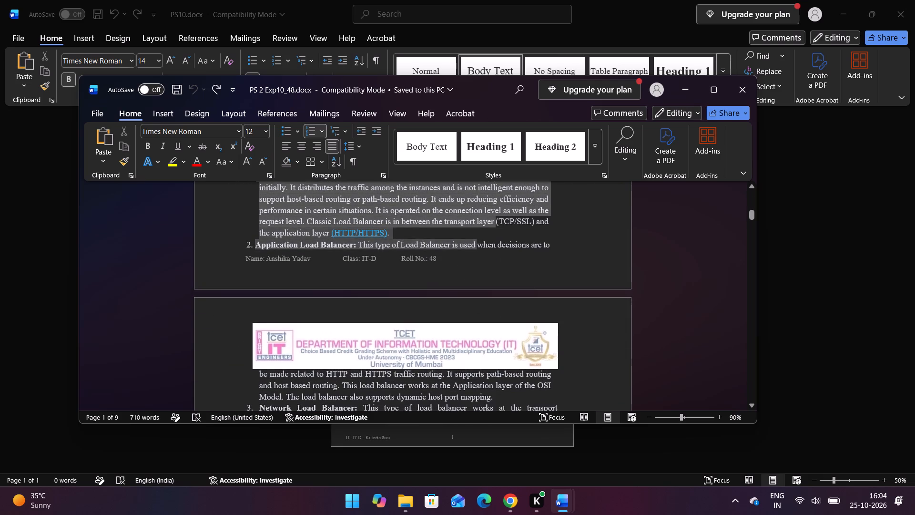
pyautogui.moveTo(488, 220); pyautogui.dragTo(390, 231)
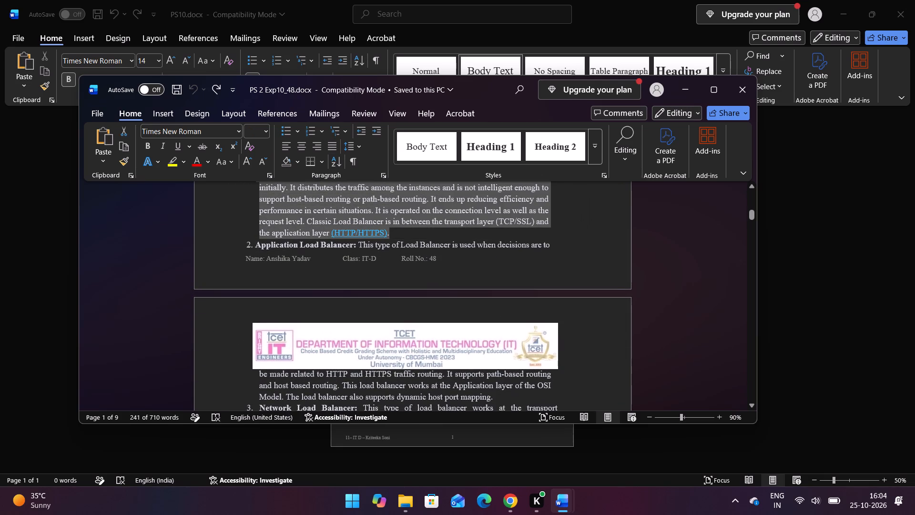
pyautogui.keyDown('ctrl'); pyautogui.click(390, 231); pyautogui.keyUp('ctrl')
pyautogui.hotkey('ctrl', 'c')
pyautogui.click(691, 83)
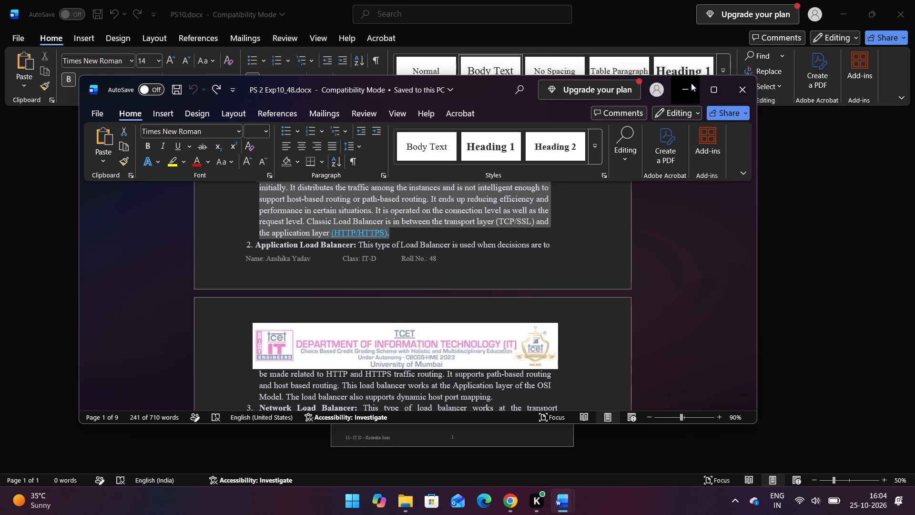
pyautogui.hotkey('ctrl', 'v')
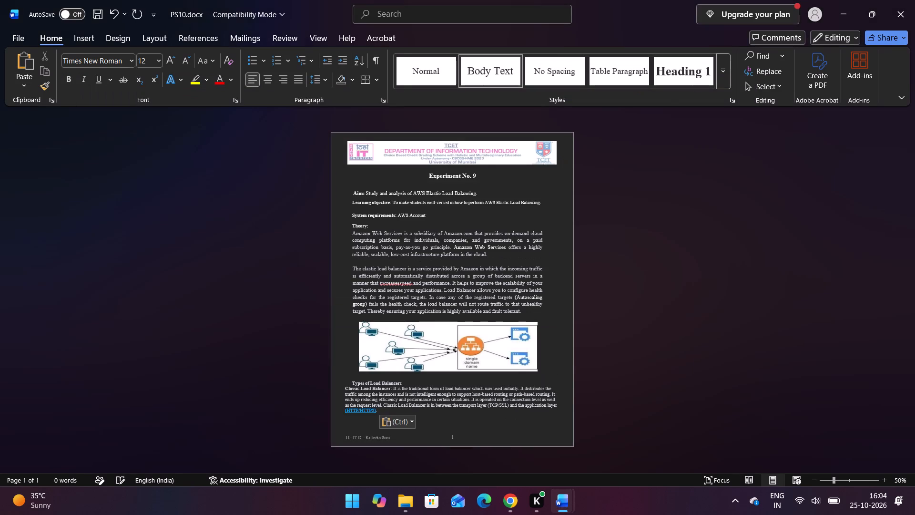
# Insert four line breaks after the Classic Load Balancer paragraph in PS10.docx to continue on a second page.
pyautogui.scroll(-1, 474, 401)
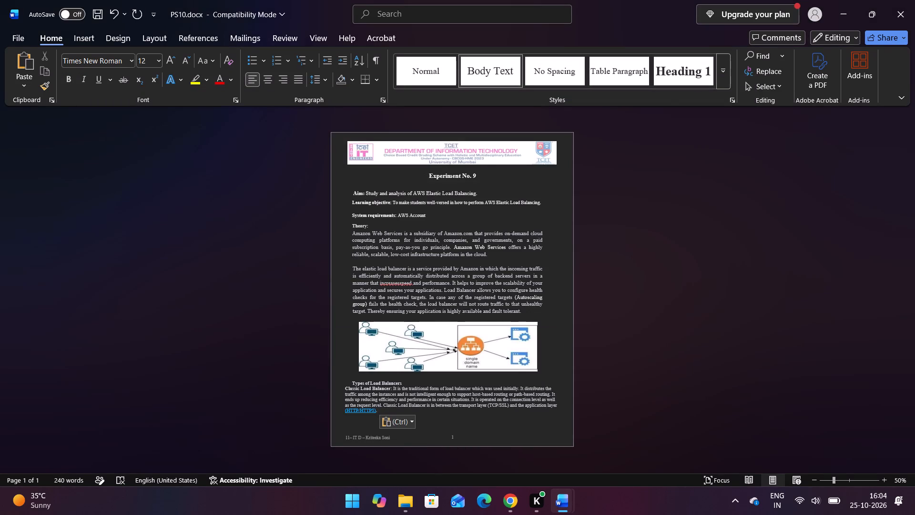
pyautogui.scroll(-4, 474, 401)
pyautogui.press('Return')
pyautogui.press('Return')
pyautogui.press('Return')
pyautogui.press('Return')
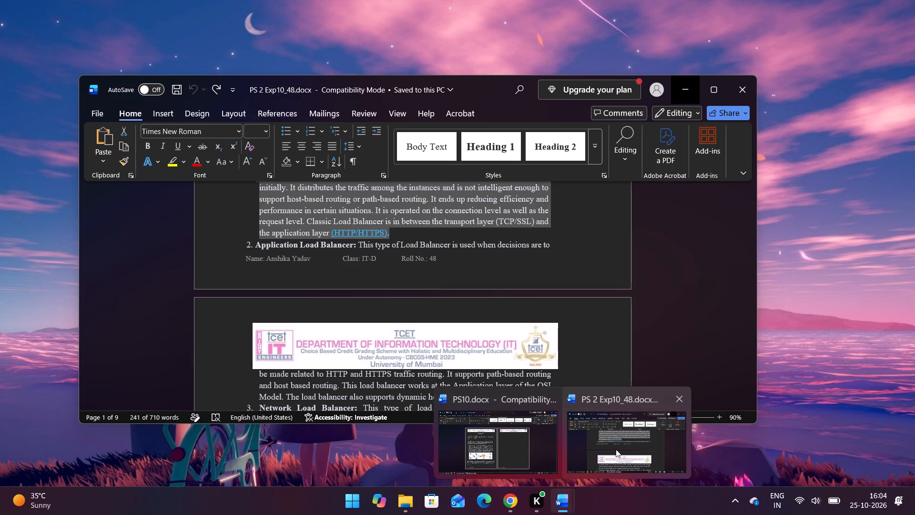
# Copy the Application Load Balancer line at the end of page 1 in PS 2 Exp10_48.docx and paste it onto page 2 of PS10.docx.
pyautogui.click(616, 449)
pyautogui.scroll(-1, 436, 370)
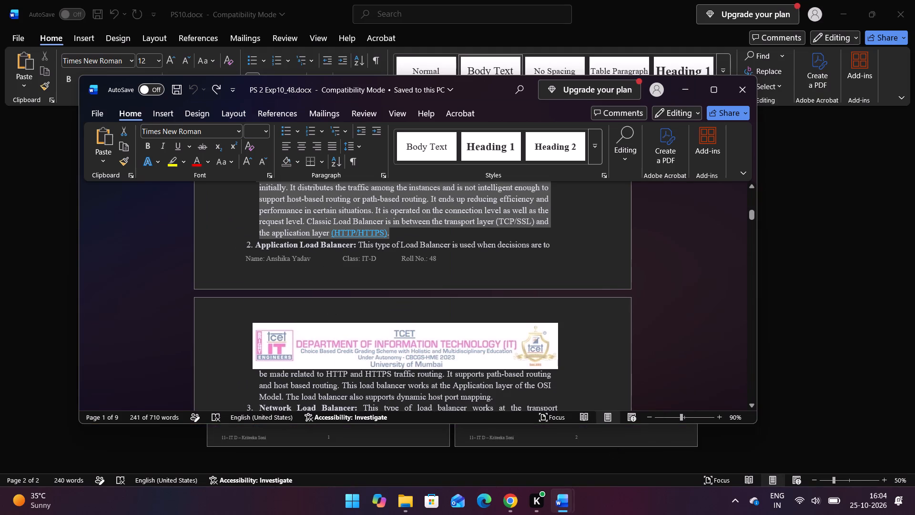
pyautogui.scroll(-1, 436, 370)
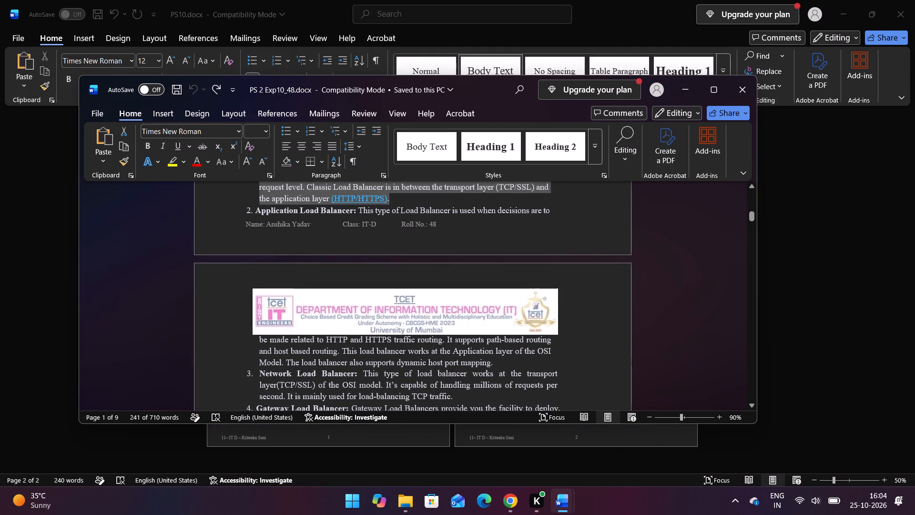
pyautogui.moveTo(246, 213); pyautogui.dragTo(384, 220)
pyautogui.click(384, 220)
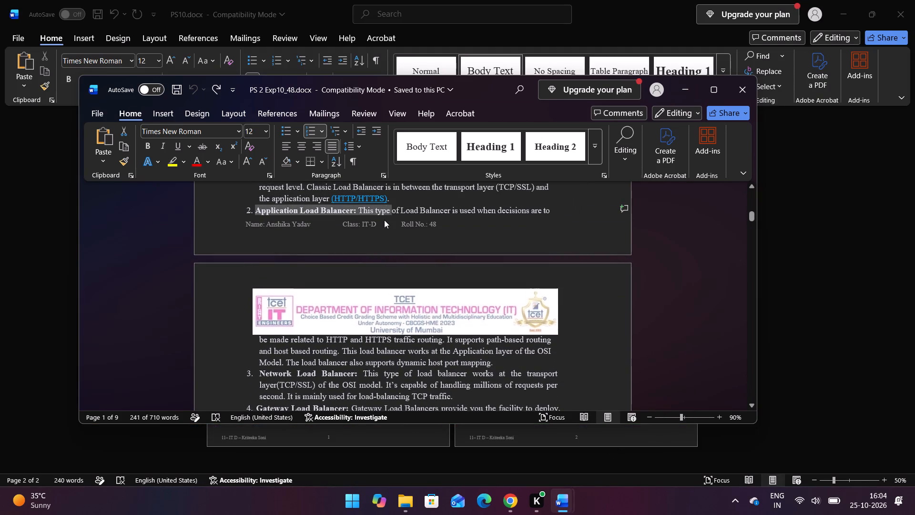
pyautogui.moveTo(243, 207); pyautogui.dragTo(291, 216)
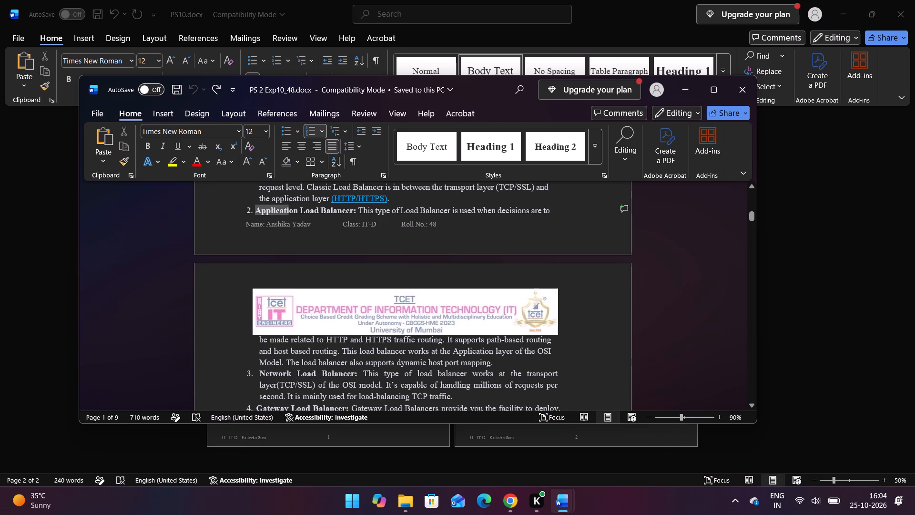
pyautogui.moveTo(291, 216); pyautogui.dragTo(439, 232)
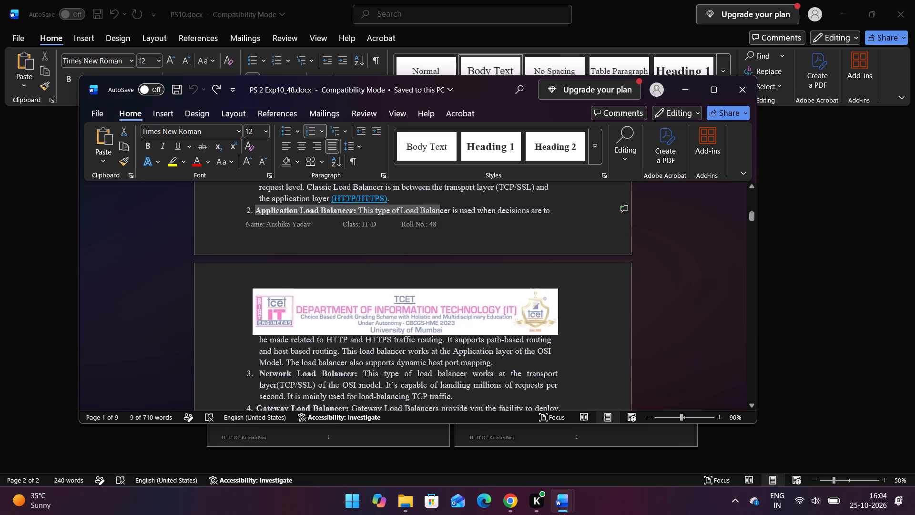
pyautogui.click(250, 203)
pyautogui.moveTo(245, 210); pyautogui.dragTo(558, 214)
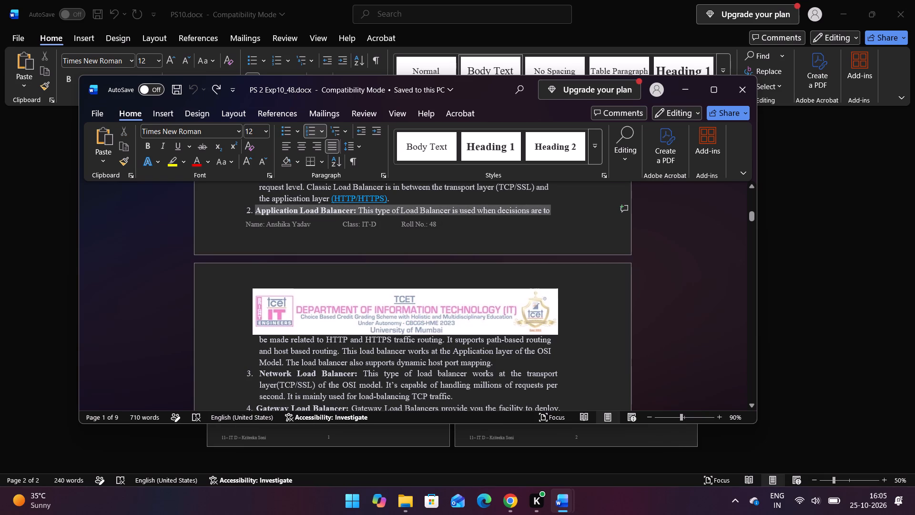
pyautogui.moveTo(558, 214); pyautogui.dragTo(556, 213)
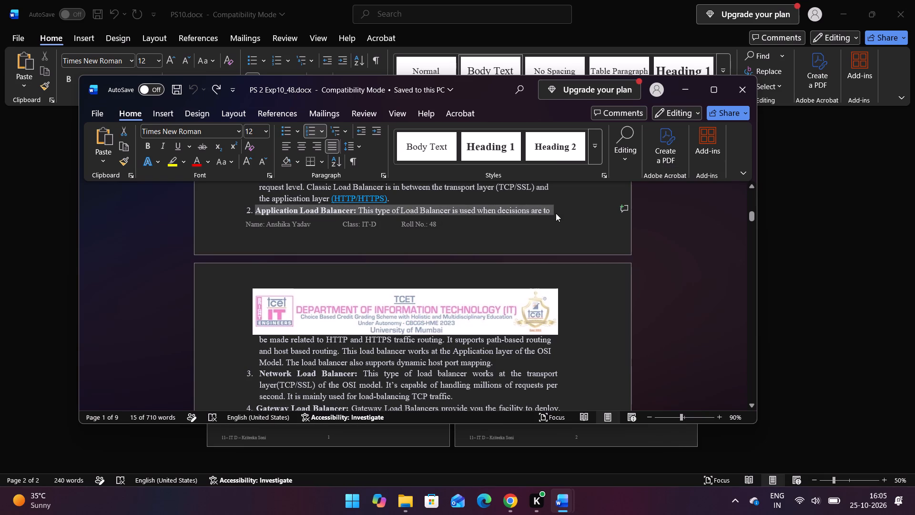
pyautogui.hotkey('ctrl', 'c')
pyautogui.click(695, 81)
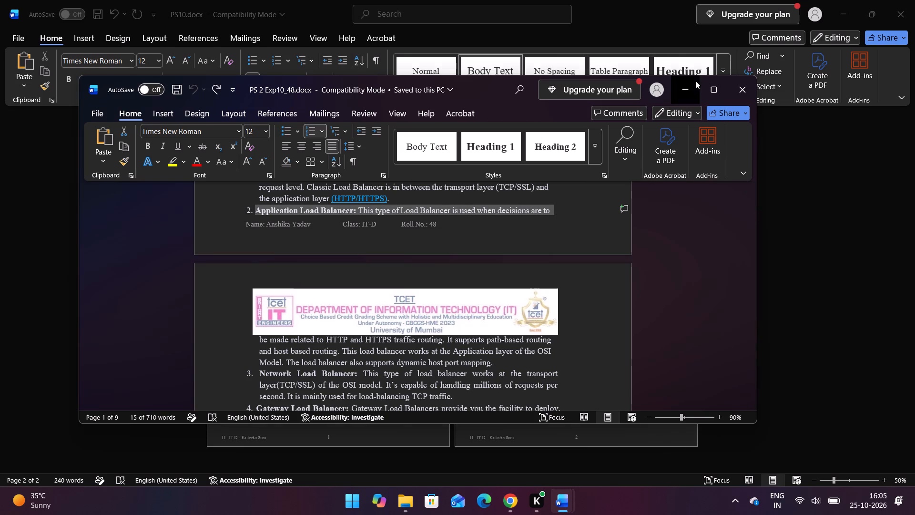
pyautogui.hotkey('ctrl', 'v')
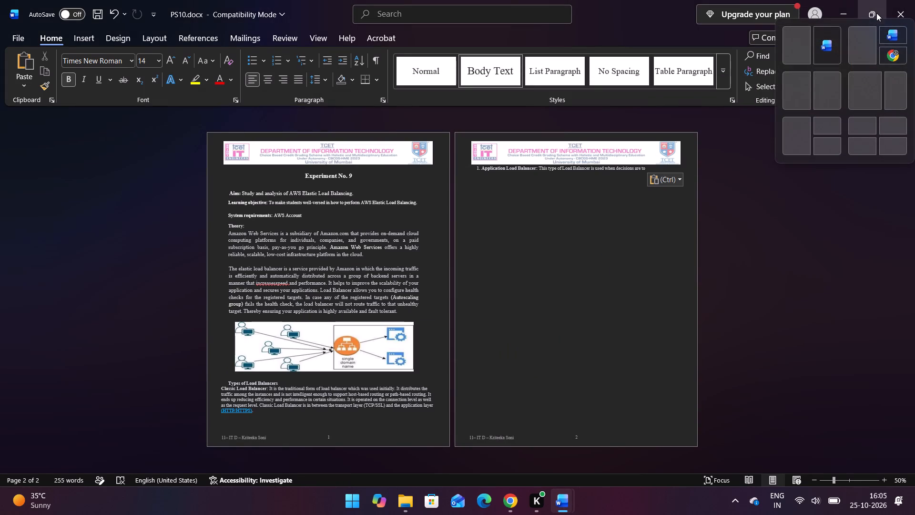
# Arrange PS10.docx and PS 2 Exp10_48.docx side by side in a split-screen layout.
pyautogui.click(829, 43)
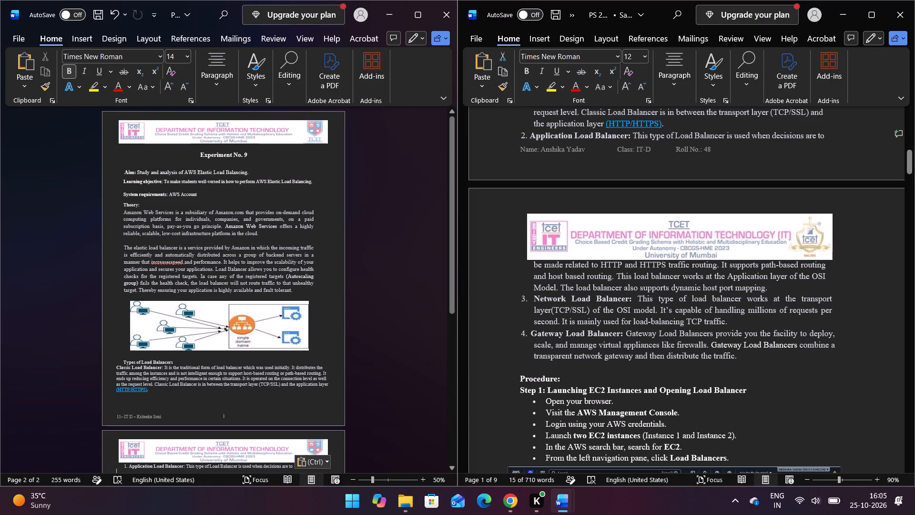
# Copy the page 2 content from the rest of the Application Load Balancer paragraph through Step 2's bullets and paste it below that item's first line in PS10.docx.
pyautogui.keyDown('ctrl'); pyautogui.scroll(4, 318, 318); pyautogui.keyUp('ctrl')
pyautogui.scroll(-1, 318, 318)
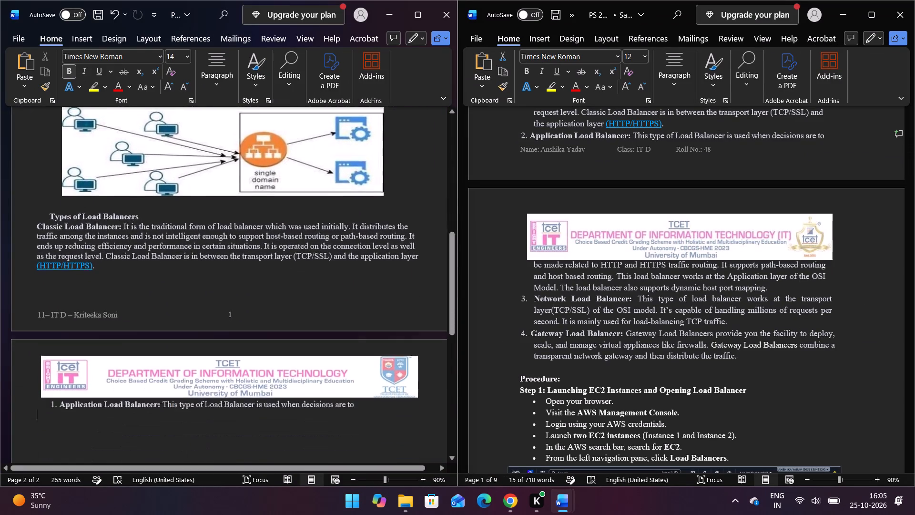
pyautogui.scroll(-1, 318, 318)
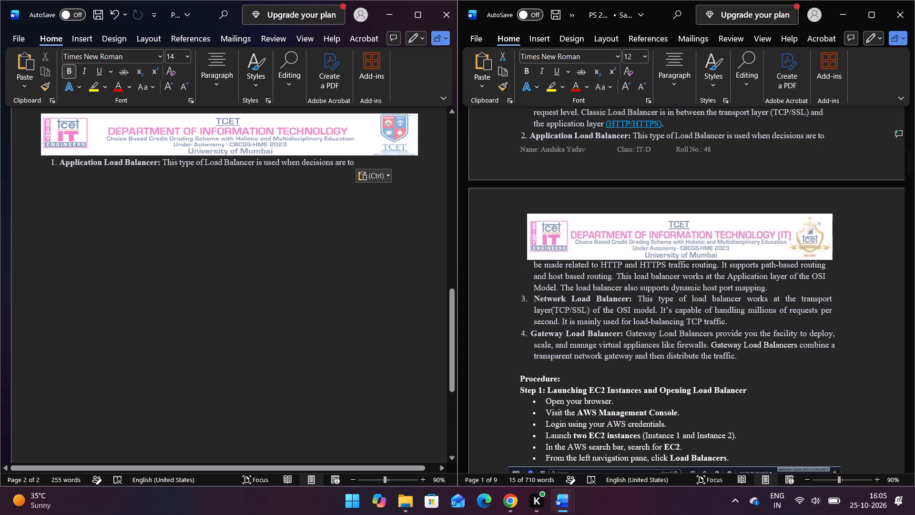
pyautogui.click(534, 263)
pyautogui.moveTo(534, 263); pyautogui.dragTo(578, 296)
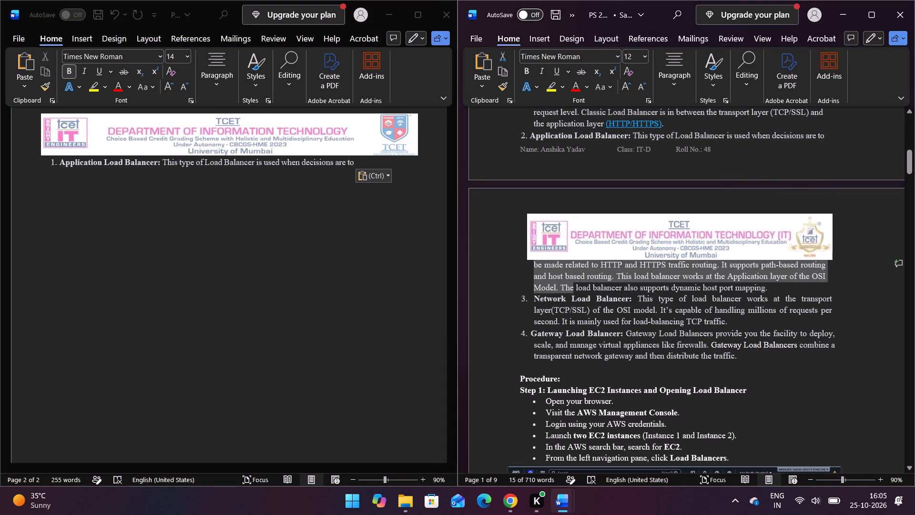
pyautogui.moveTo(578, 296); pyautogui.dragTo(762, 379)
pyautogui.hotkey('ctrl', 'c')
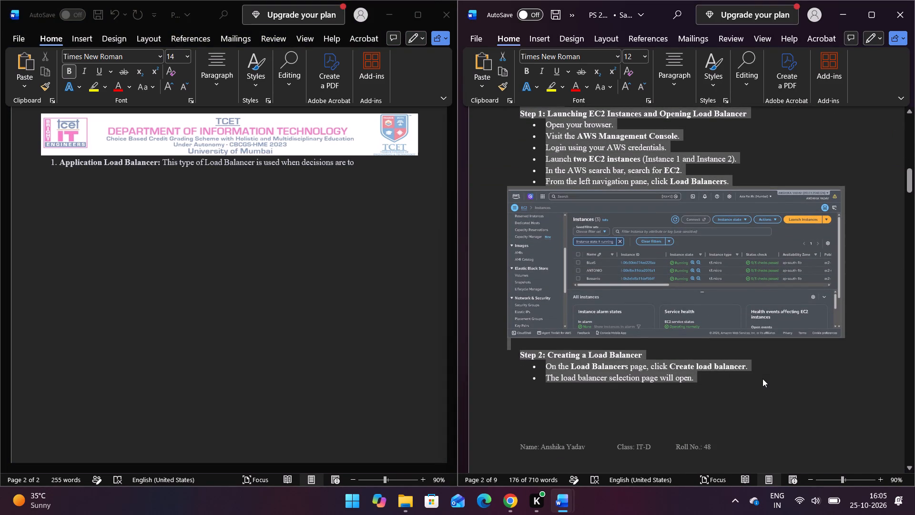
pyautogui.click(374, 160)
pyautogui.click(374, 160)
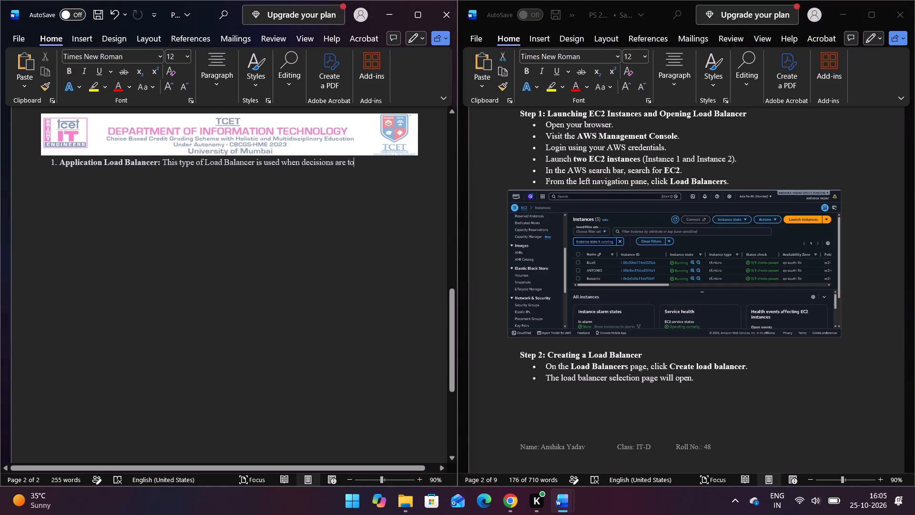
pyautogui.click(358, 177)
pyautogui.hotkey('ctrl', 'v')
# Copy the Load balancers page screenshot from page 3 of PS 2 Exp10_48.docx and paste it after the Step 2 bullets in PS10.docx.
pyautogui.scroll(-1, 327, 178)
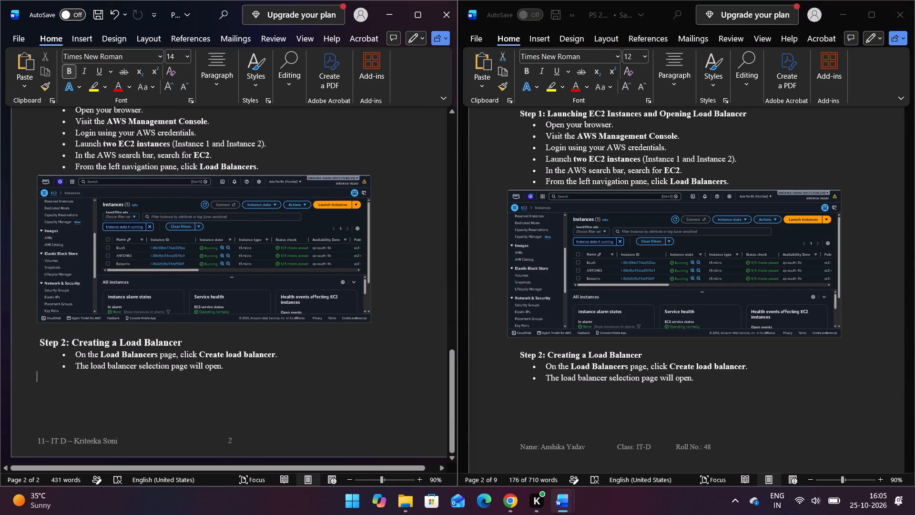
pyautogui.scroll(-4, 327, 178)
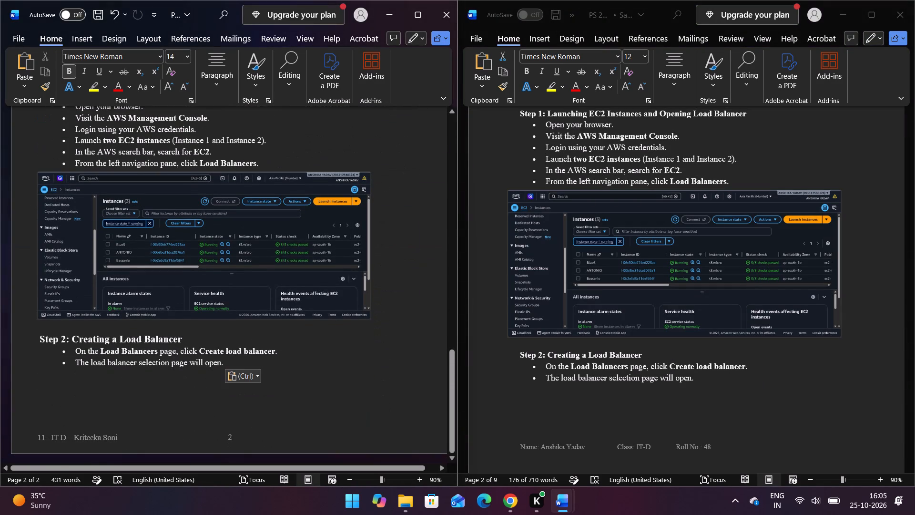
pyautogui.scroll(-1, 327, 178)
pyautogui.scroll(-5, 619, 272)
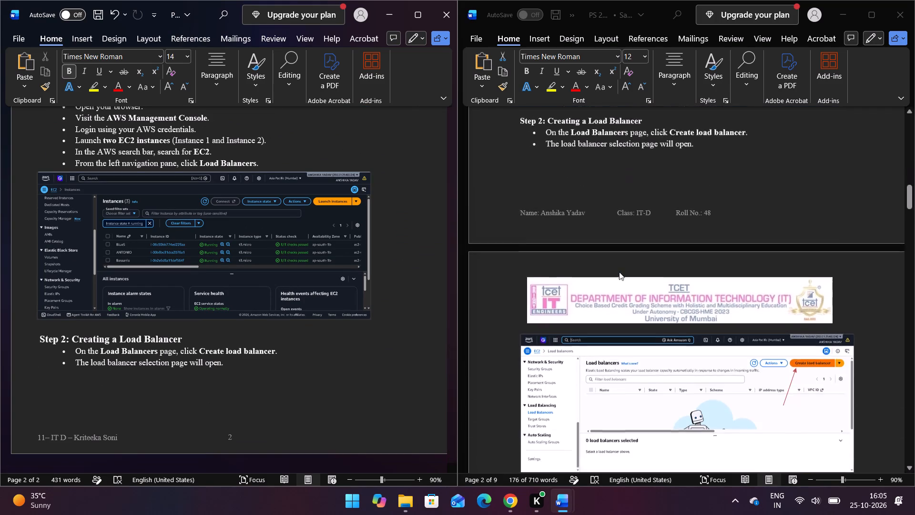
pyautogui.scroll(-1, 619, 272)
pyautogui.moveTo(513, 185); pyautogui.dragTo(566, 231)
pyautogui.click(566, 231)
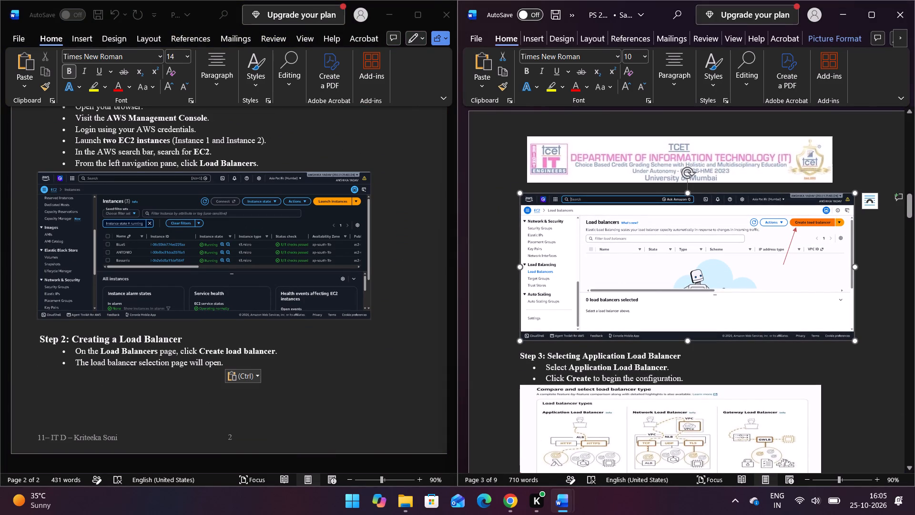
pyautogui.click(566, 231)
pyautogui.moveTo(519, 357); pyautogui.dragTo(575, 329)
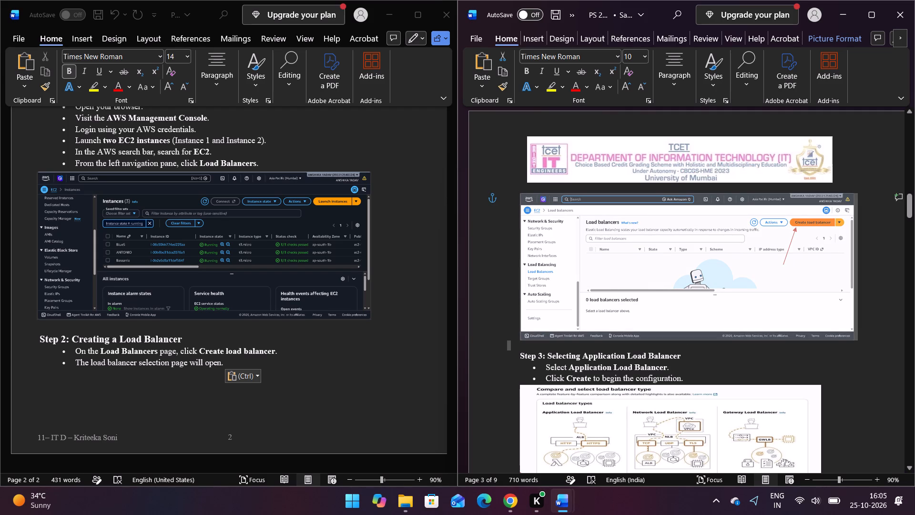
pyautogui.moveTo(575, 329); pyautogui.dragTo(603, 299)
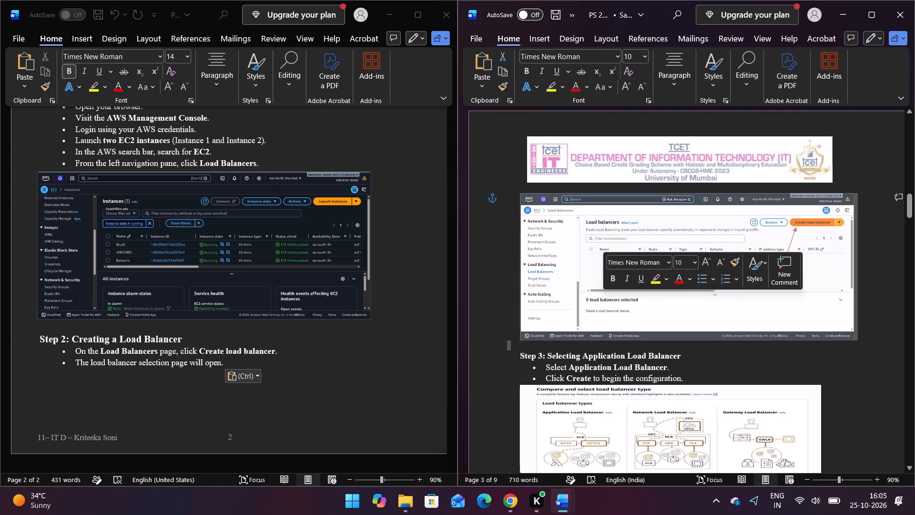
pyautogui.scroll(-2, 381, 385)
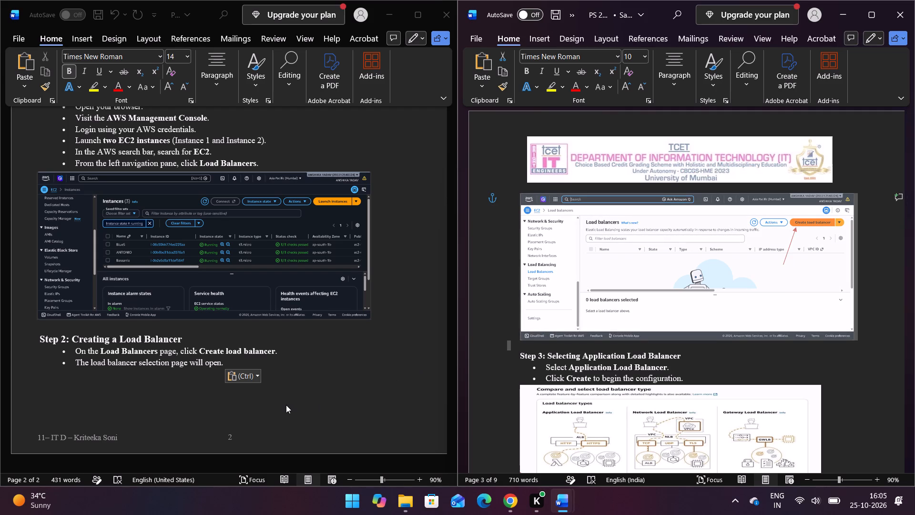
pyautogui.hotkey('ctrl', 'c')
pyautogui.scroll(-1, 337, 367)
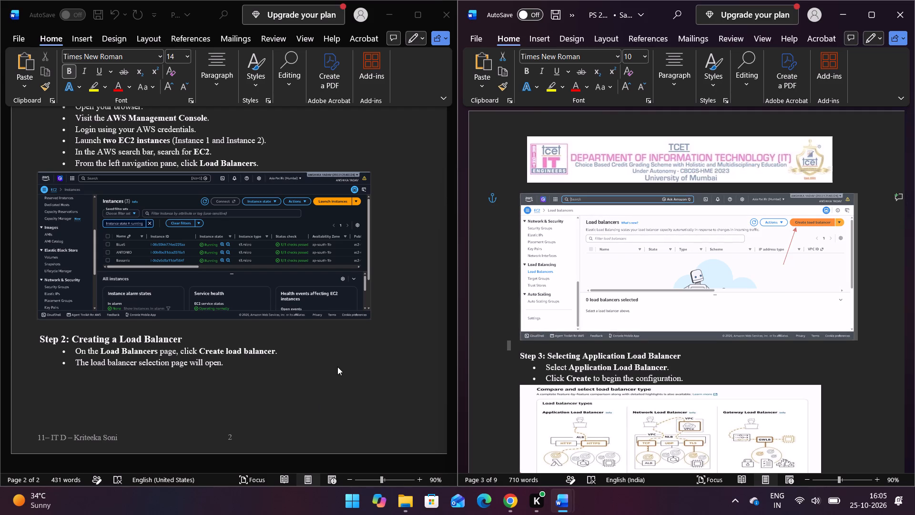
pyautogui.click(337, 367)
pyautogui.click(249, 366)
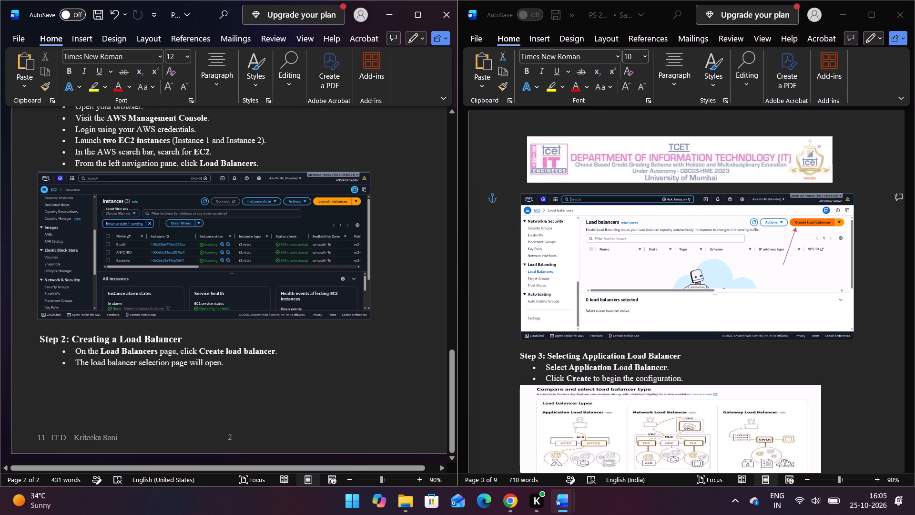
pyautogui.hotkey('ctrl', 'v')
pyautogui.doubleClick(298, 327)
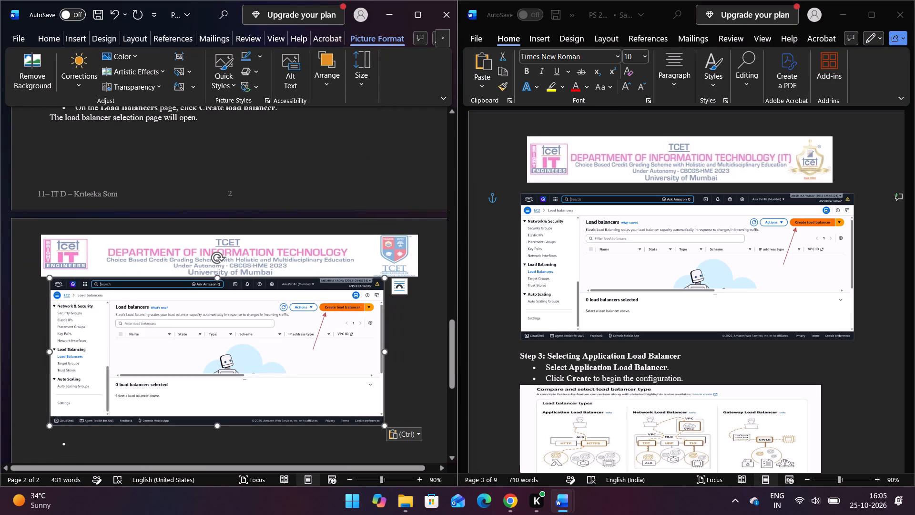
# Copy the Step 3 heading through the Step 4 bullets, including the load balancer type screenshot, and paste them onto page 3 of PS10.docx.
pyautogui.scroll(-1, 299, 336)
pyautogui.moveTo(544, 379); pyautogui.dragTo(563, 349)
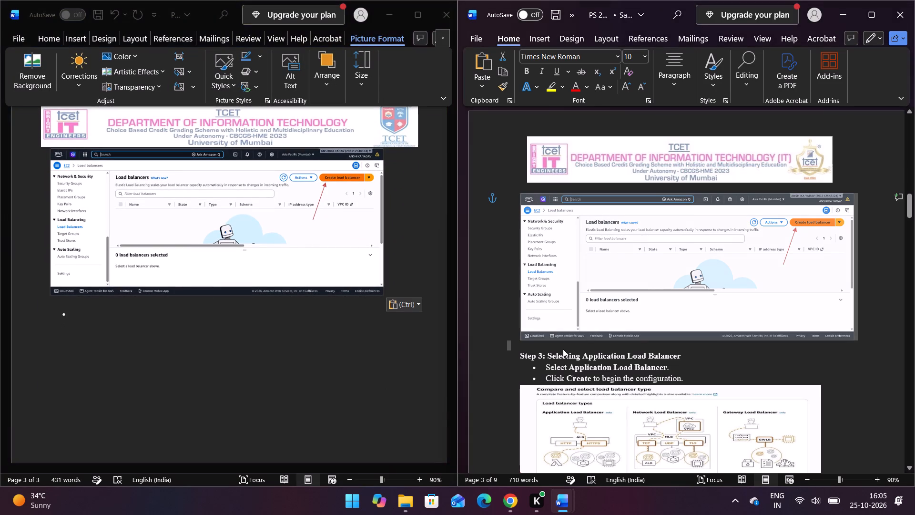
pyautogui.click(519, 355)
pyautogui.moveTo(519, 355); pyautogui.dragTo(681, 443)
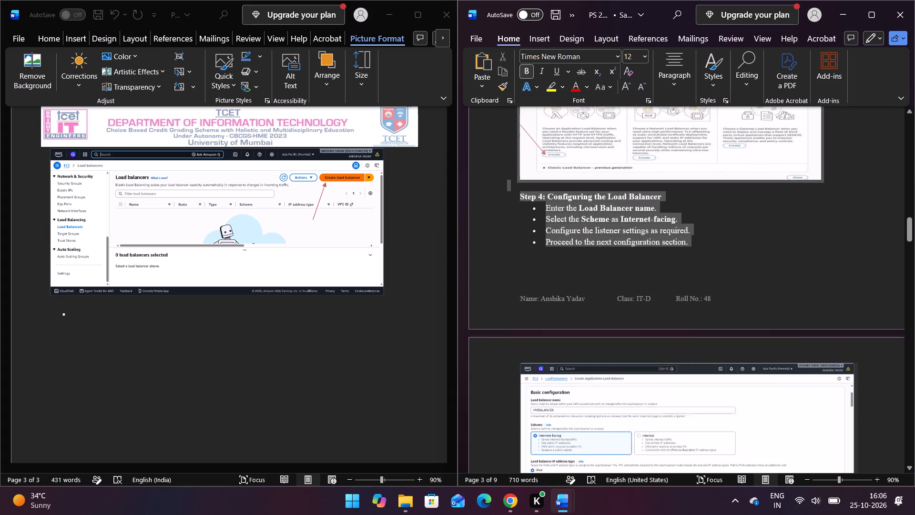
pyautogui.moveTo(681, 443); pyautogui.dragTo(698, 241)
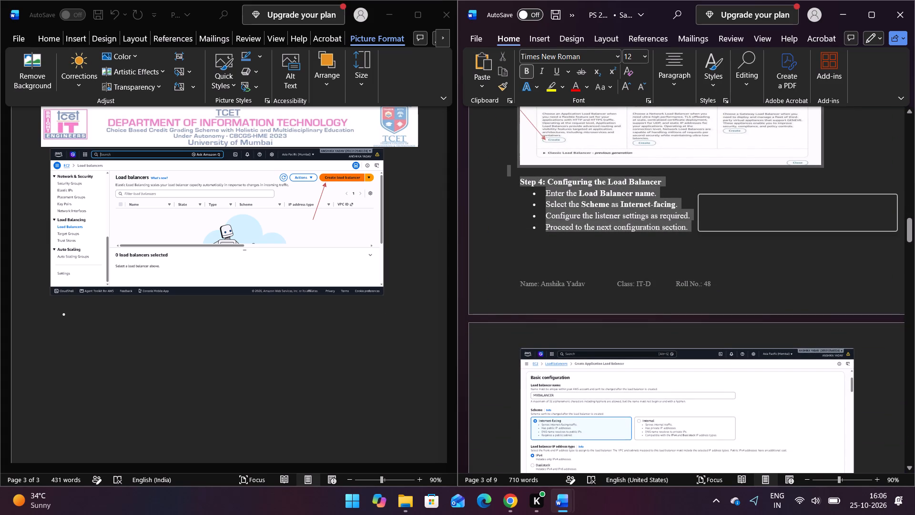
pyautogui.hotkey('ctrl', 'c')
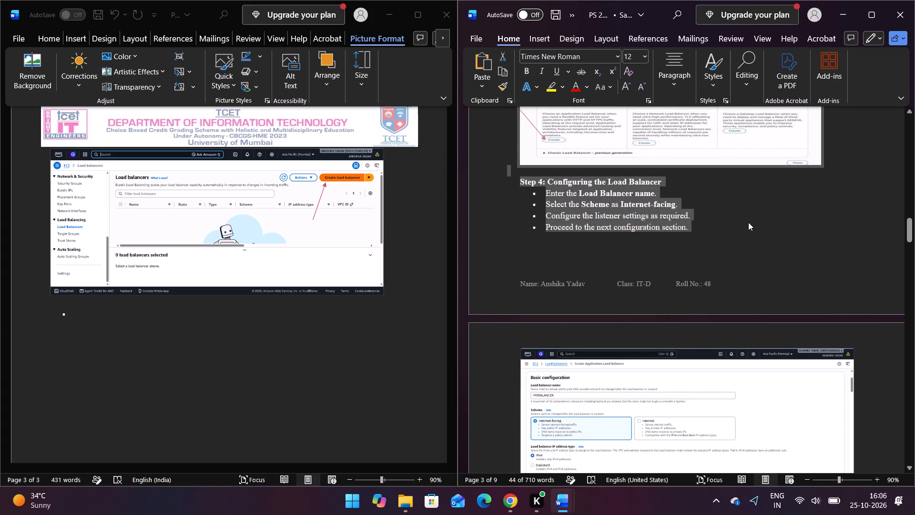
pyautogui.click(215, 318)
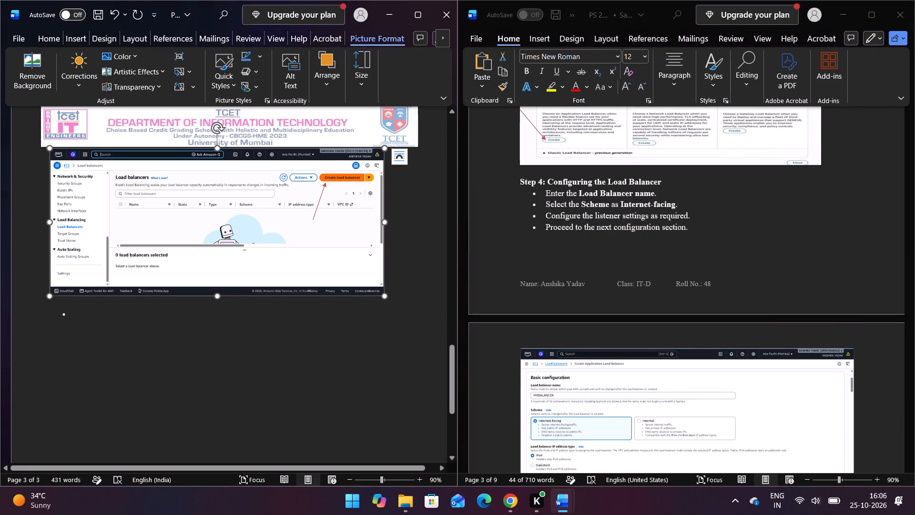
pyautogui.hotkey('ctrl', 'v')
pyautogui.click(290, 286)
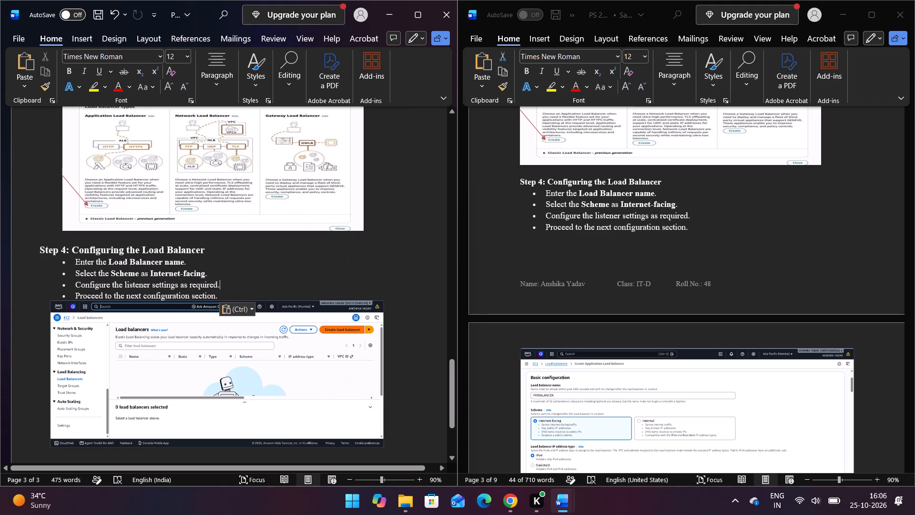
# Delete the department banner image from the Section 5 header on page 6 of PS 2 Exp10_48.docx.
pyautogui.scroll(-5, 317, 328)
pyautogui.scroll(-2, 762, 343)
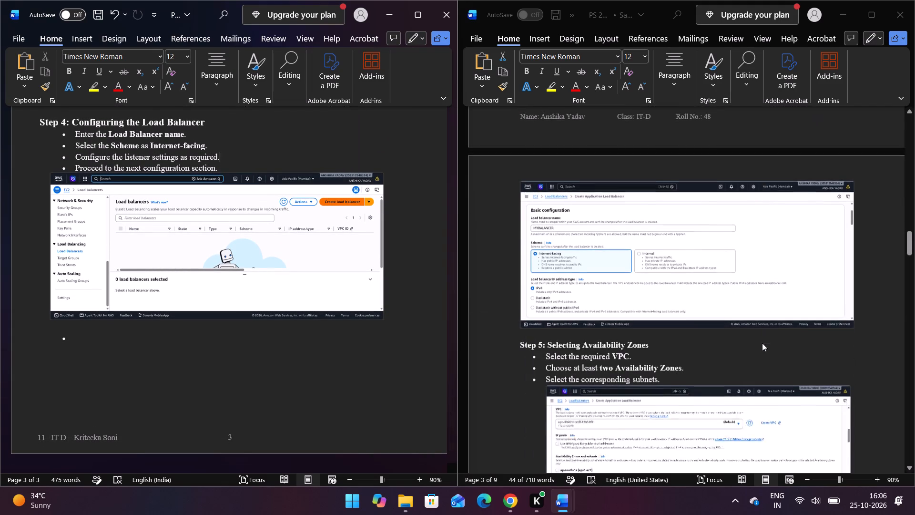
pyautogui.scroll(-1, 762, 343)
pyautogui.keyDown('ctrl'); pyautogui.scroll(-4, 762, 343); pyautogui.keyUp('ctrl')
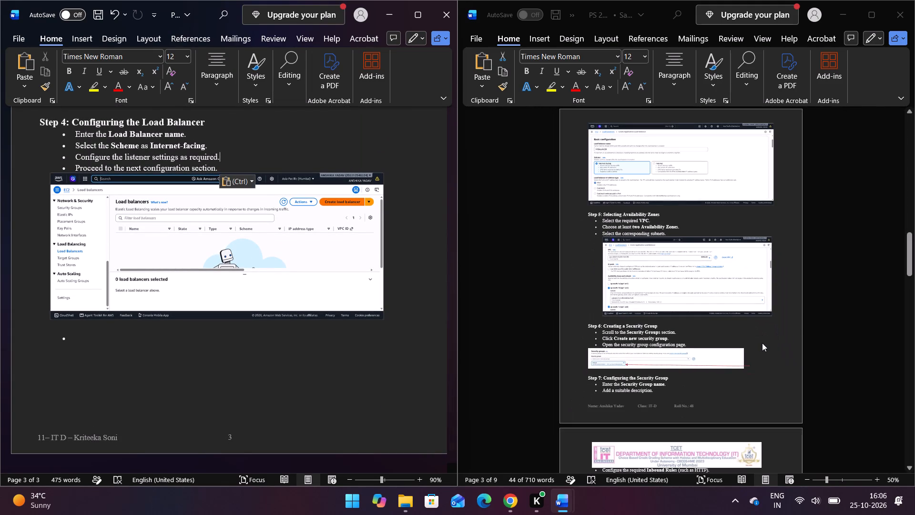
pyautogui.scroll(6, 735, 256)
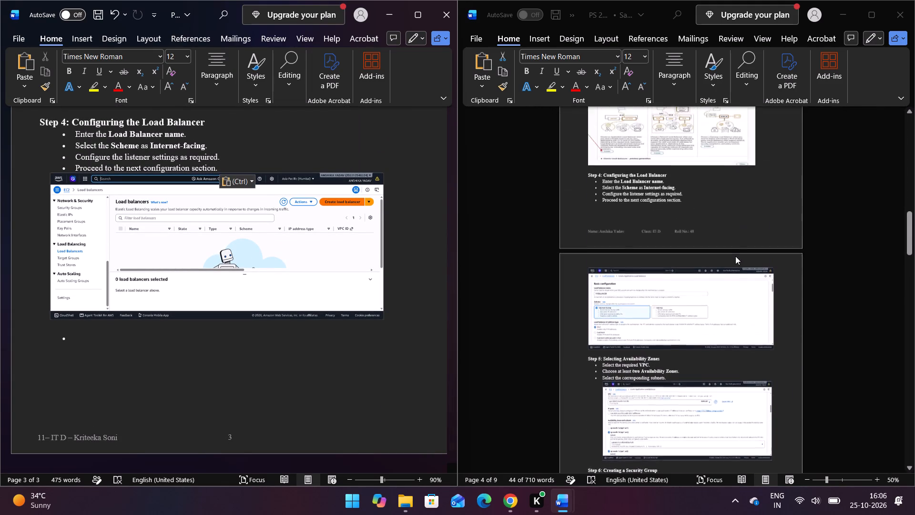
pyautogui.scroll(-6, 735, 256)
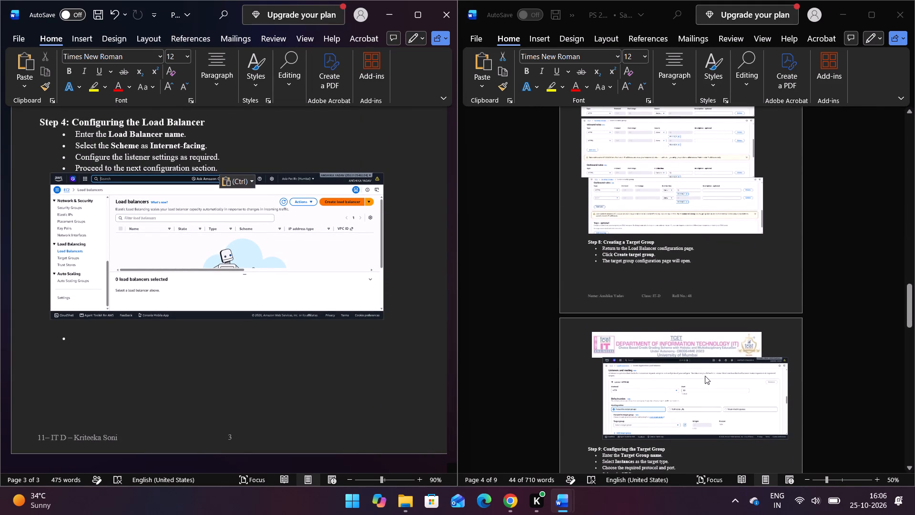
pyautogui.doubleClick(711, 332)
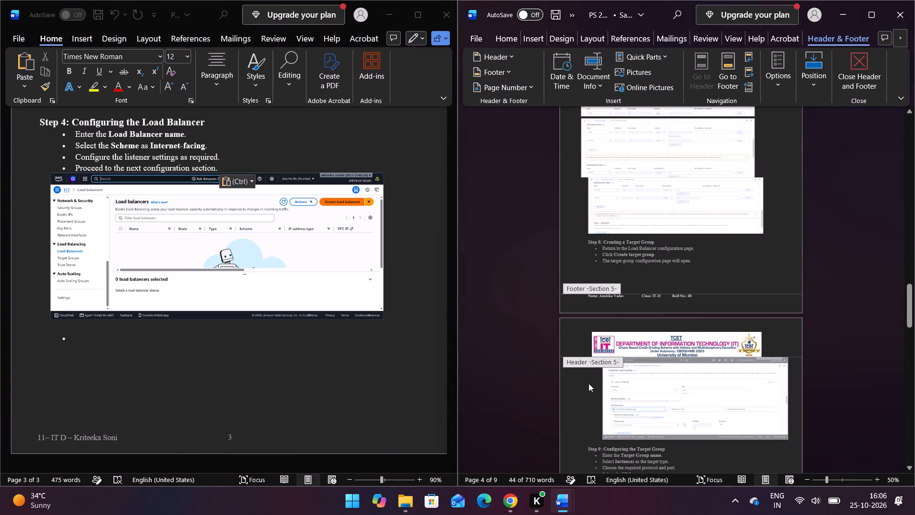
pyautogui.click(599, 357)
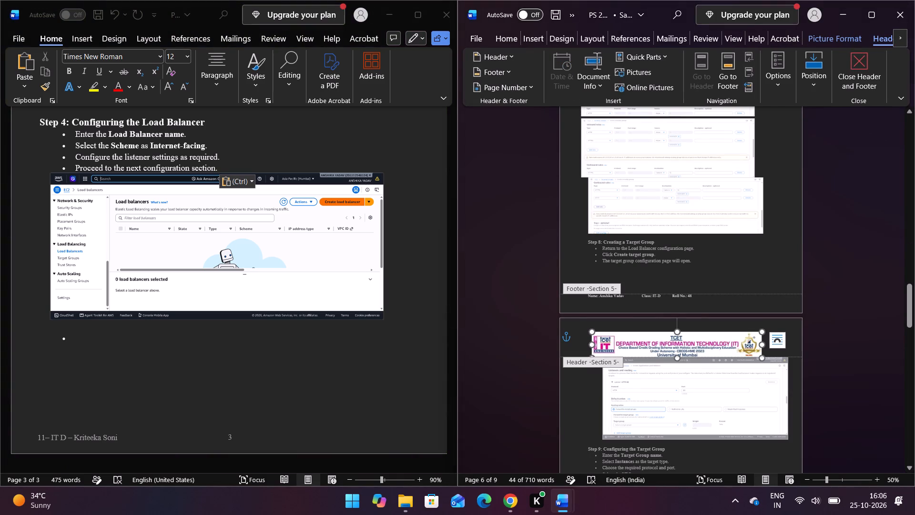
pyautogui.press('BackSpace')
# Delete the department banner image from the Section 3 header on page 3 of PS 2 Exp10_48.docx.
pyautogui.scroll(13, 713, 255)
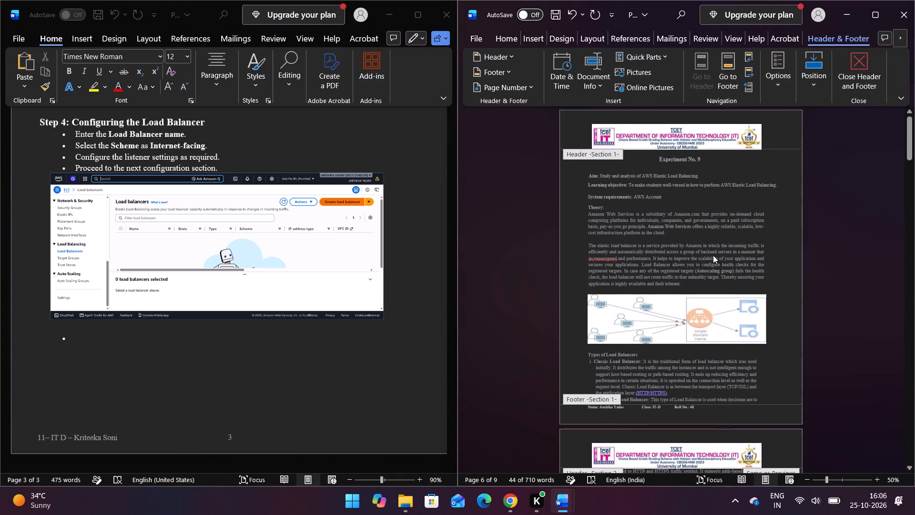
pyautogui.scroll(-5, 709, 225)
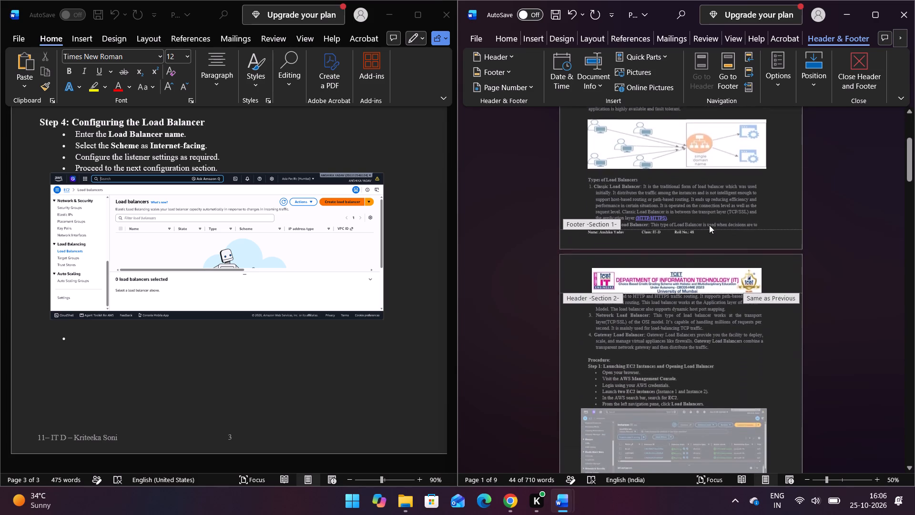
pyautogui.scroll(-4, 709, 225)
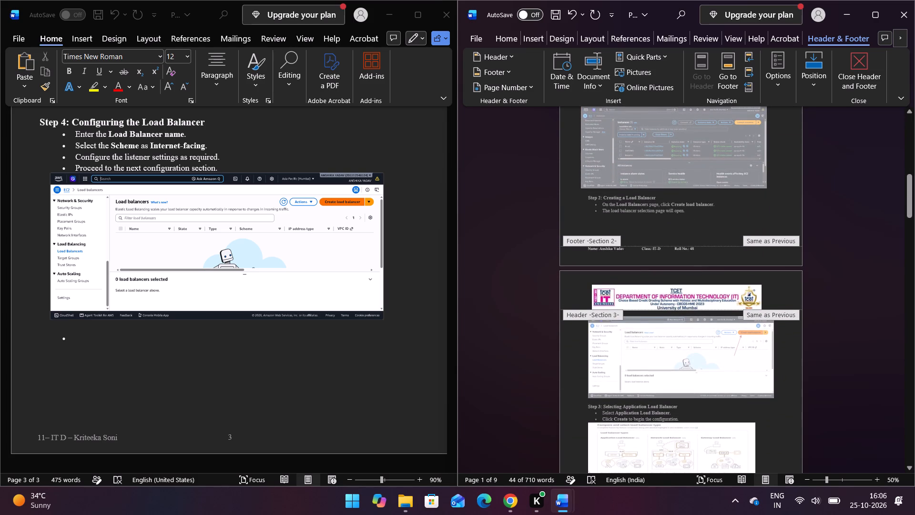
pyautogui.click(699, 300)
pyautogui.press('BackSpace')
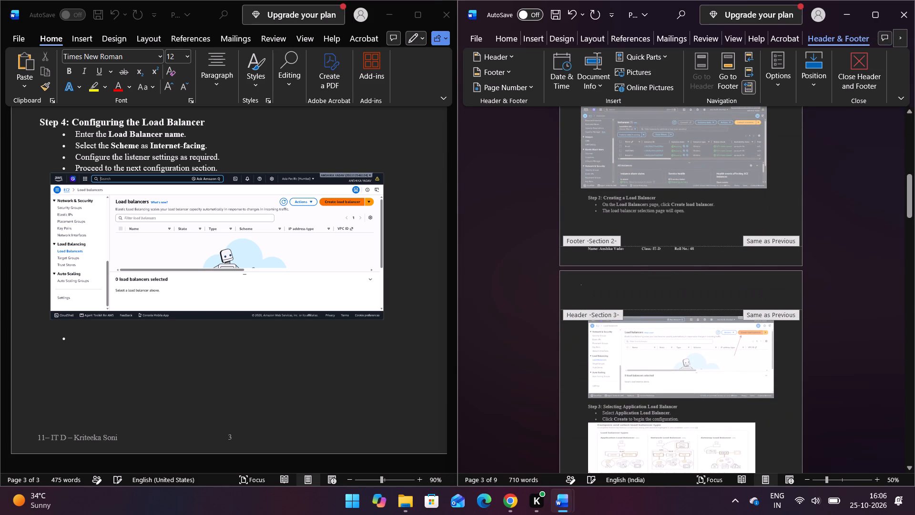
# Remove the Section 1 header from page 1 of PS 2 Exp10_48.docx and return to the document body.
pyautogui.scroll(7, 705, 223)
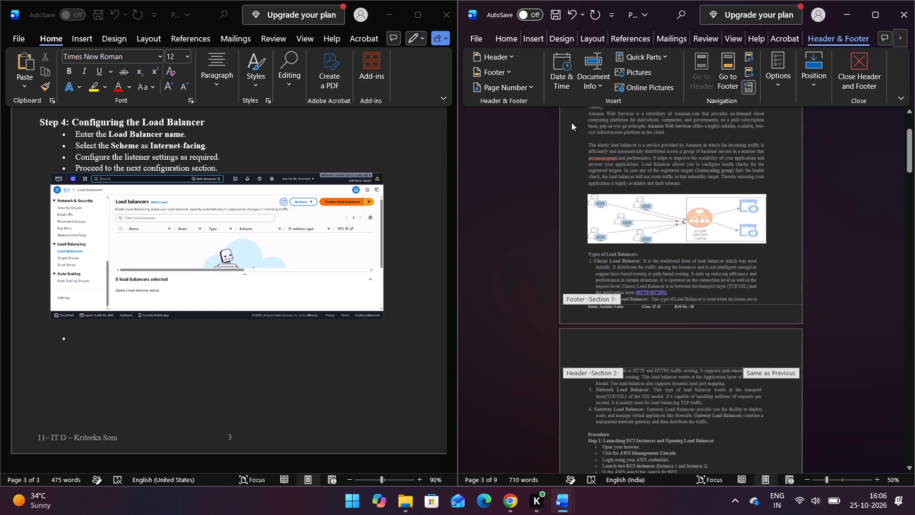
pyautogui.click(498, 57)
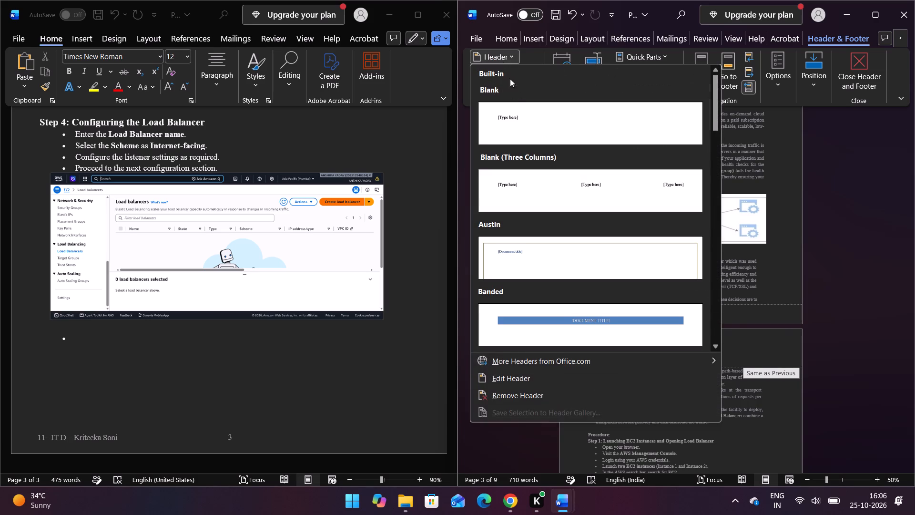
pyautogui.click(539, 395)
pyautogui.scroll(6, 687, 314)
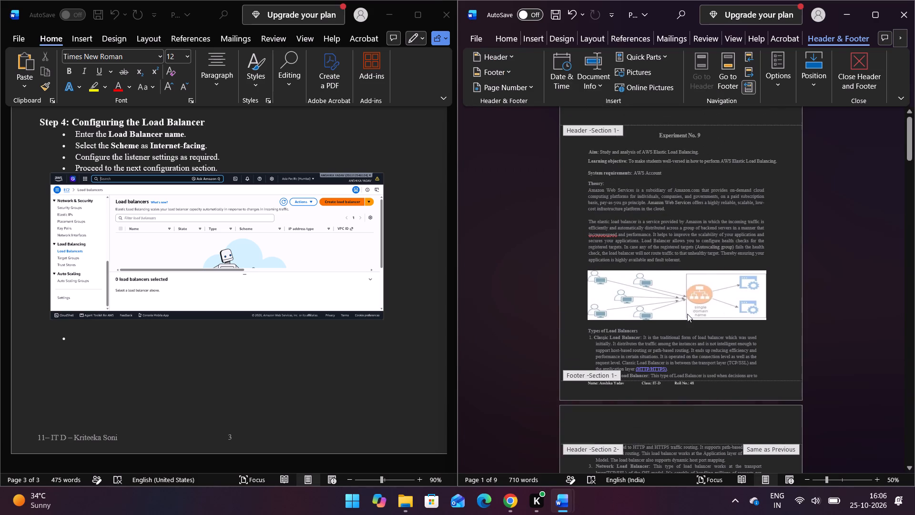
pyautogui.scroll(2, 687, 314)
pyautogui.click(866, 252)
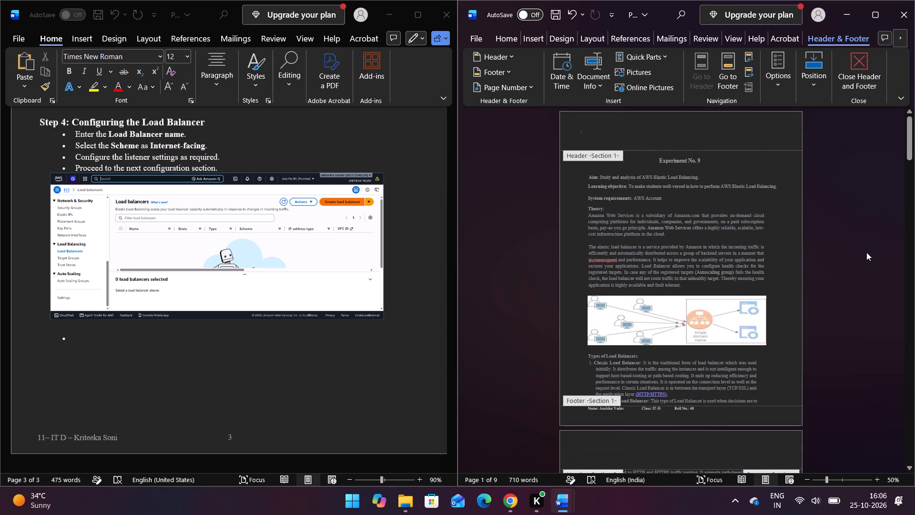
pyautogui.doubleClick(866, 252)
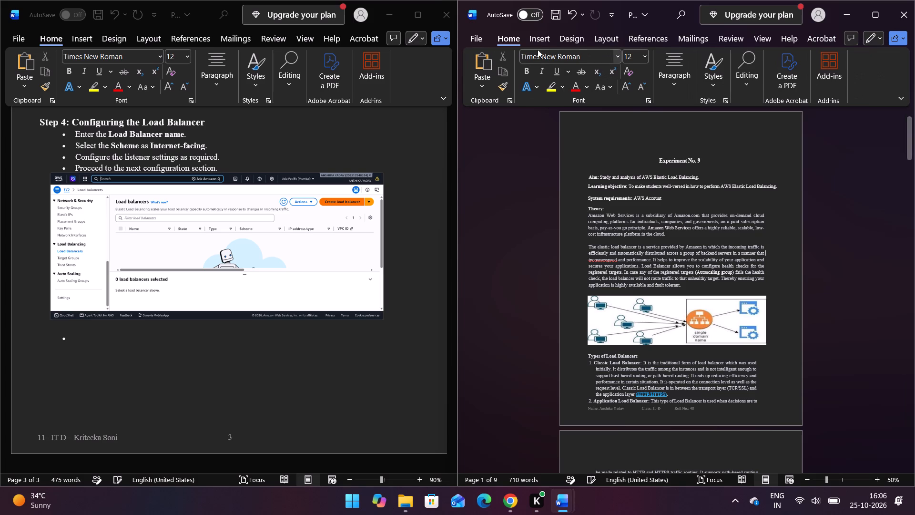
# Remove the Section 1 footer with the name, class and roll number from page 1 of PS 2 Exp10_48.docx.
pyautogui.click(553, 38)
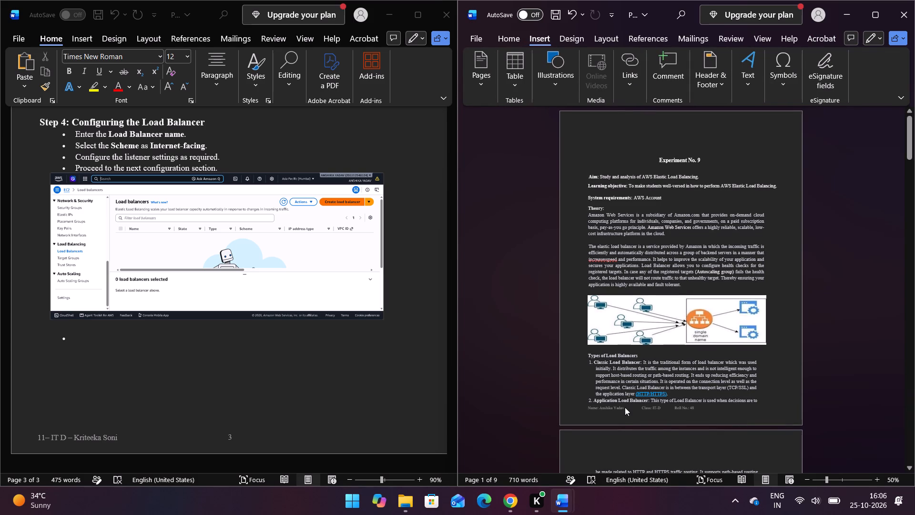
pyautogui.doubleClick(621, 412)
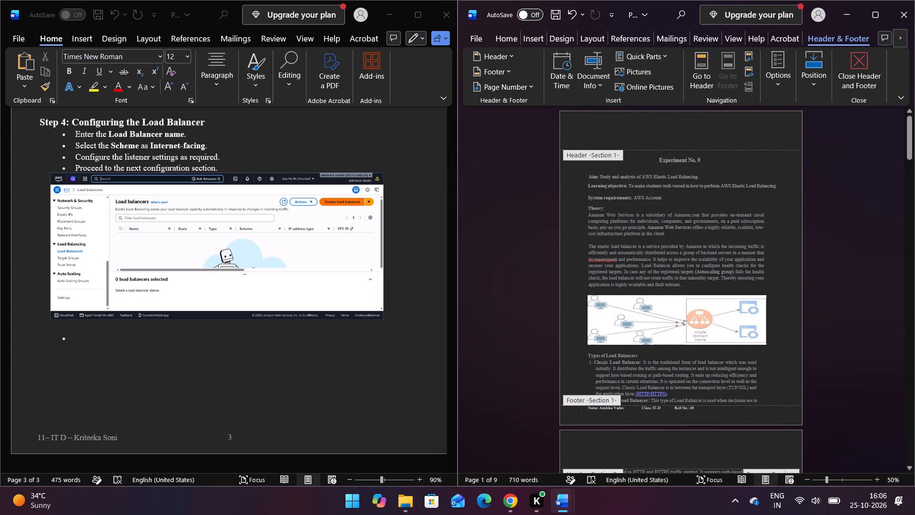
pyautogui.click(509, 70)
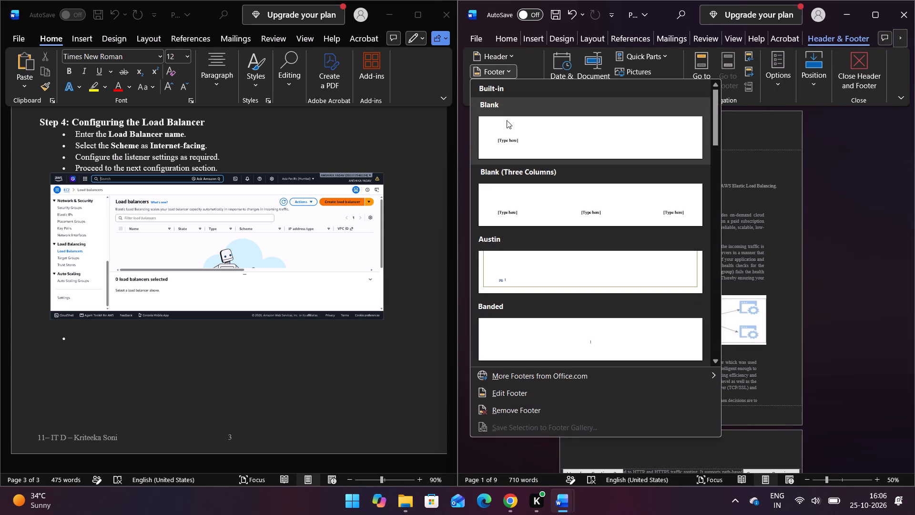
pyautogui.click(535, 411)
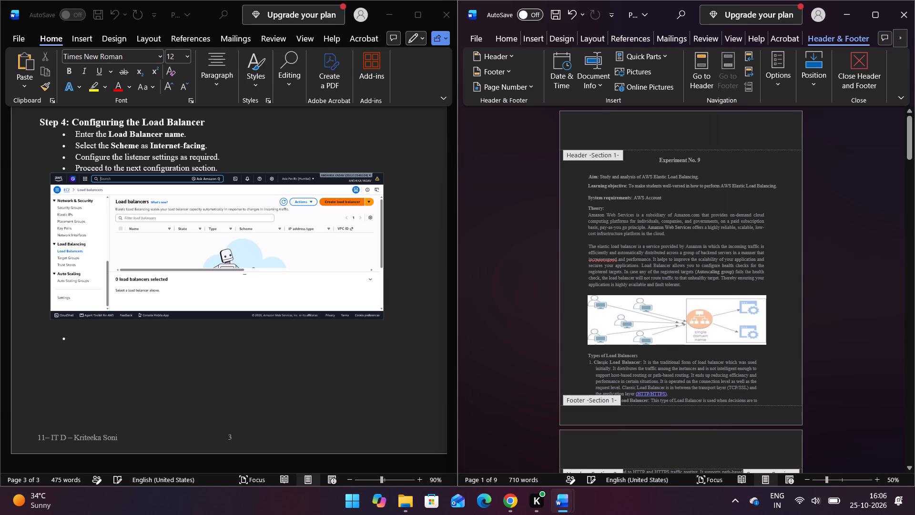
pyautogui.click(881, 322)
pyautogui.doubleClick(825, 320)
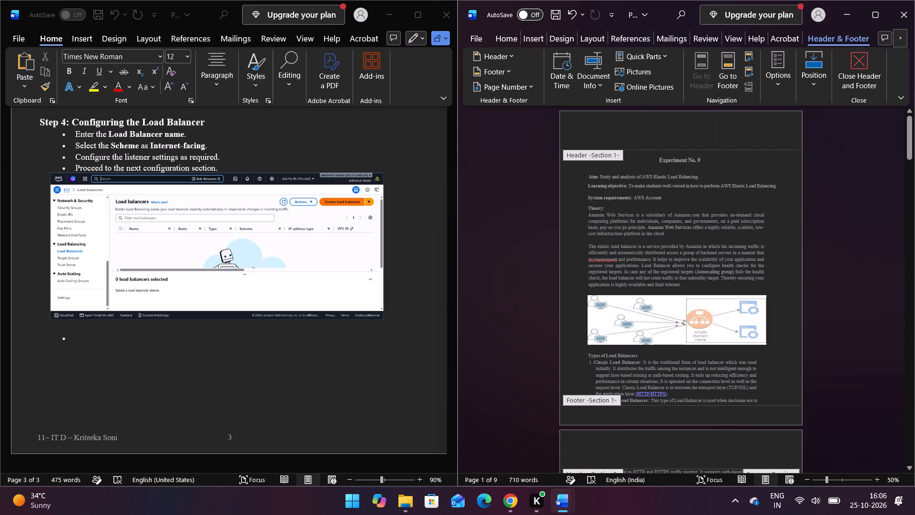
pyautogui.doubleClick(764, 355)
# Copy the Basic configuration screenshot from page 4 of PS 2 Exp10_48.docx and paste it after the Step 4 content in PS10.docx.
pyautogui.scroll(-2, 764, 355)
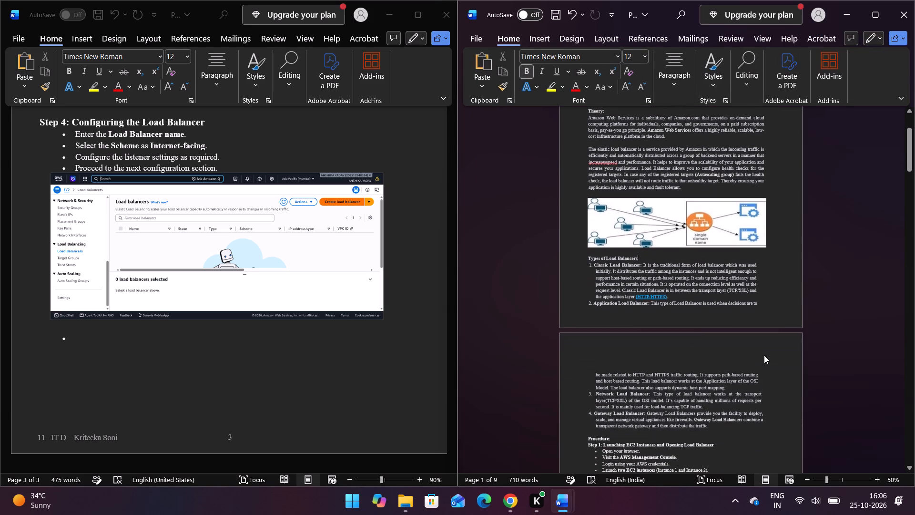
pyautogui.scroll(-5, 764, 355)
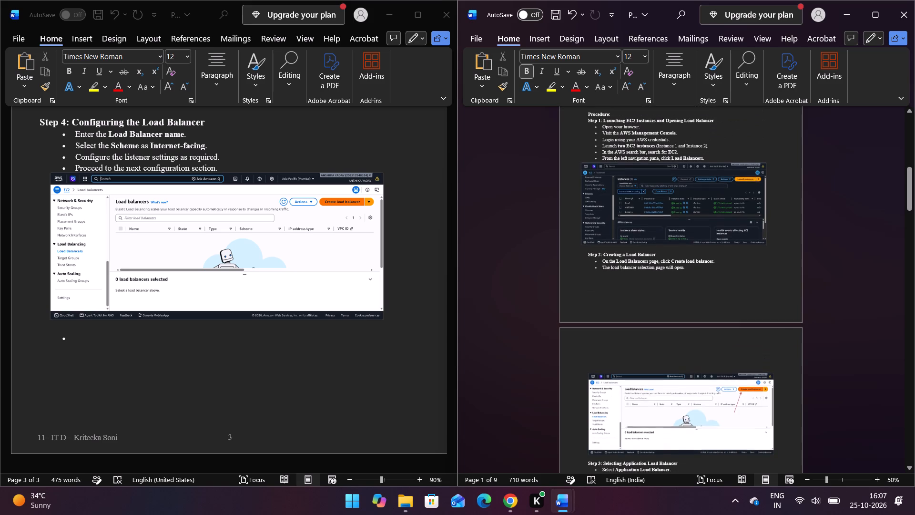
pyautogui.scroll(-3, 764, 355)
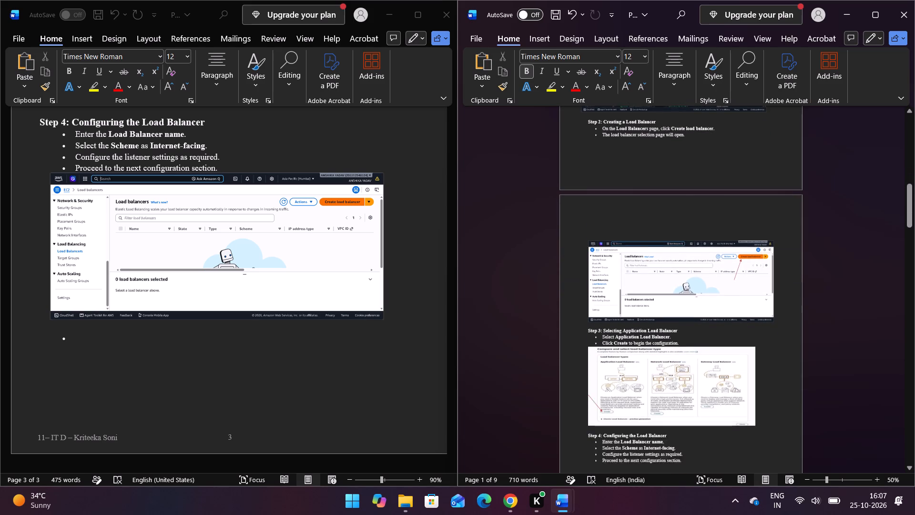
pyautogui.scroll(-7, 764, 355)
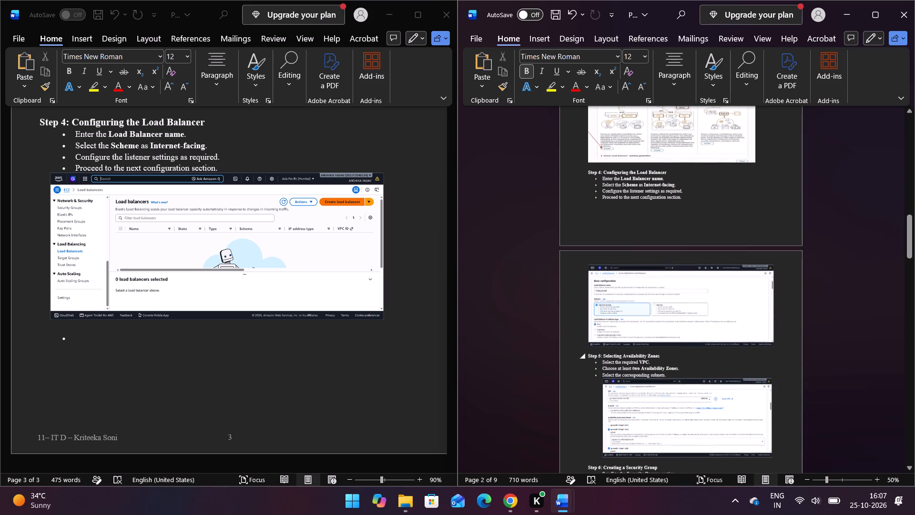
pyautogui.moveTo(575, 257); pyautogui.dragTo(608, 276)
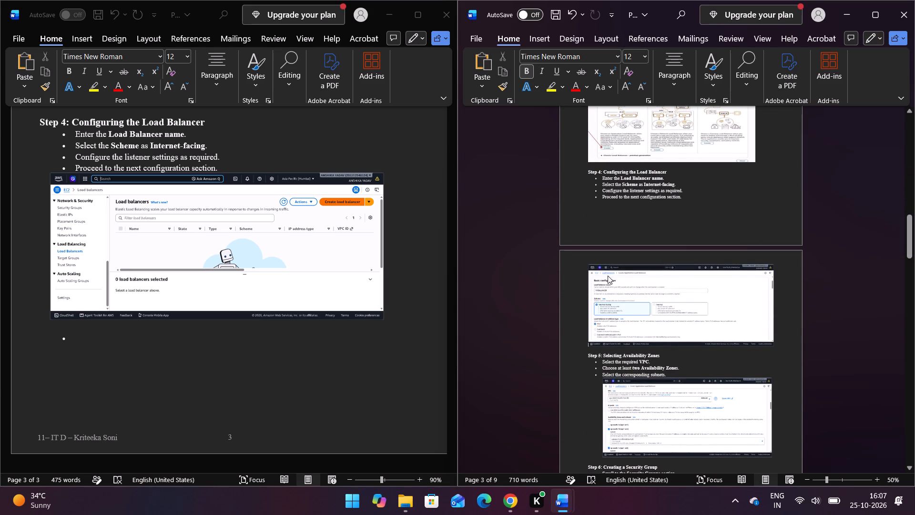
pyautogui.moveTo(608, 276); pyautogui.dragTo(593, 199)
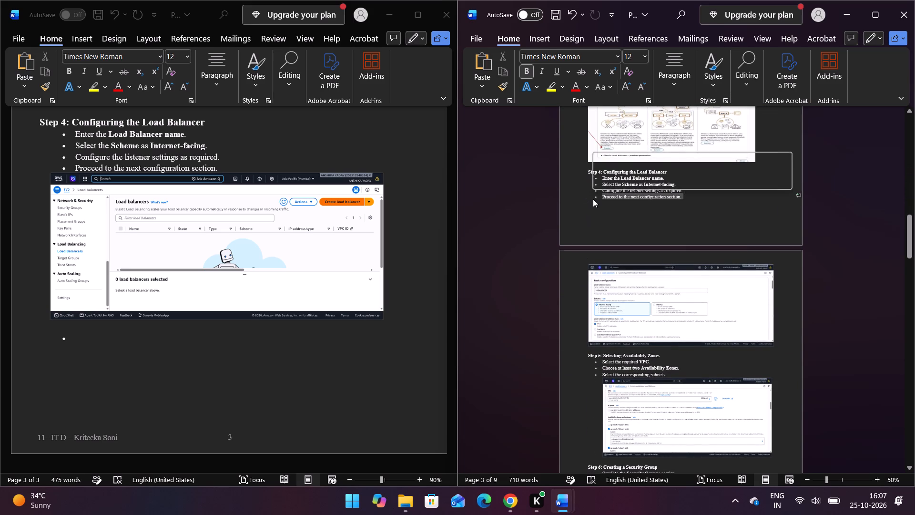
pyautogui.click(593, 199)
pyautogui.scroll(-1, 624, 344)
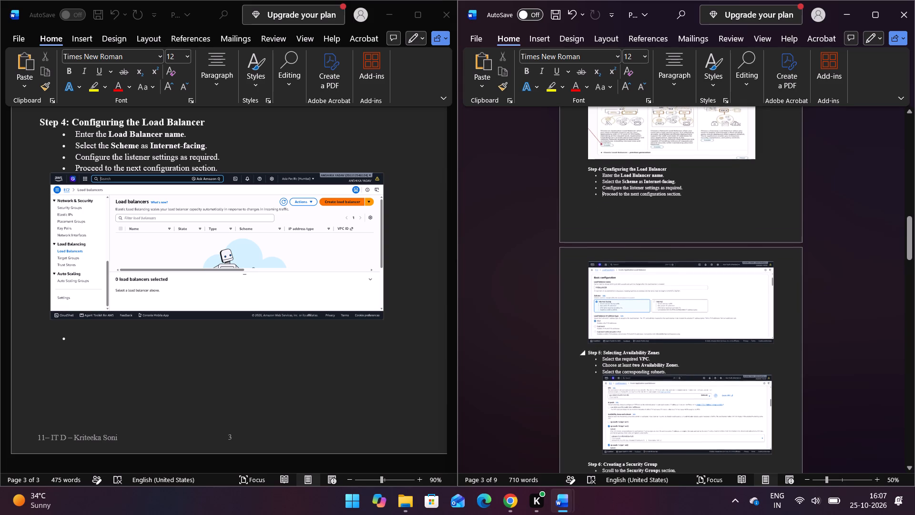
pyautogui.scroll(-2, 624, 344)
pyautogui.click(625, 226)
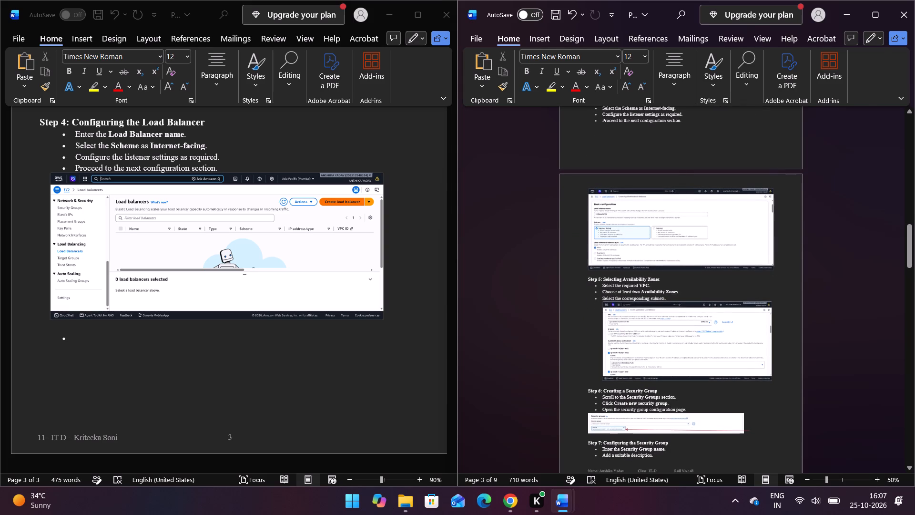
pyautogui.hotkey('ctrl', 'c')
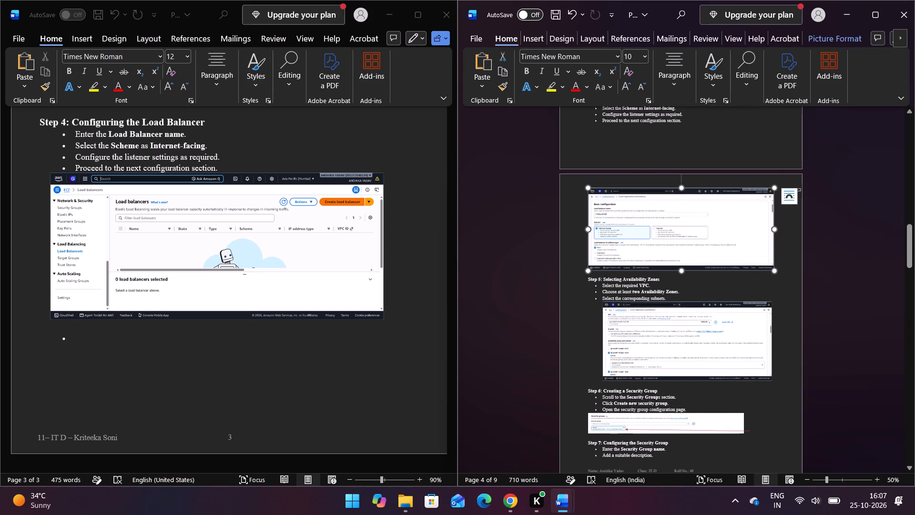
pyautogui.scroll(-6, 310, 343)
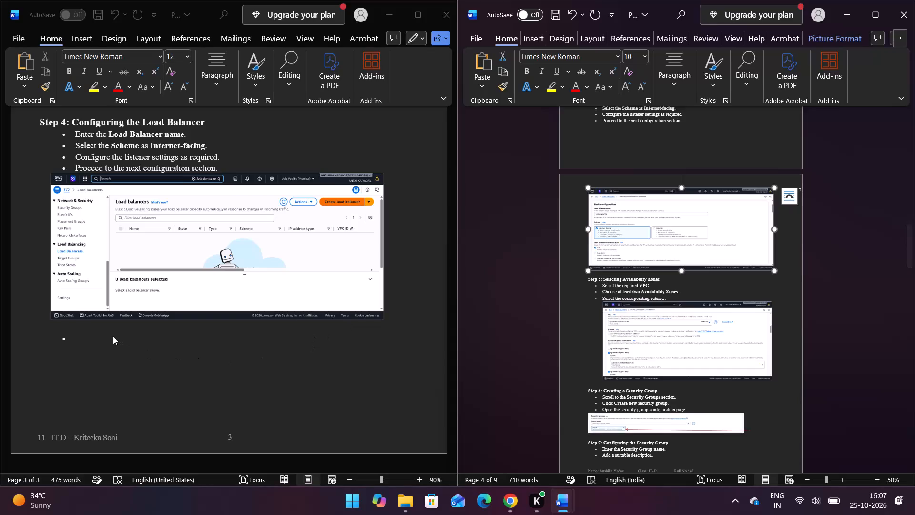
pyautogui.click(113, 336)
pyautogui.doubleClick(113, 336)
pyautogui.hotkey('ctrl', 'v')
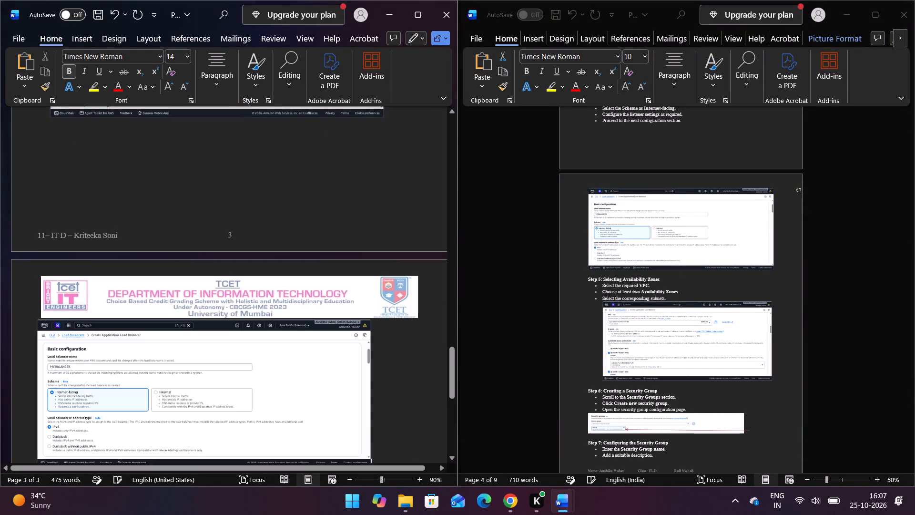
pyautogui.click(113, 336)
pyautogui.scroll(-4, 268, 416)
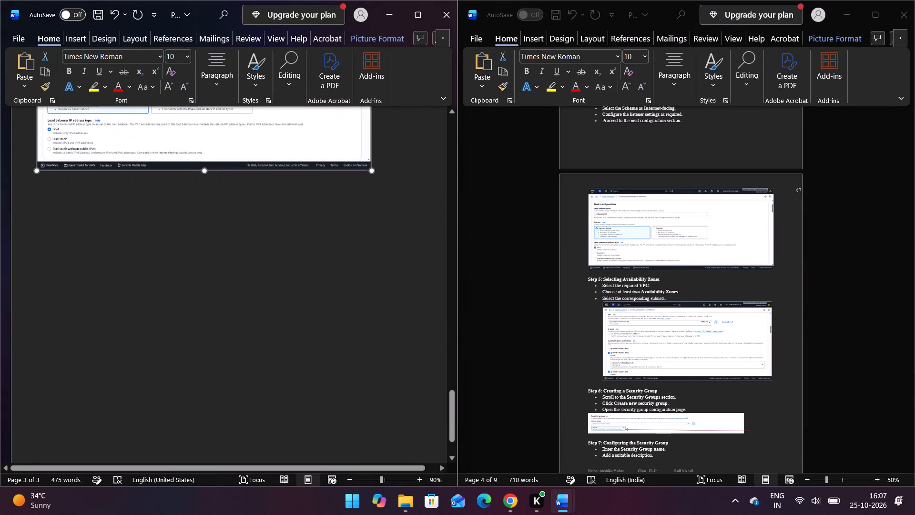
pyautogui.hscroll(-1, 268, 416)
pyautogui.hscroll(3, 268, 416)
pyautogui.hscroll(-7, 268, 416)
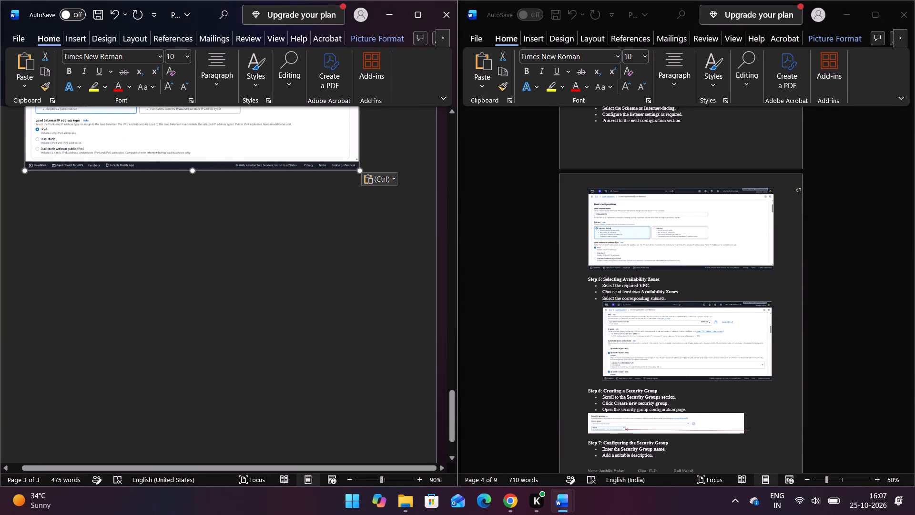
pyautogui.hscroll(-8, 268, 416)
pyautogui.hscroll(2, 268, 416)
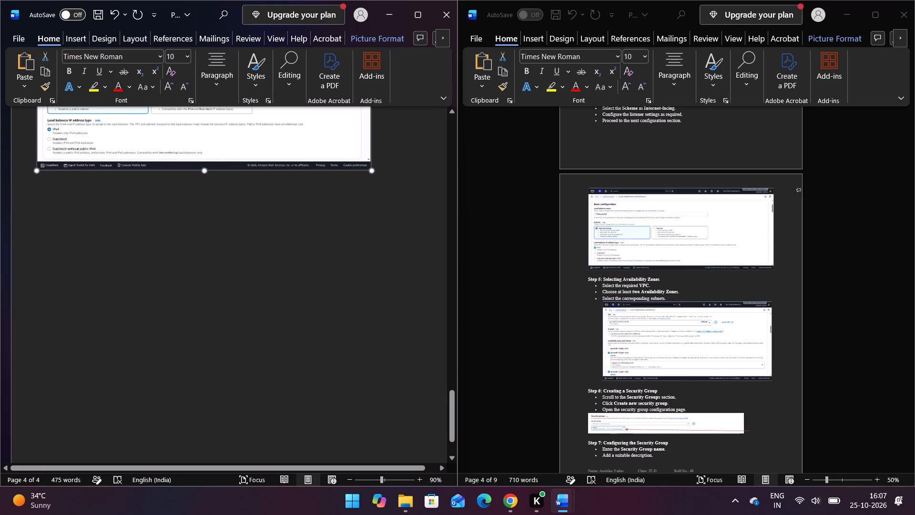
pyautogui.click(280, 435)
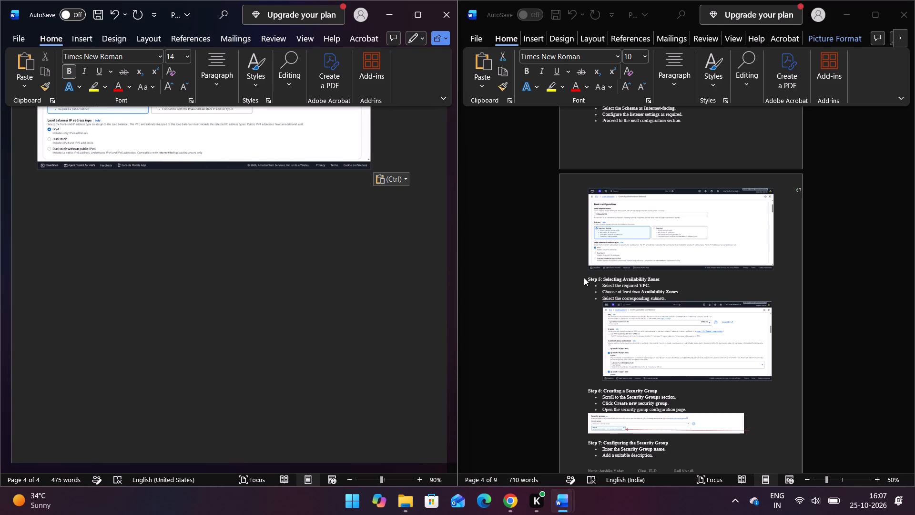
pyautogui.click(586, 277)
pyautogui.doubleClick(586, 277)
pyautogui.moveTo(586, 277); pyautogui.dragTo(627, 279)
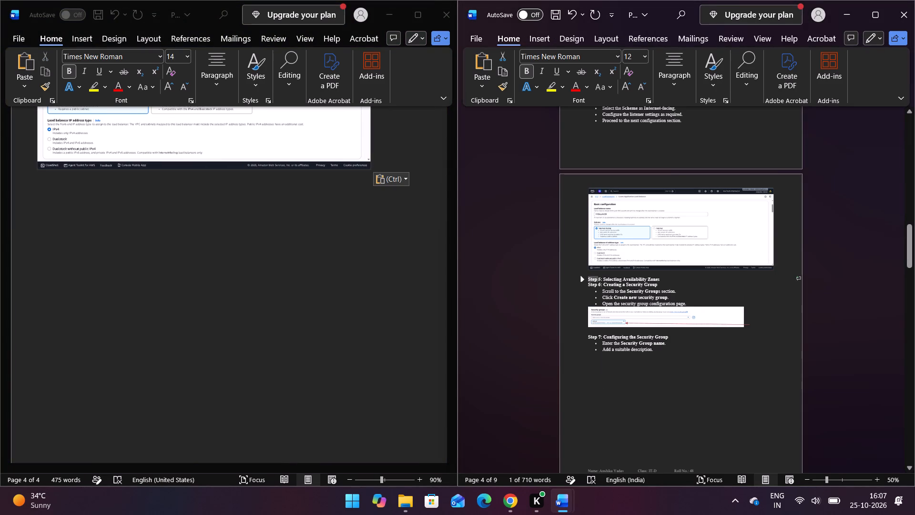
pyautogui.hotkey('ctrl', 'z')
# Copy everything from the Step 5 heading through the red and blue Instance images under Step 13 in PS 2 Exp10_48.docx.
pyautogui.click(602, 278)
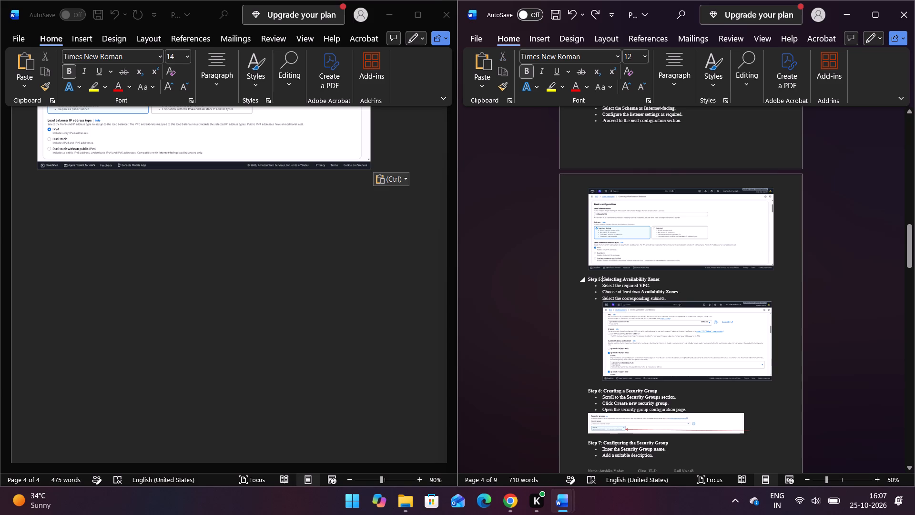
pyautogui.click(588, 278)
pyautogui.moveTo(588, 278); pyautogui.dragTo(621, 292)
pyautogui.moveTo(621, 292); pyautogui.dragTo(683, 502)
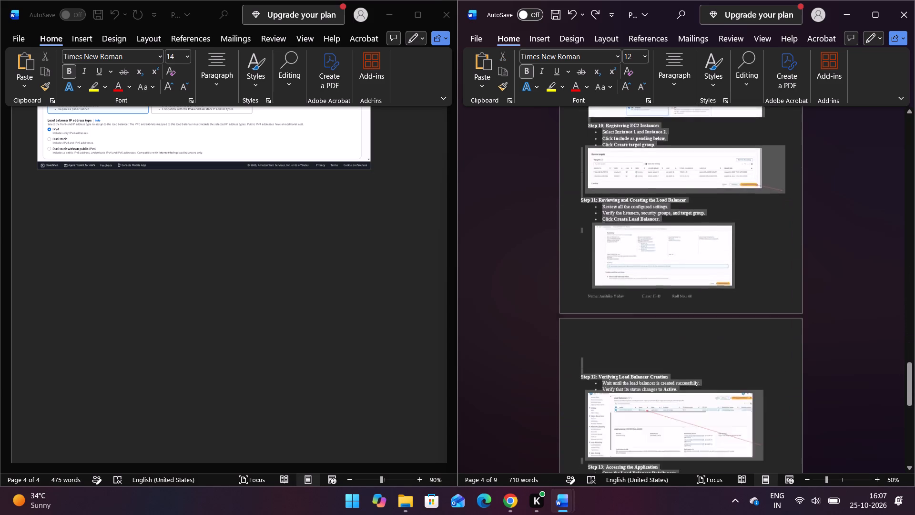
pyautogui.moveTo(683, 502); pyautogui.dragTo(768, 404)
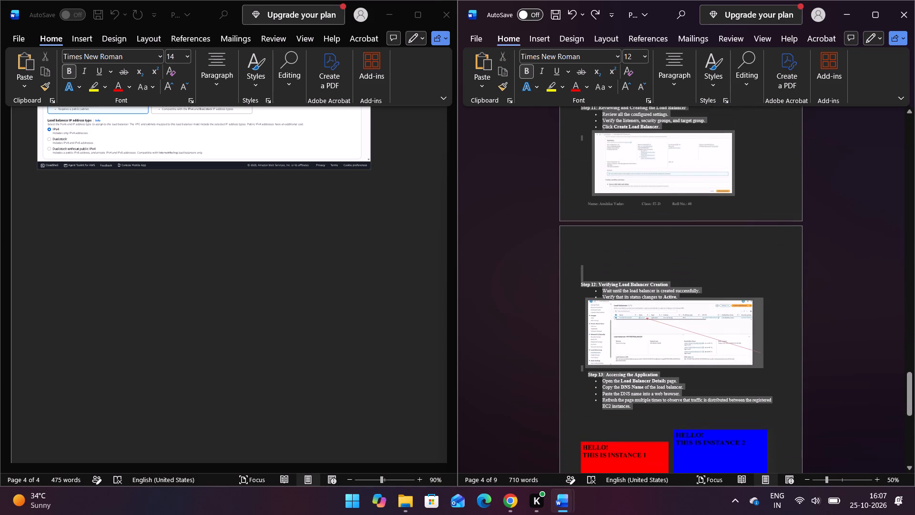
pyautogui.moveTo(768, 404); pyautogui.dragTo(776, 438)
pyautogui.hotkey('ctrl', 'c')
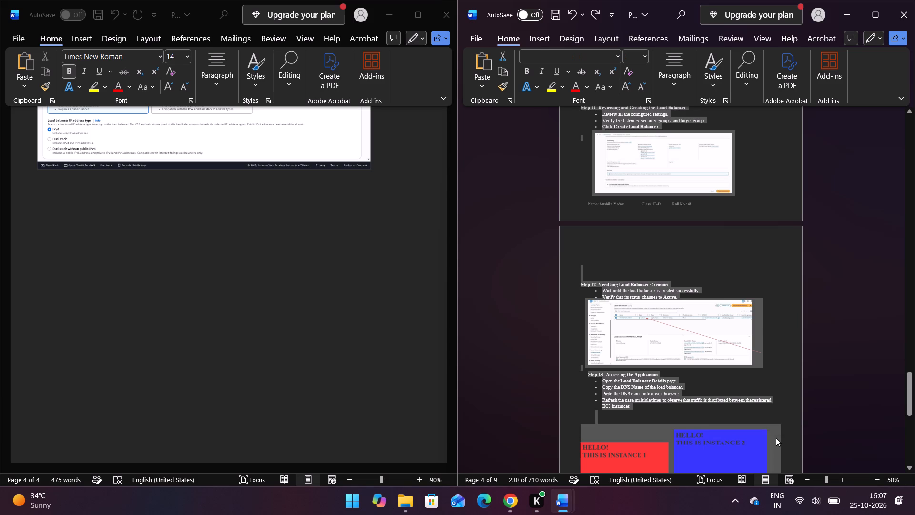
# Paste the copied Step 5 to Step 13 content twice below the Basic configuration screenshot in PS10.docx.
pyautogui.doubleClick(57, 181)
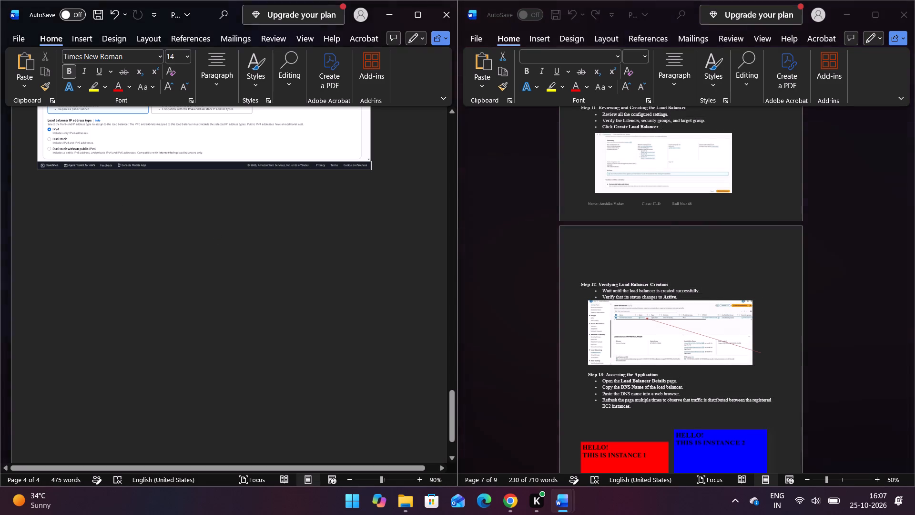
pyautogui.click(57, 181)
pyautogui.click(57, 181)
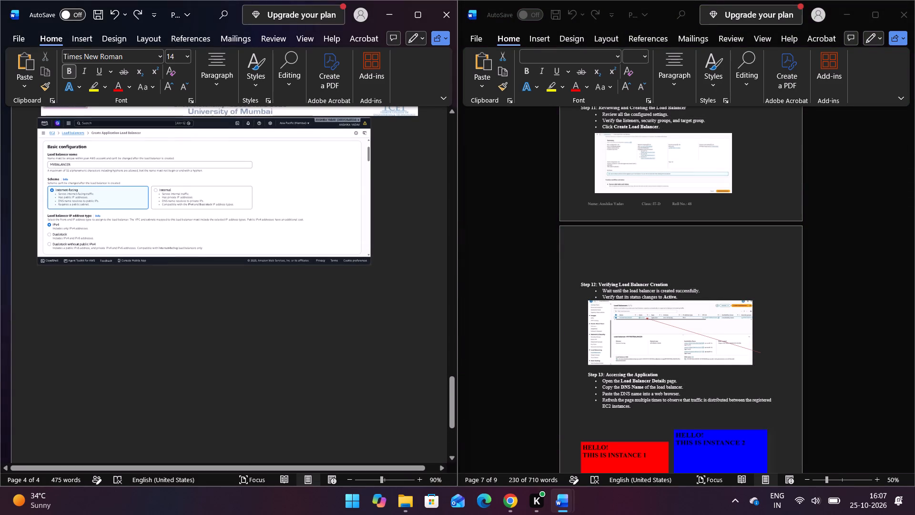
pyautogui.click(74, 290)
pyautogui.press('Return')
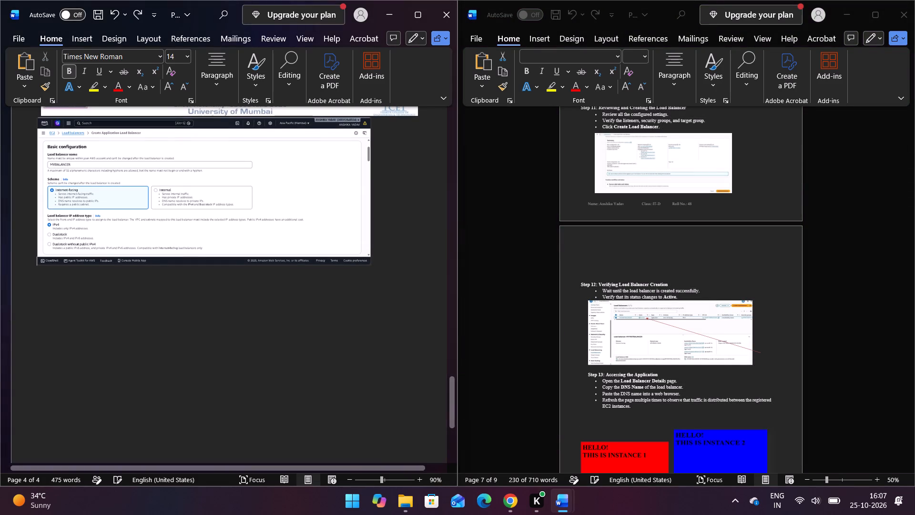
pyautogui.press('Return')
pyautogui.press('Return')
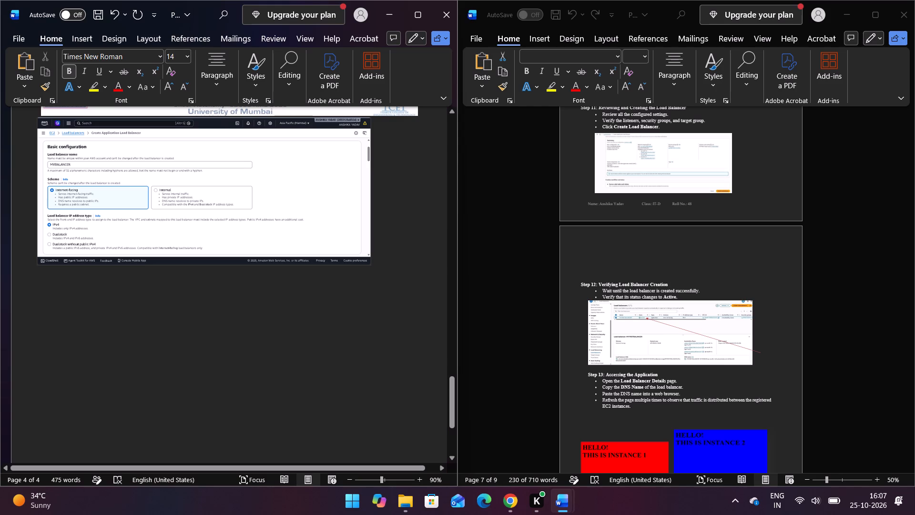
pyautogui.doubleClick(62, 287)
pyautogui.press('Down')
pyautogui.hotkey('ctrl', 'v')
pyautogui.hotkey('ctrl', 'v')
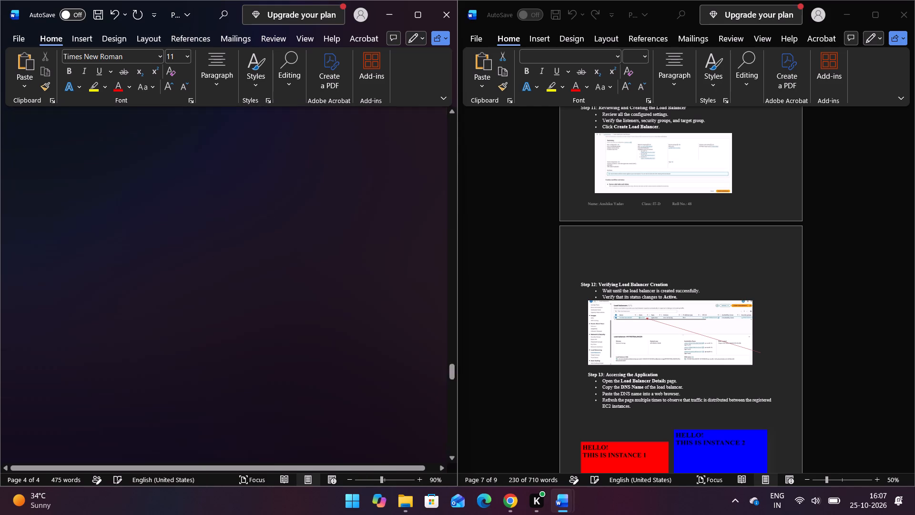
# Review the pasted steps, headers and footers in PS10.docx, from the Step 13 page back to the first page.
pyautogui.click(113, 251)
pyautogui.scroll(-5, 232, 255)
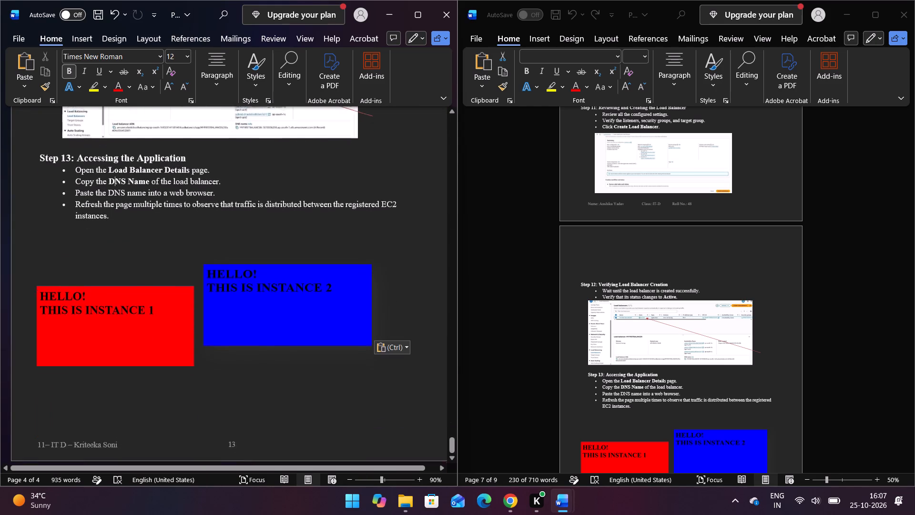
pyautogui.scroll(-4, 232, 255)
pyautogui.scroll(3, 232, 255)
pyautogui.scroll(-1, 232, 255)
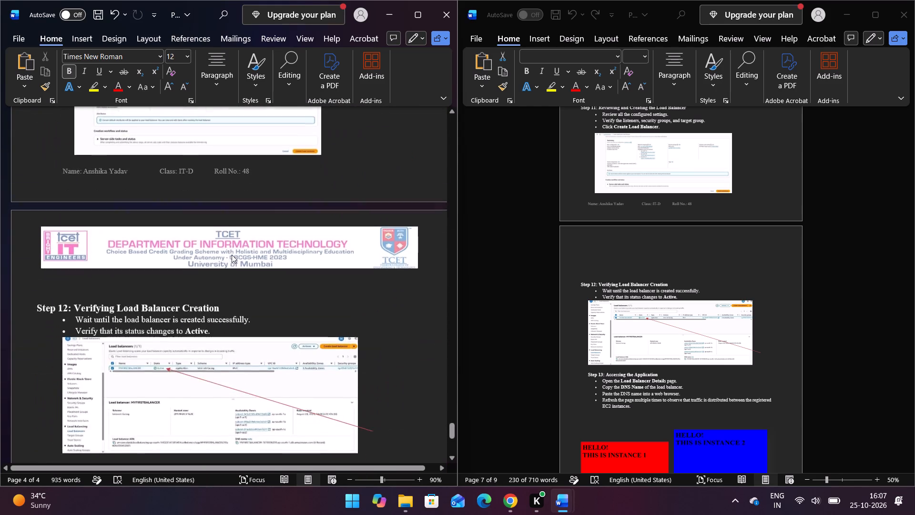
pyautogui.scroll(20, 232, 258)
pyautogui.scroll(16, 232, 258)
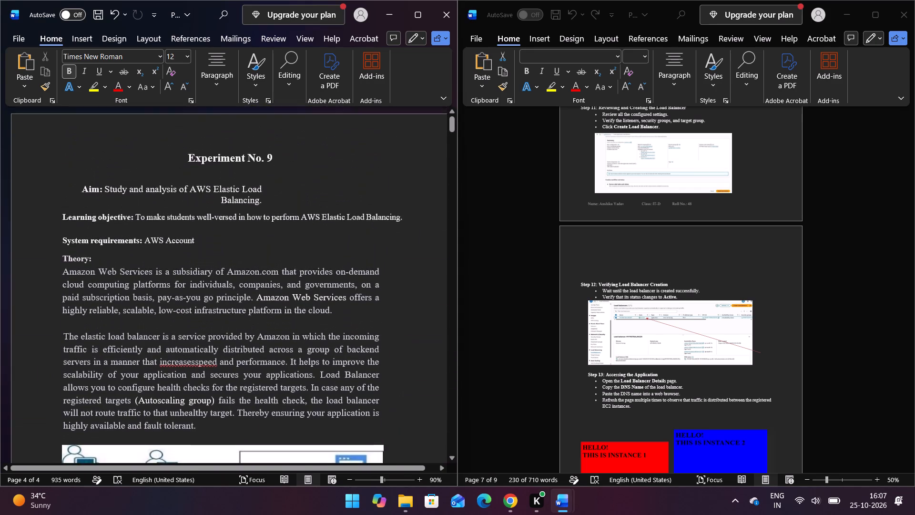
# Minimize PS 2 Exp10_48.docx, leaving it open, and maximize PS10.docx with the cursor in the first page's Theory text.
pyautogui.click(900, 14)
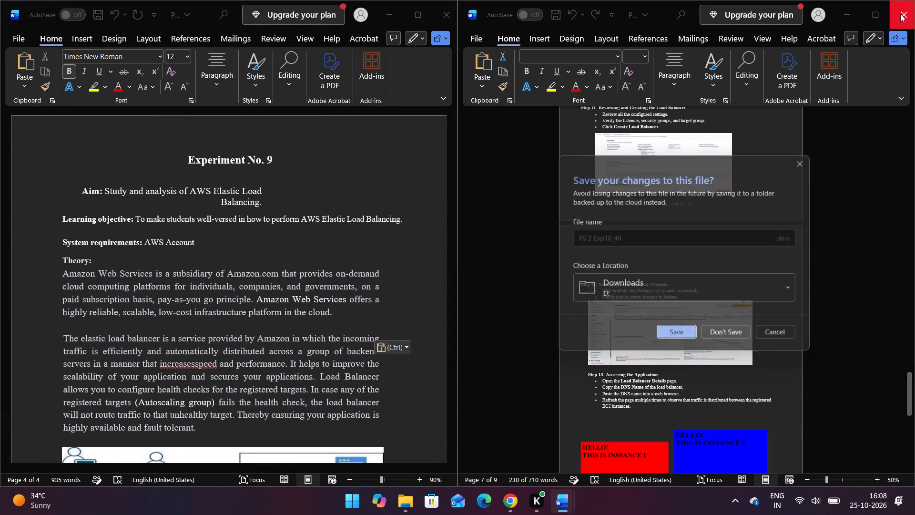
pyautogui.click(811, 165)
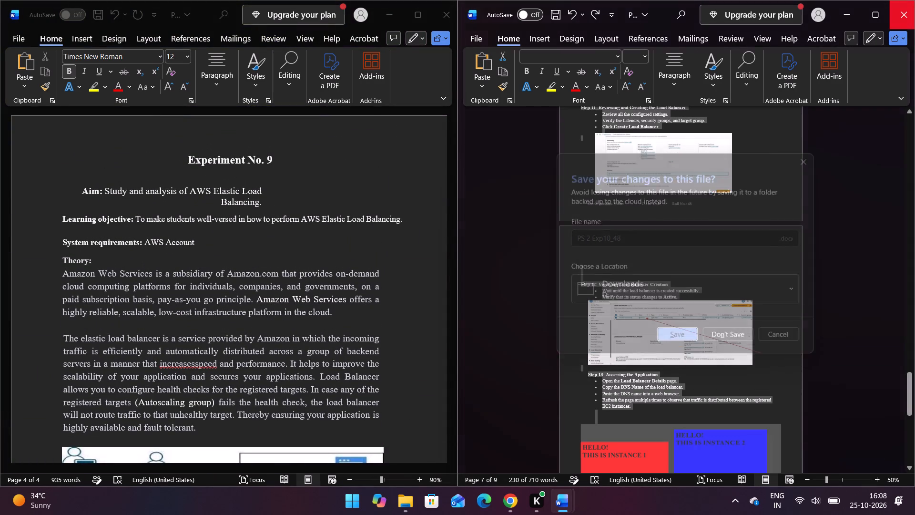
pyautogui.click(842, 10)
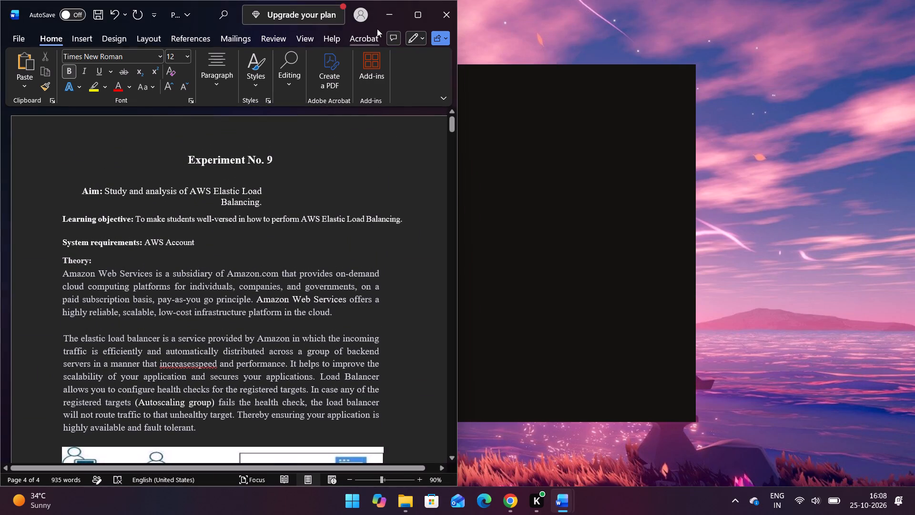
pyautogui.click(425, 5)
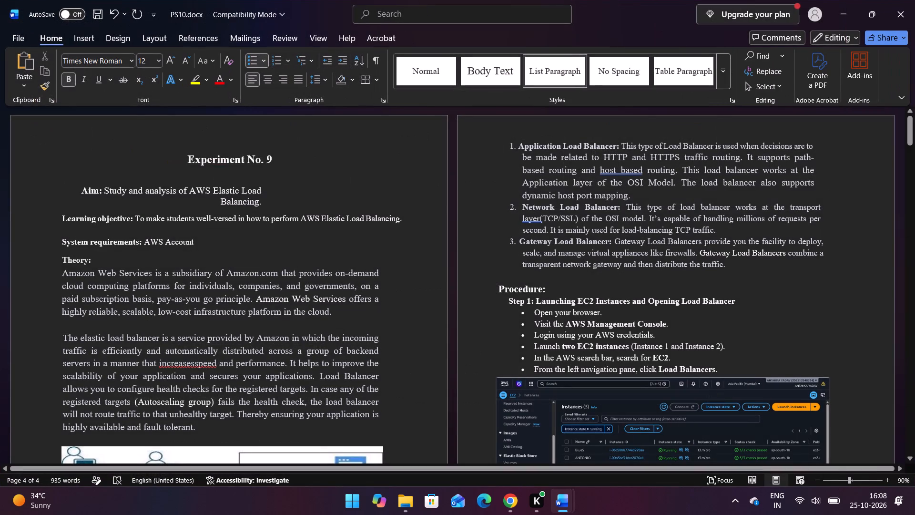
pyautogui.click(265, 309)
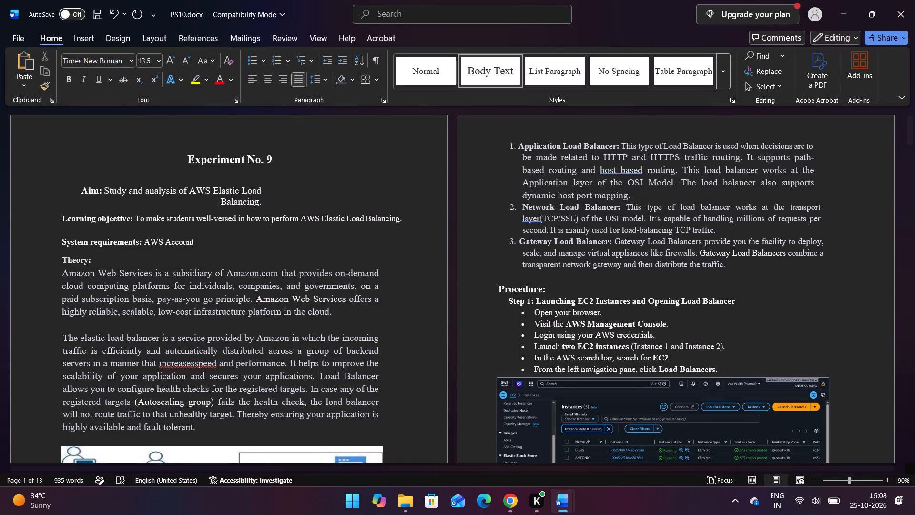
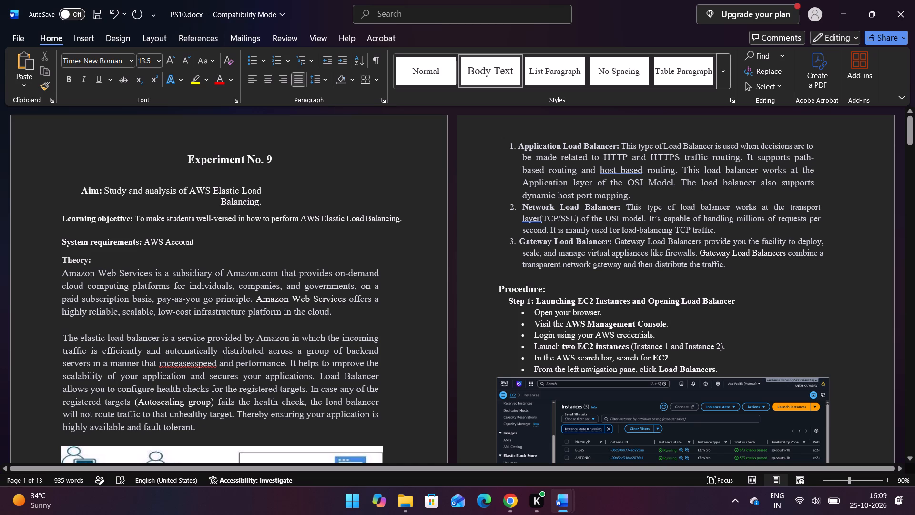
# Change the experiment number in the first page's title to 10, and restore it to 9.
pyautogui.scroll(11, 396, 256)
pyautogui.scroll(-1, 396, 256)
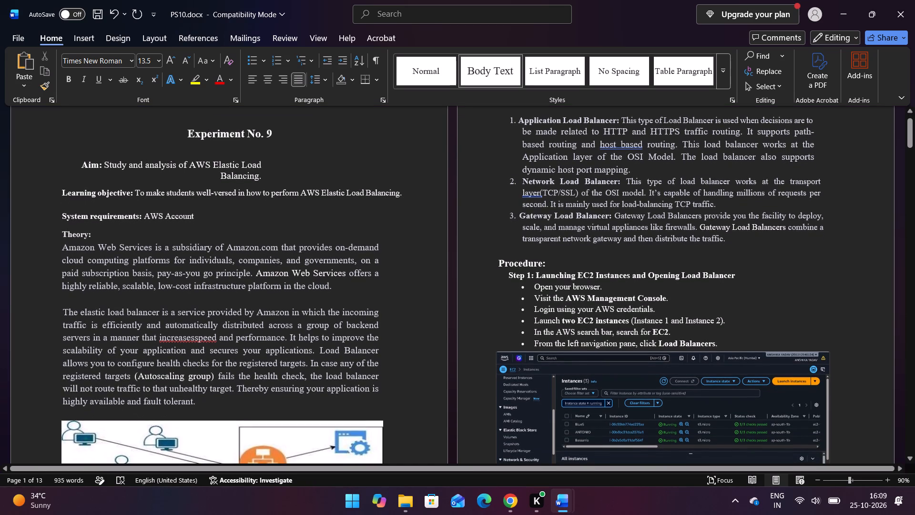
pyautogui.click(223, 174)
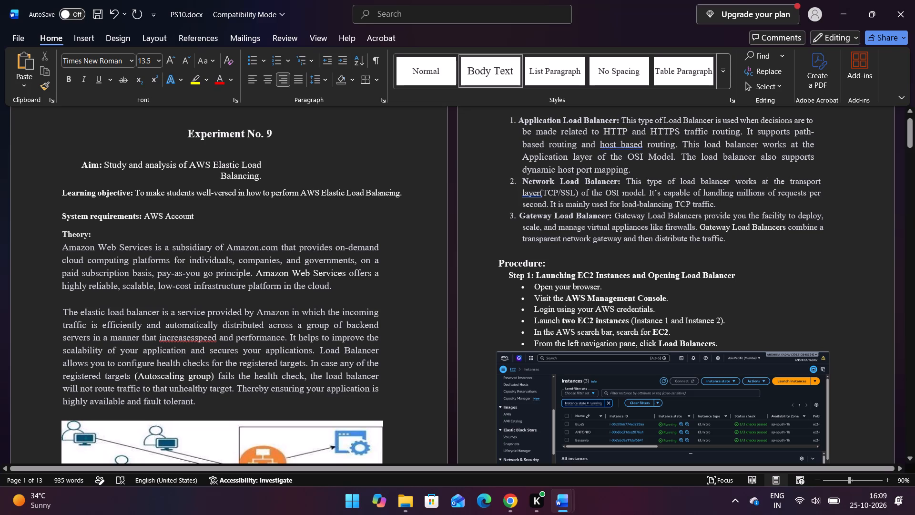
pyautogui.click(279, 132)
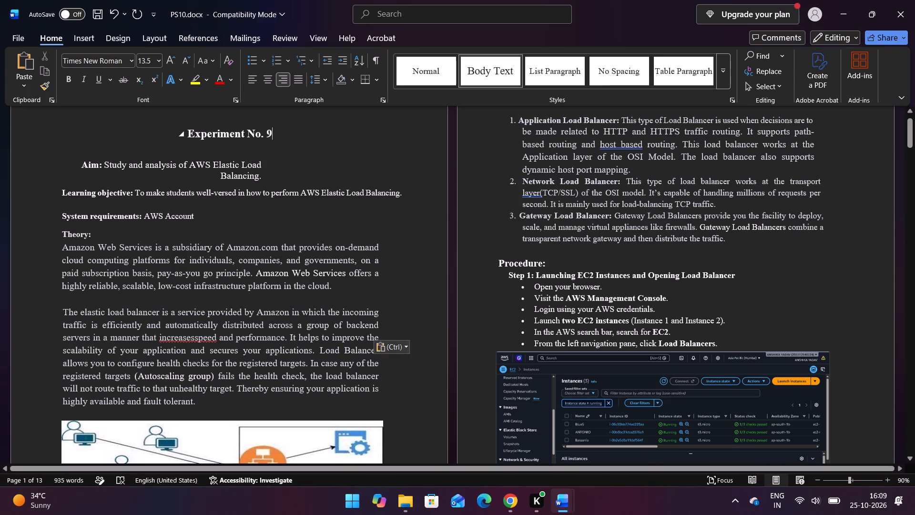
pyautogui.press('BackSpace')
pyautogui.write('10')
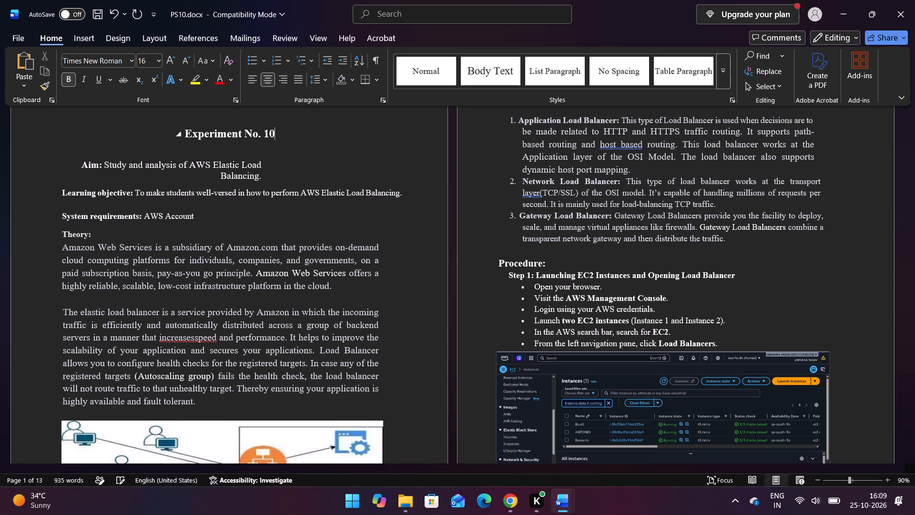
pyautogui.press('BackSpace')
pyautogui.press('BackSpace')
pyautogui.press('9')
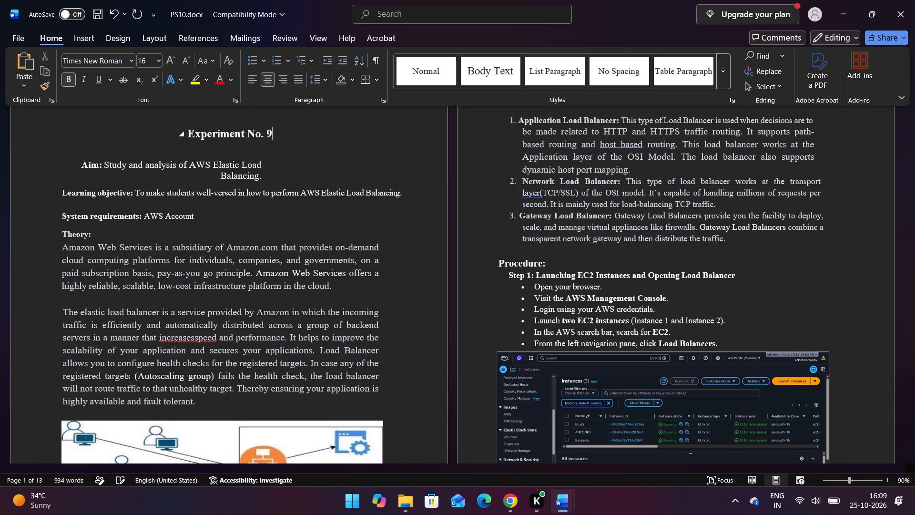
# Try to join the wrapped word "Balancing." to the first line of the Aim by respacing the text before it.
pyautogui.click(224, 181)
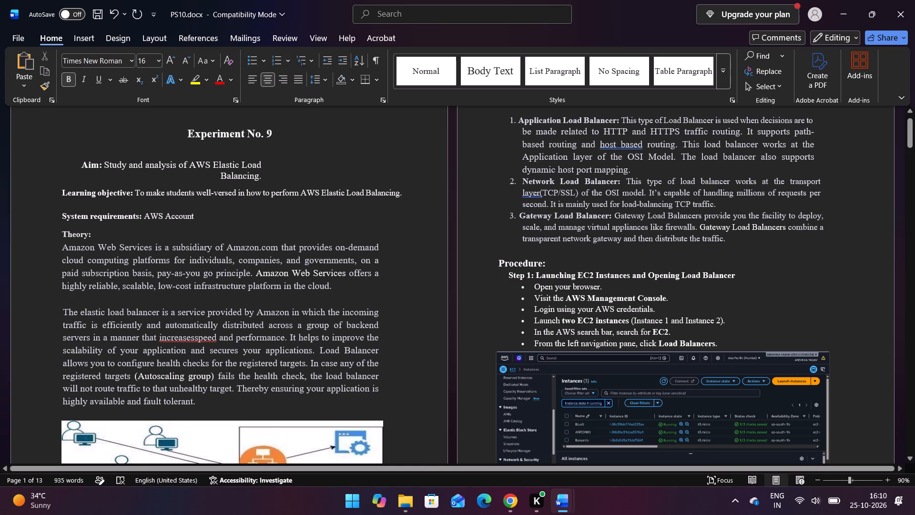
pyautogui.click(218, 172)
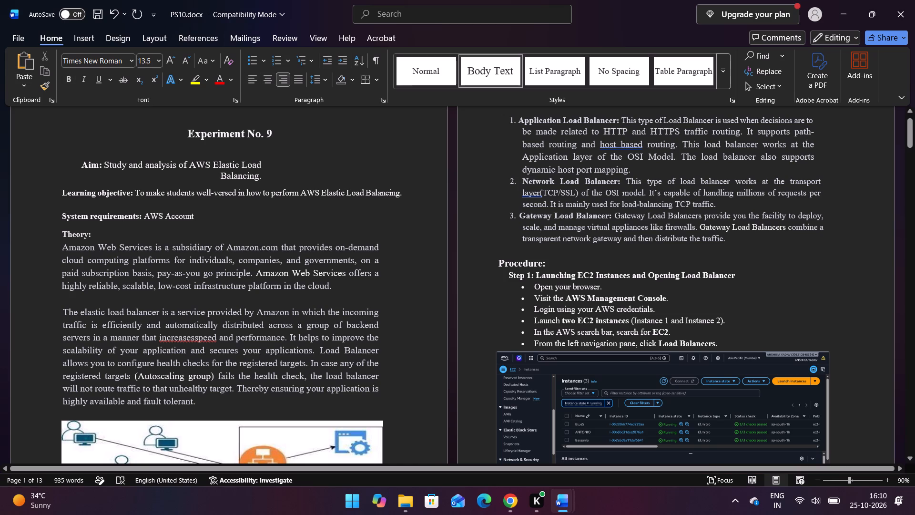
pyautogui.press('BackSpace')
pyautogui.press('space')
pyautogui.press('space')
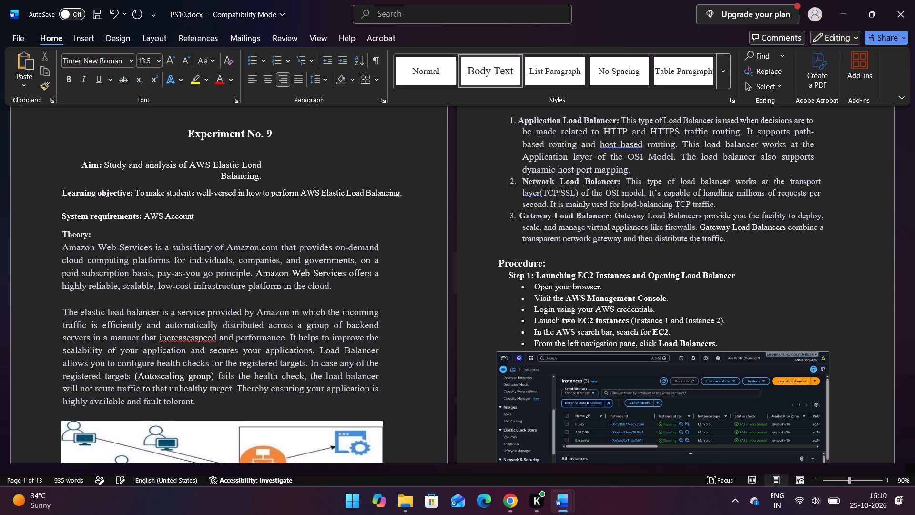
# Bring up PS 2 Exp10_48.docx beside PS10.docx and compare the first pages of both documents.
pyautogui.keyDown('ctrl'); pyautogui.scroll(-2, 166, 170); pyautogui.keyUp('ctrl')
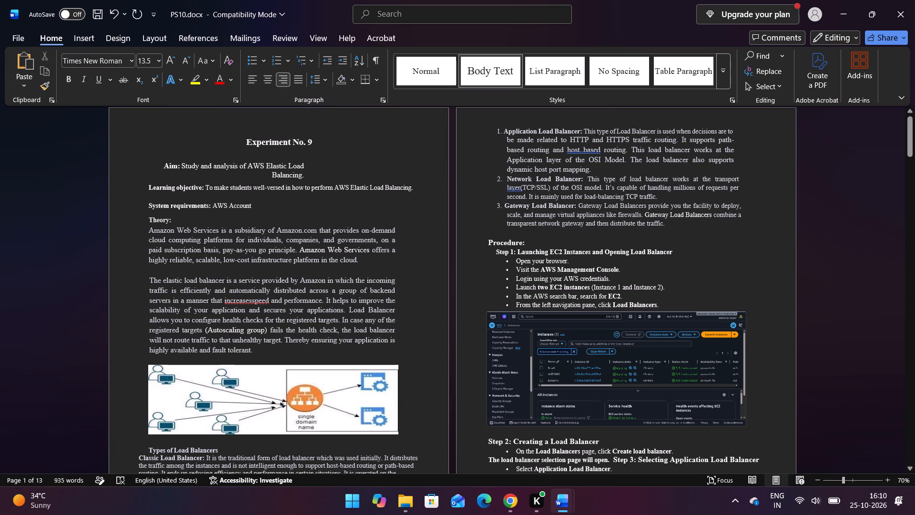
pyautogui.scroll(3, 310, 213)
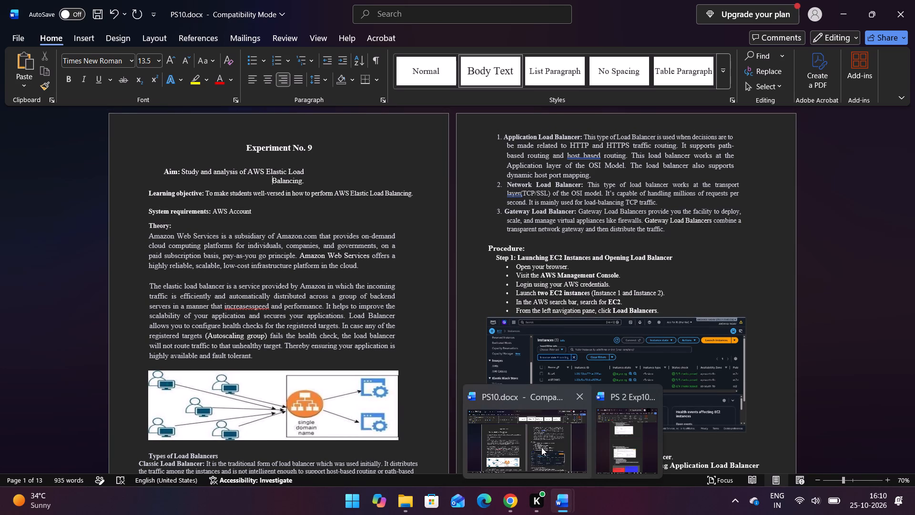
pyautogui.click(657, 441)
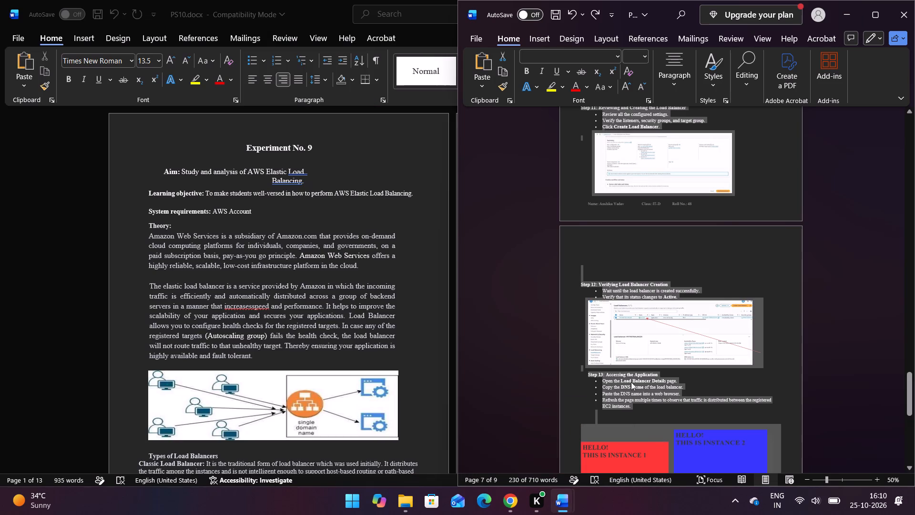
pyautogui.scroll(3, 358, 285)
pyautogui.scroll(-6, 358, 285)
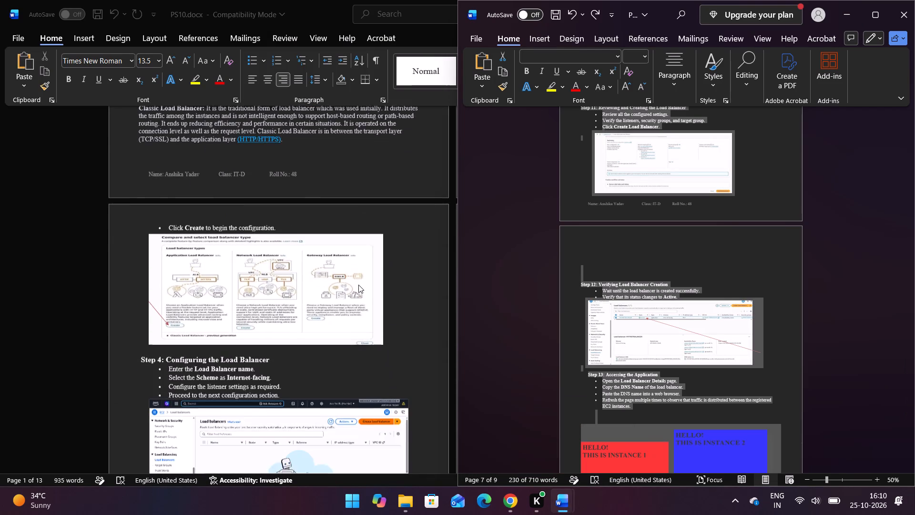
pyautogui.scroll(-1, 358, 285)
pyautogui.scroll(19, 685, 256)
pyautogui.scroll(9, 235, 228)
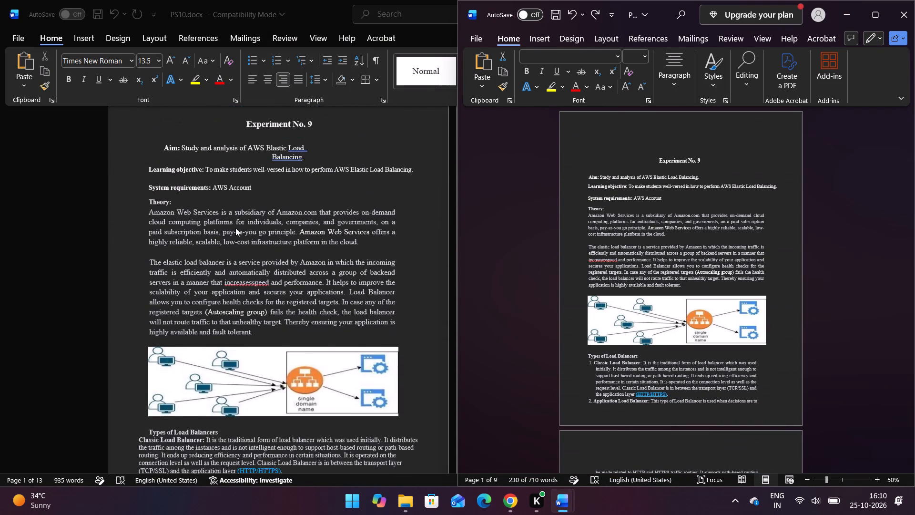
pyautogui.scroll(10, 235, 228)
pyautogui.scroll(20, 235, 228)
pyautogui.scroll(4, 235, 228)
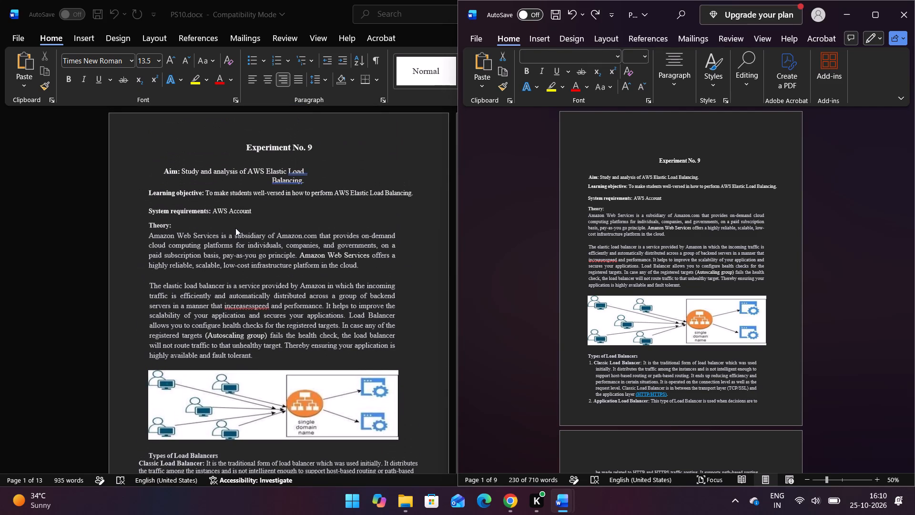
# Undo the recent changes in PS 2 Exp10_48.docx.
pyautogui.hotkey('ctrl', 'z')
pyautogui.hotkey('ctrl', 'z')
pyautogui.hotkey('ctrl', 'z')
pyautogui.hotkey('ctrl', 'z')
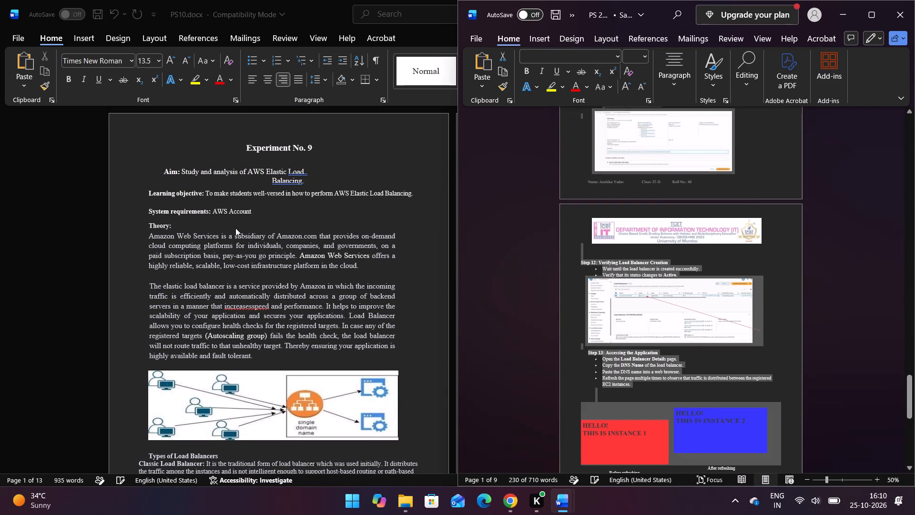
pyautogui.hotkey('ctrl', 'z')
pyautogui.hotkey('ctrl', 'z')
pyautogui.hotkey('ctrl', 'z')
pyautogui.hotkey('ctrl', 'z')
# Review the pages, headers and footers of PS10.docx down to the last page with Steps 12 and 13.
pyautogui.scroll(-5, 280, 217)
pyautogui.scroll(-20, 280, 217)
pyautogui.scroll(-8, 280, 217)
pyautogui.scroll(10, 383, 233)
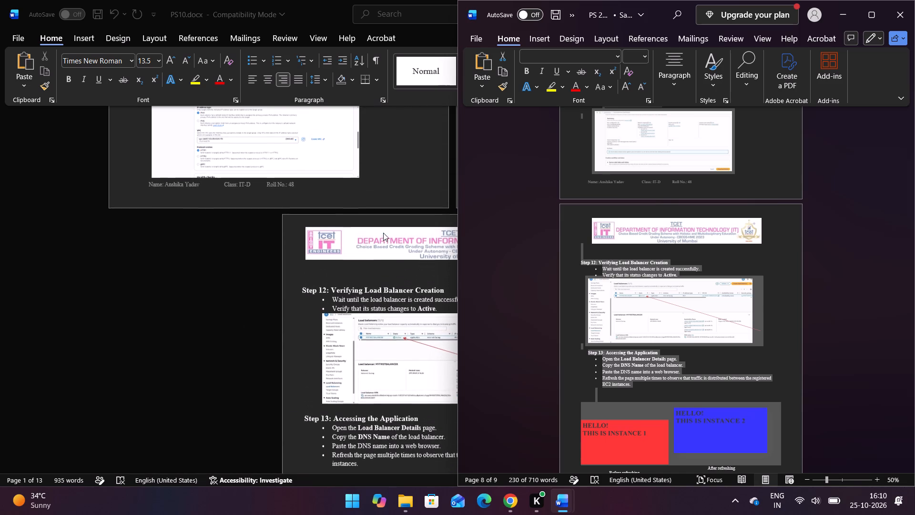
pyautogui.keyDown('ctrl'); pyautogui.scroll(-7, 335, 257); pyautogui.keyUp('ctrl')
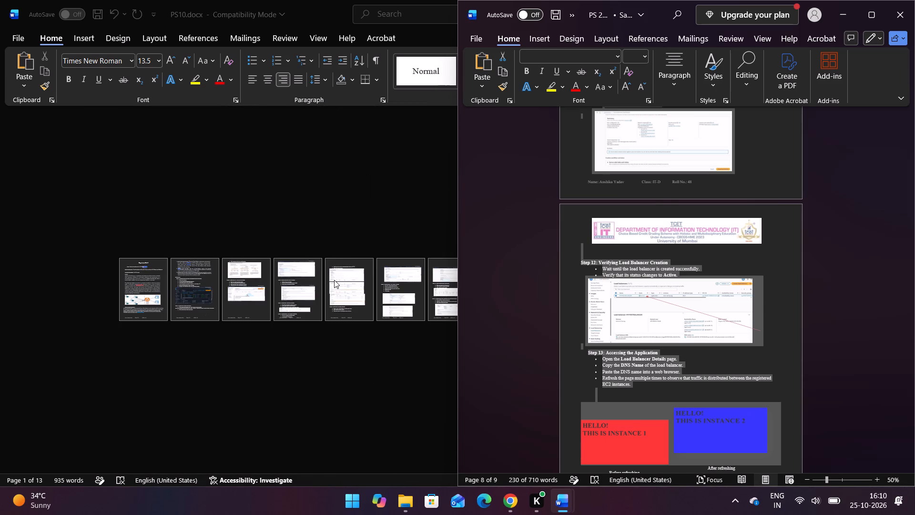
pyautogui.keyDown('ctrl'); pyautogui.scroll(4, 334, 280); pyautogui.keyUp('ctrl')
pyautogui.scroll(-20, 334, 280)
pyautogui.scroll(-20, 334, 280)
pyautogui.scroll(-6, 334, 280)
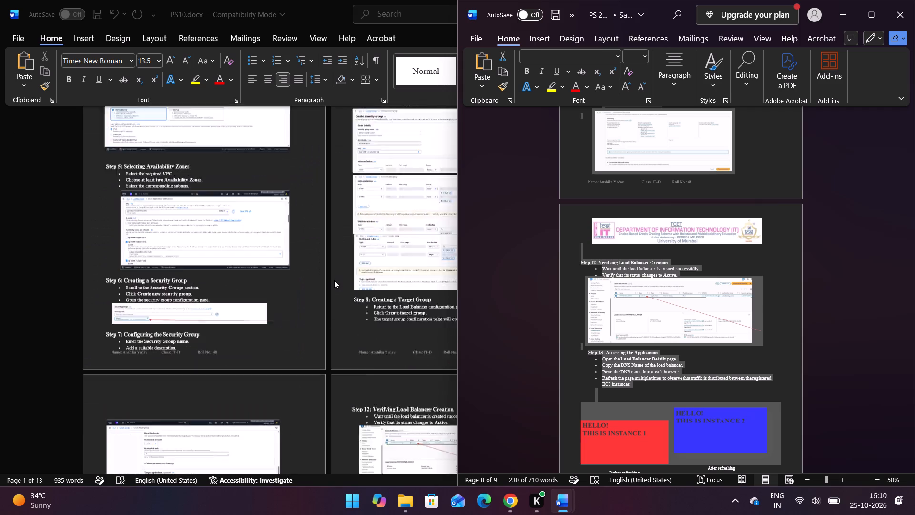
pyautogui.scroll(-20, 334, 280)
pyautogui.scroll(-20, 334, 280)
pyautogui.scroll(-20, 334, 280)
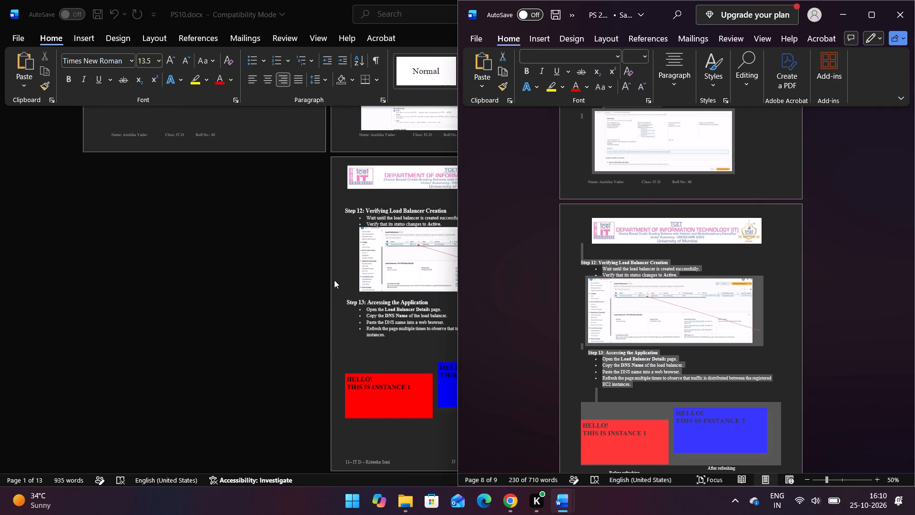
# Open the Section 7 header on the last page of PS10.docx and select its department banner picture.
pyautogui.click(405, 188)
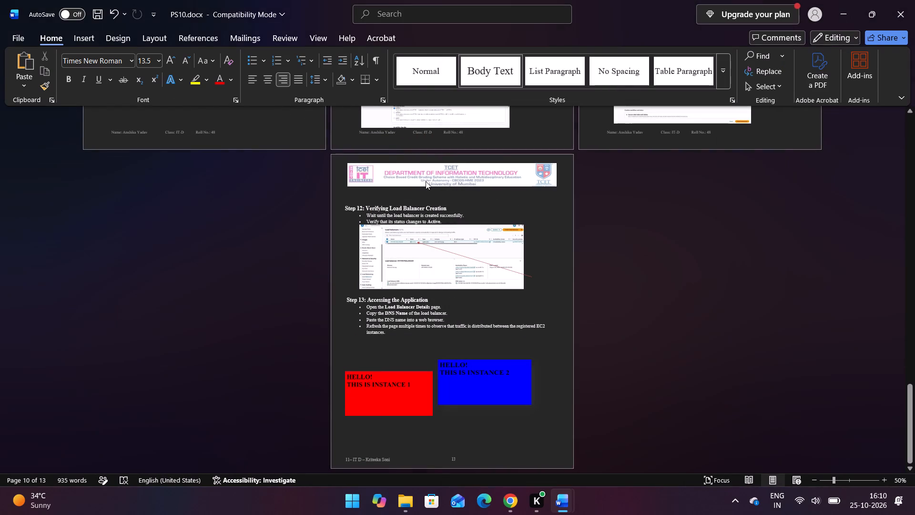
pyautogui.doubleClick(426, 181)
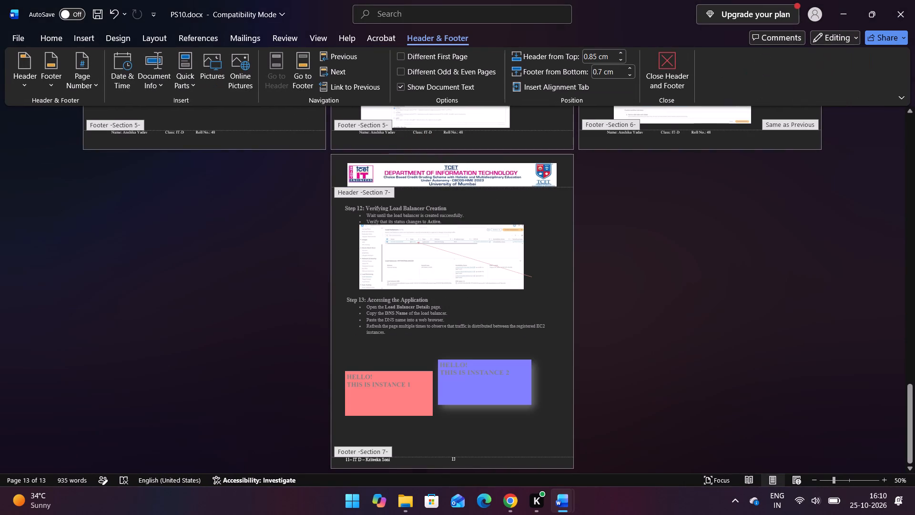
pyautogui.scroll(3, 429, 176)
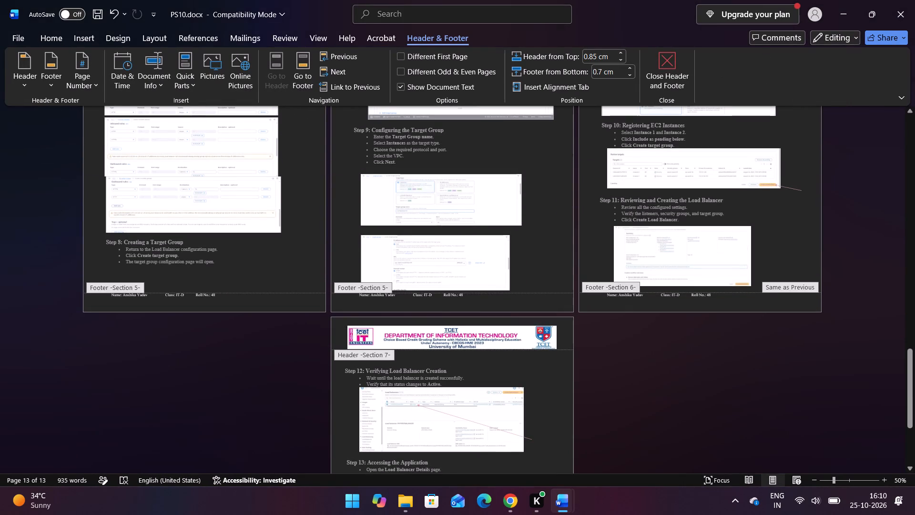
pyautogui.click(447, 336)
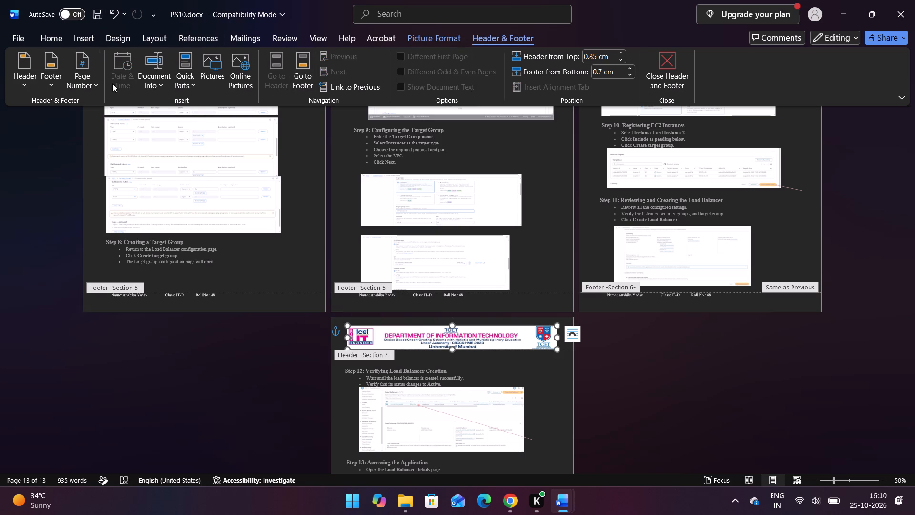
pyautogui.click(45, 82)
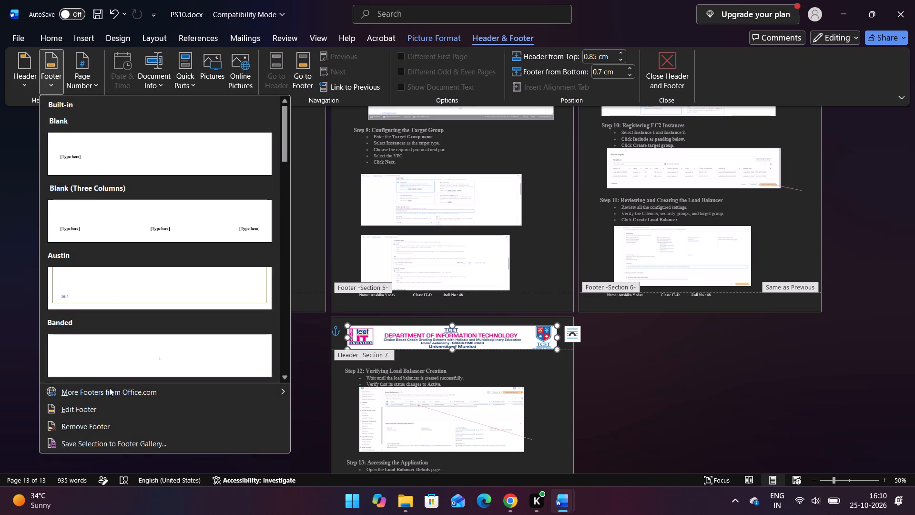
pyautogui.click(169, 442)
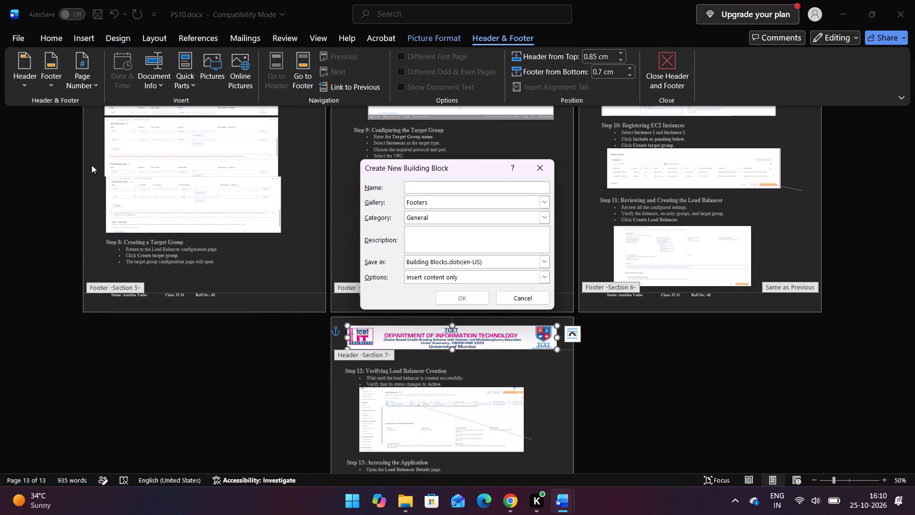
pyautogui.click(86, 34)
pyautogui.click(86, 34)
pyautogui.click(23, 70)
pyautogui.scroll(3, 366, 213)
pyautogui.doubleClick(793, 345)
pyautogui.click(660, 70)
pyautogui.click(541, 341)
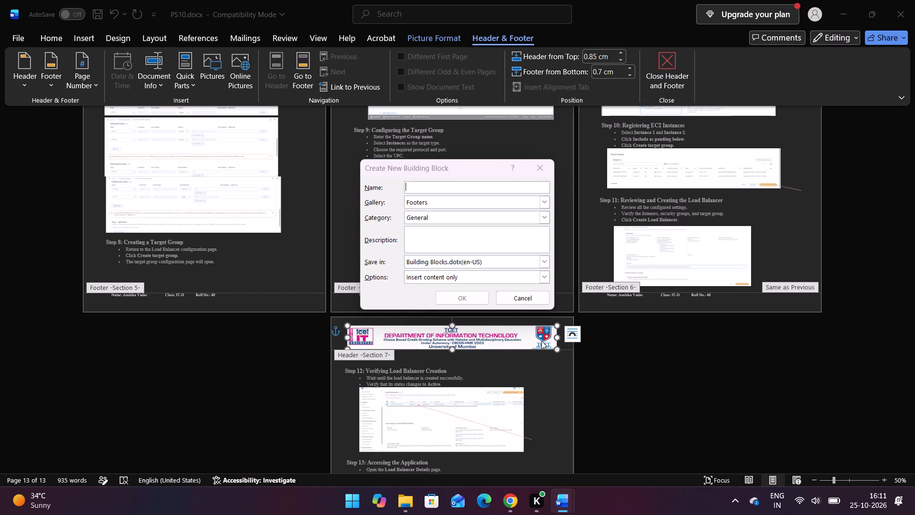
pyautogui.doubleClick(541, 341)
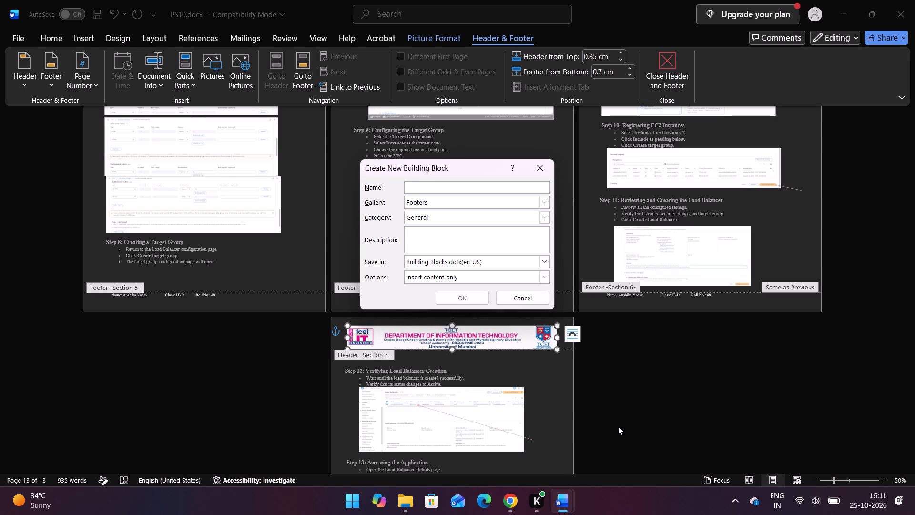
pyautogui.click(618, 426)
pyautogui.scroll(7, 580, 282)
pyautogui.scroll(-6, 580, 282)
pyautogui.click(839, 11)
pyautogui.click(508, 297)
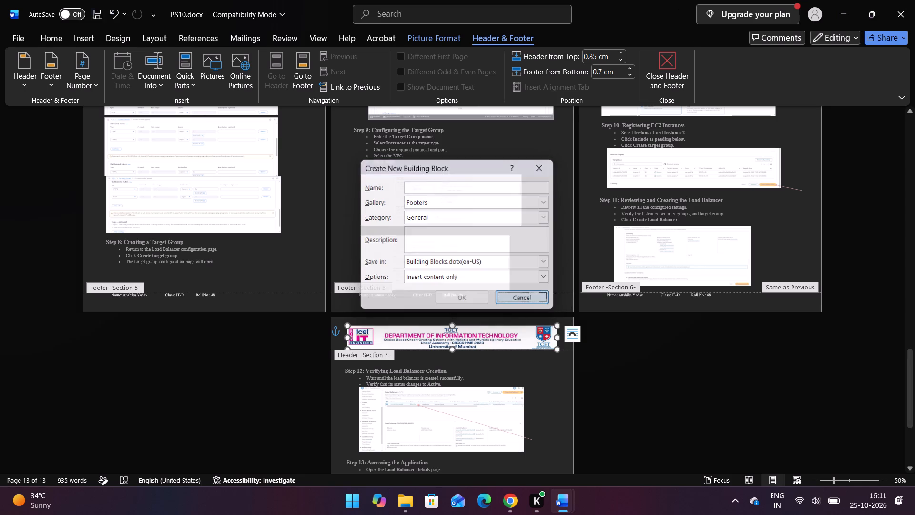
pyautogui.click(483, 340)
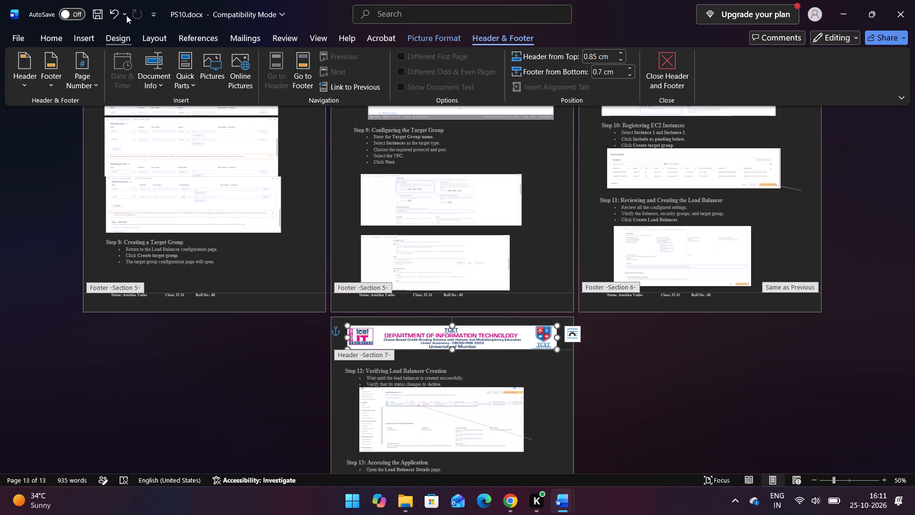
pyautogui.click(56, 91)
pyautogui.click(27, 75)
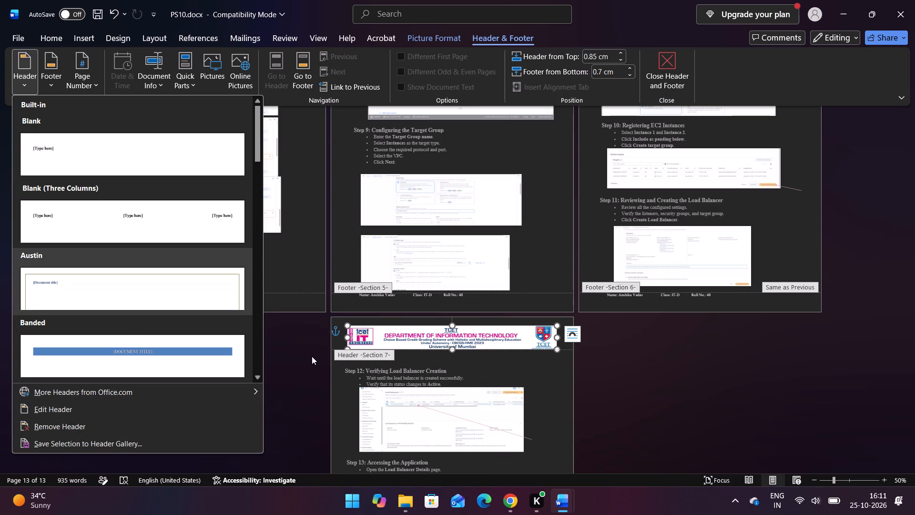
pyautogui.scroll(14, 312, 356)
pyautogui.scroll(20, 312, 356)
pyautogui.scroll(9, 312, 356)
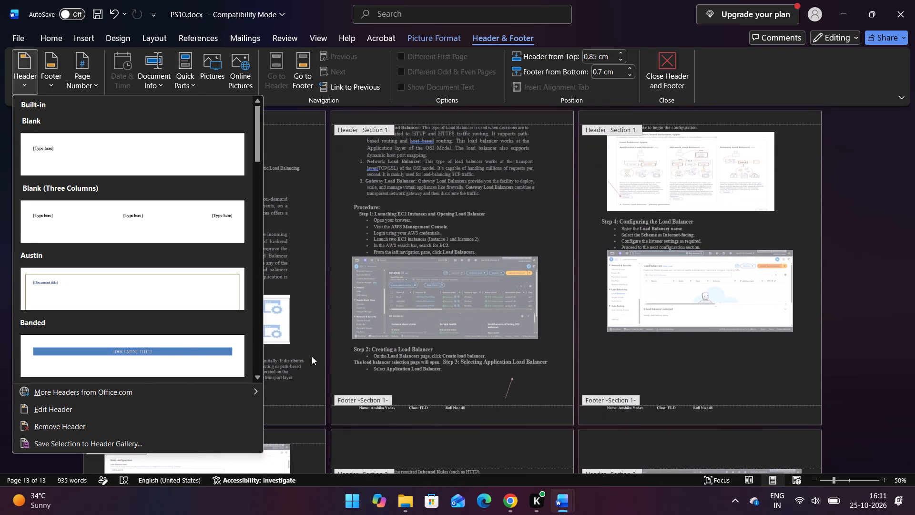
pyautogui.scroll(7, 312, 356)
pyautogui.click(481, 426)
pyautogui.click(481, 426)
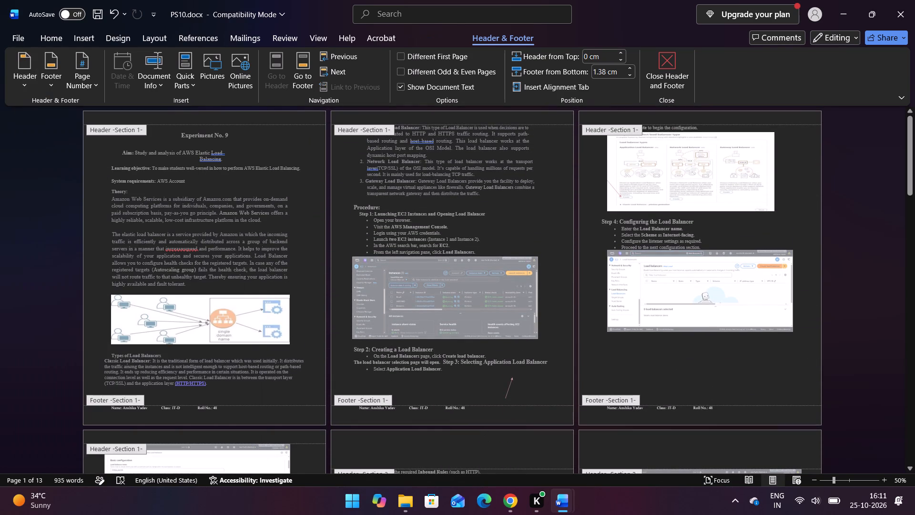
# Undo the recent edits in PS10.docx back to before the content following the Basic configuration screenshot was pasted.
pyautogui.hotkey('ctrl', 'z')
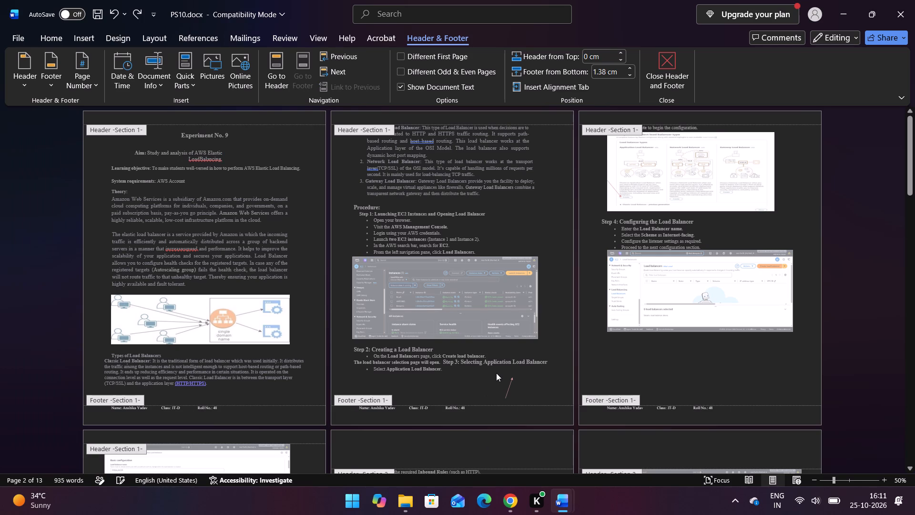
pyautogui.hotkey('ctrl', 'z')
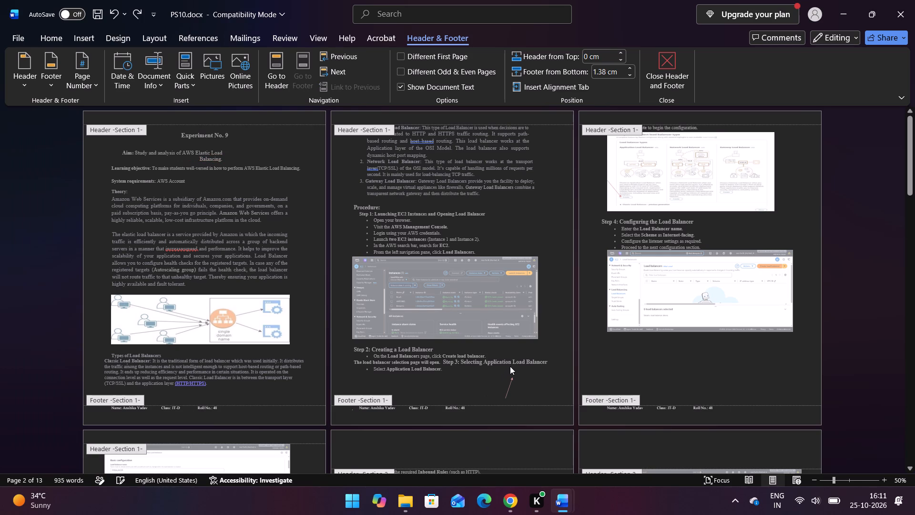
pyautogui.keyDown('ctrl'); pyautogui.click(510, 366); pyautogui.keyUp('ctrl')
pyautogui.hotkey('ctrl', 'z')
pyautogui.hotkey('ctrl', 'z')
pyautogui.hotkey('ctrl', 'z')
pyautogui.hotkey('ctrl', 'z')
pyautogui.hotkey('ctrl', 'z')
pyautogui.hotkey('ctrl', 'z')
pyautogui.hotkey('ctrl', 'z')
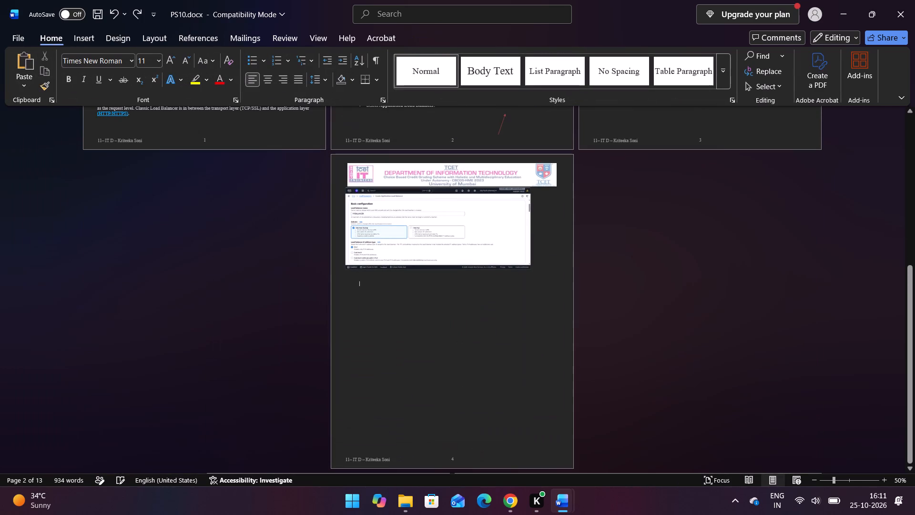
# Place PS10.docx beside PS 2 Exp10_48.docx and review the PS10.docx pages from the aim to the Basic configuration screenshot.
pyautogui.scroll(12, 510, 366)
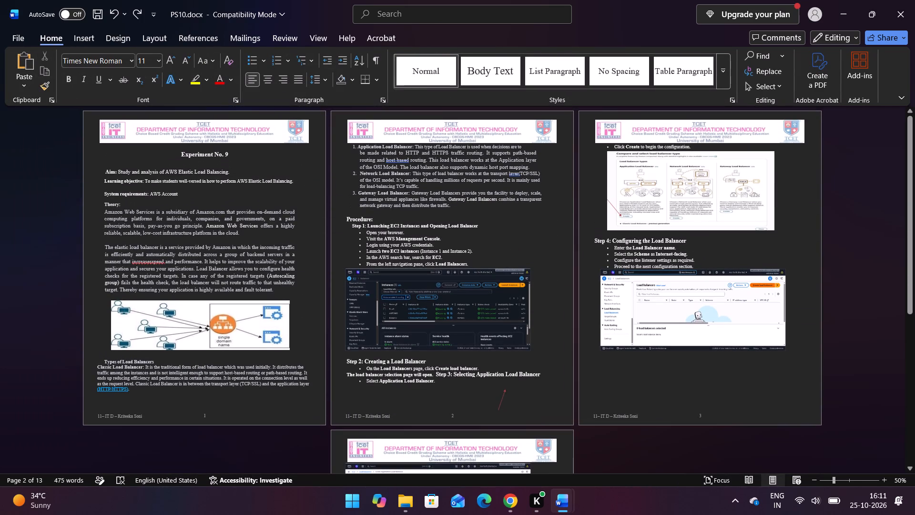
pyautogui.scroll(3, 510, 366)
pyautogui.scroll(-1, 510, 366)
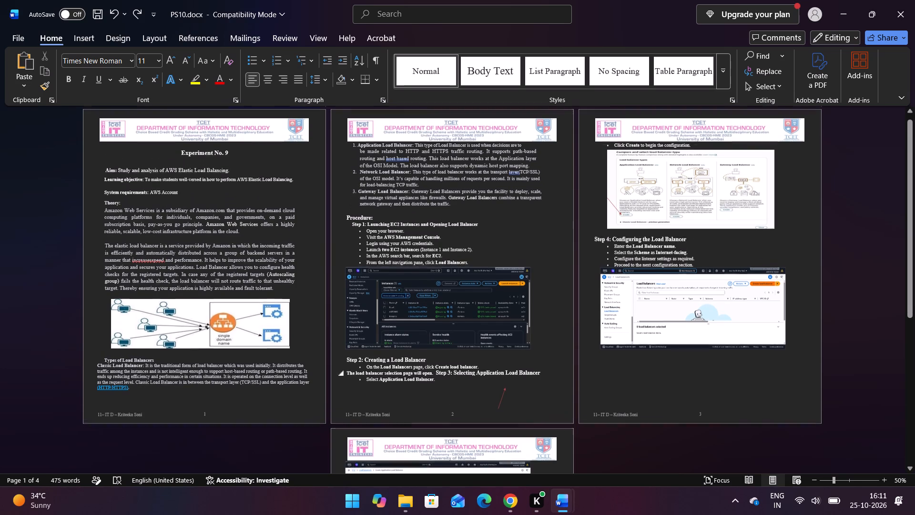
pyautogui.scroll(-4, 510, 366)
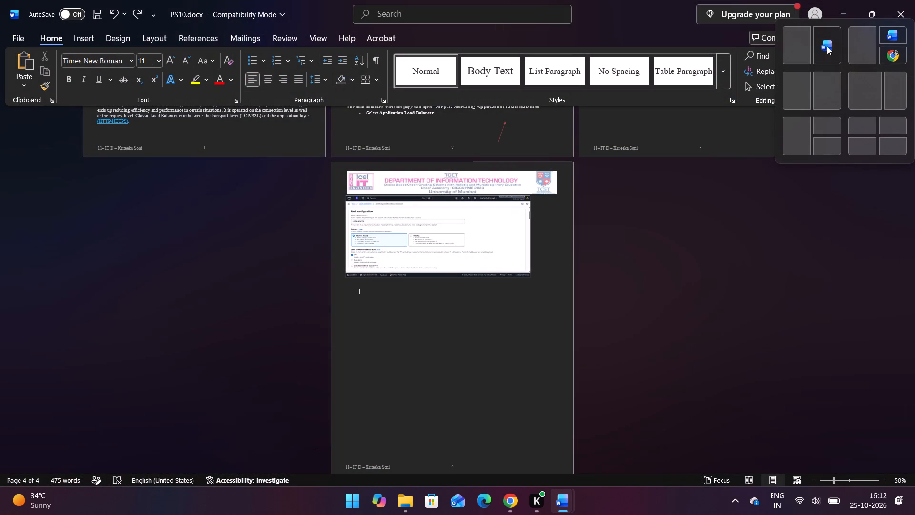
pyautogui.click(827, 46)
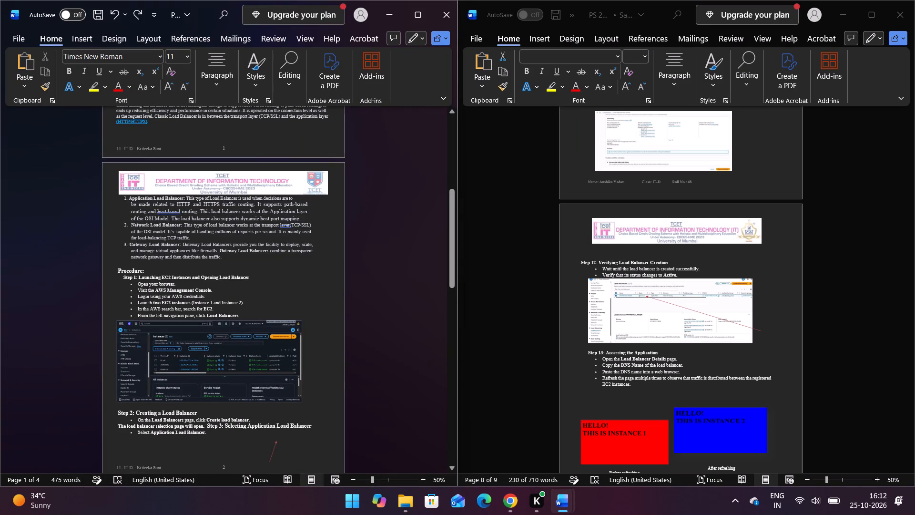
pyautogui.scroll(18, 282, 302)
pyautogui.scroll(-5, 282, 302)
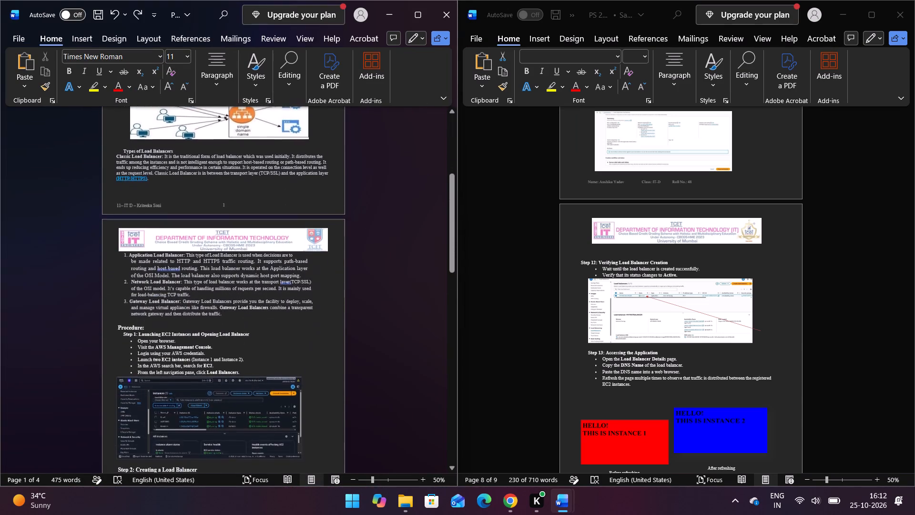
pyautogui.scroll(-10, 282, 302)
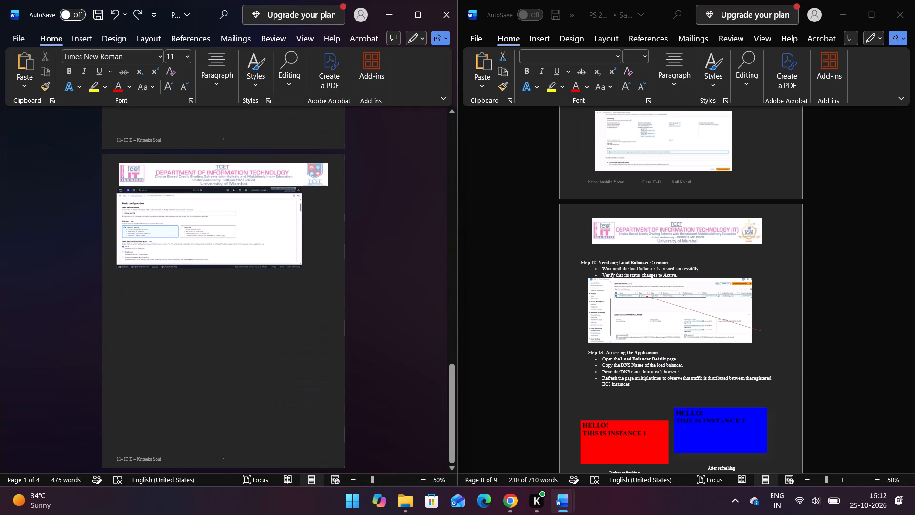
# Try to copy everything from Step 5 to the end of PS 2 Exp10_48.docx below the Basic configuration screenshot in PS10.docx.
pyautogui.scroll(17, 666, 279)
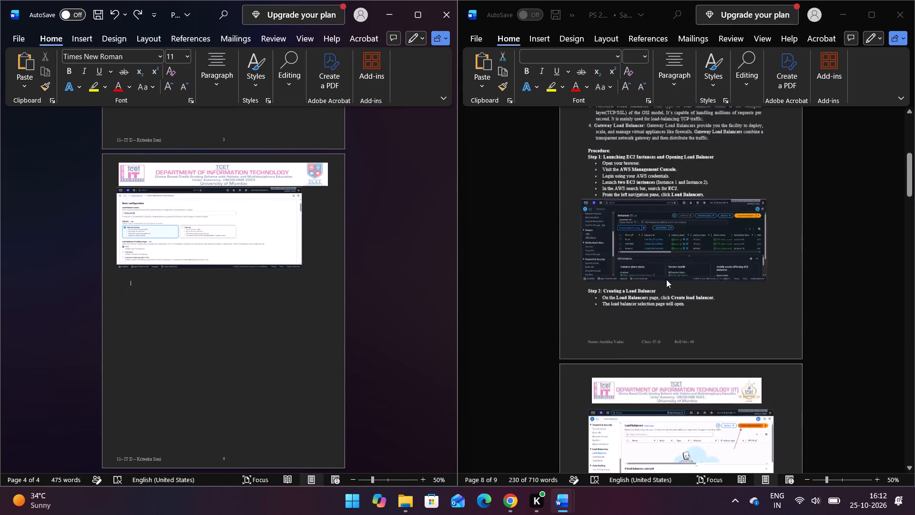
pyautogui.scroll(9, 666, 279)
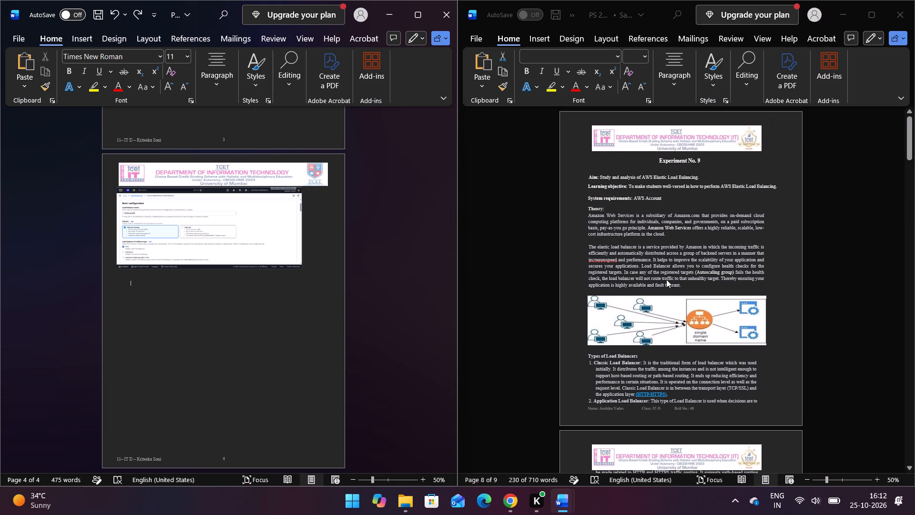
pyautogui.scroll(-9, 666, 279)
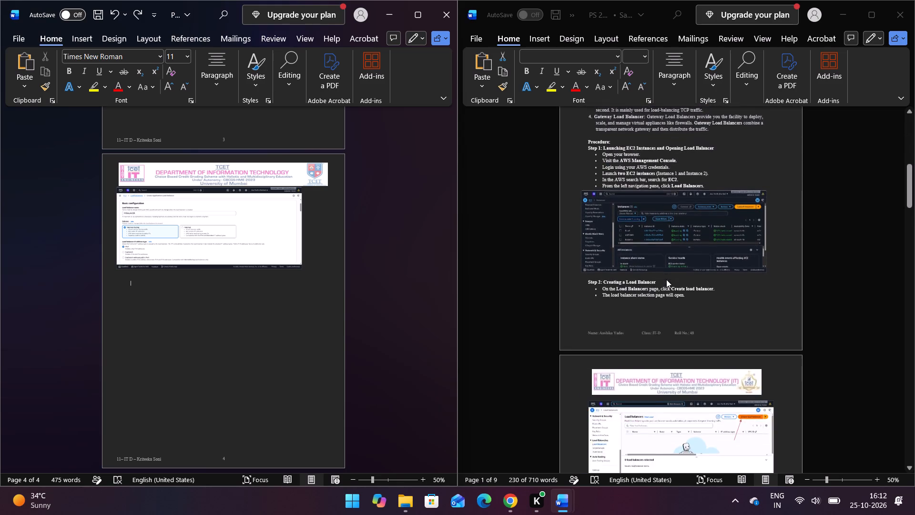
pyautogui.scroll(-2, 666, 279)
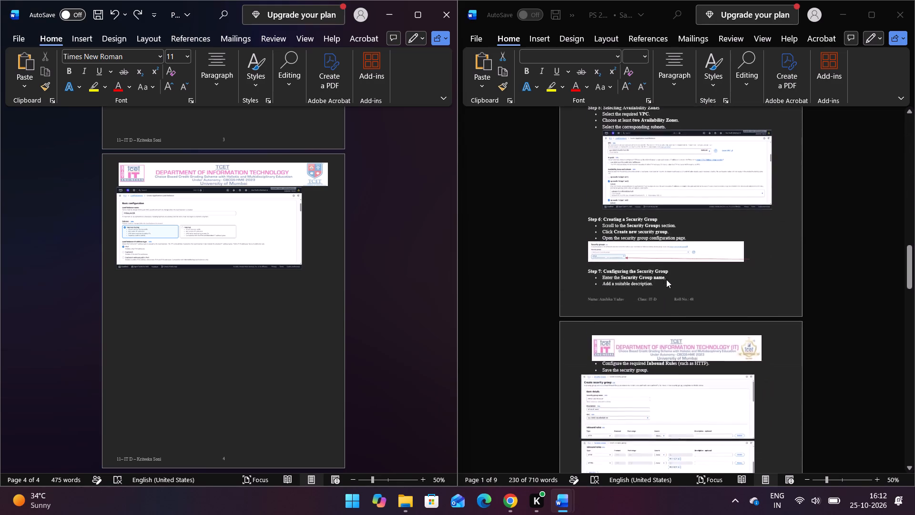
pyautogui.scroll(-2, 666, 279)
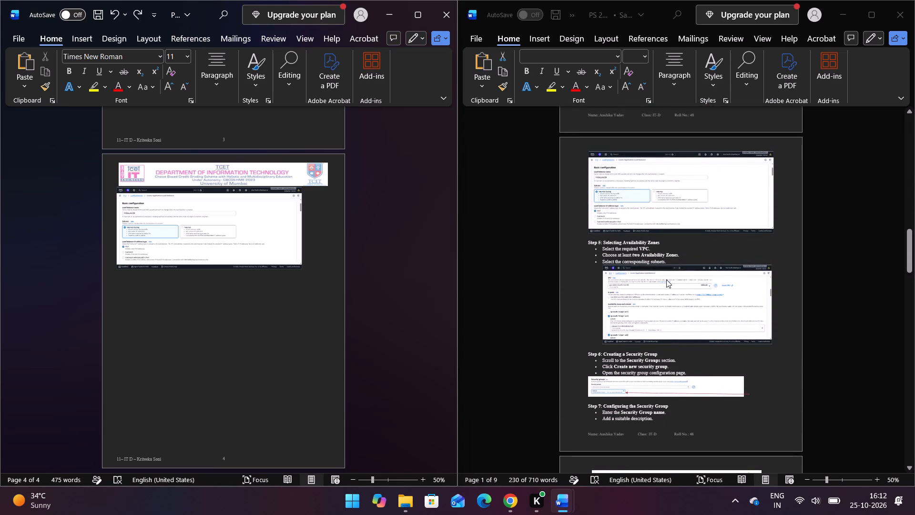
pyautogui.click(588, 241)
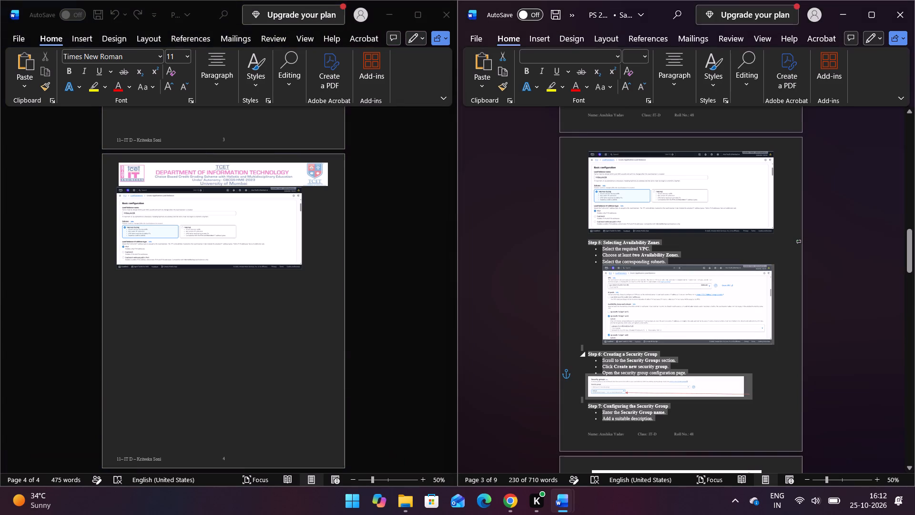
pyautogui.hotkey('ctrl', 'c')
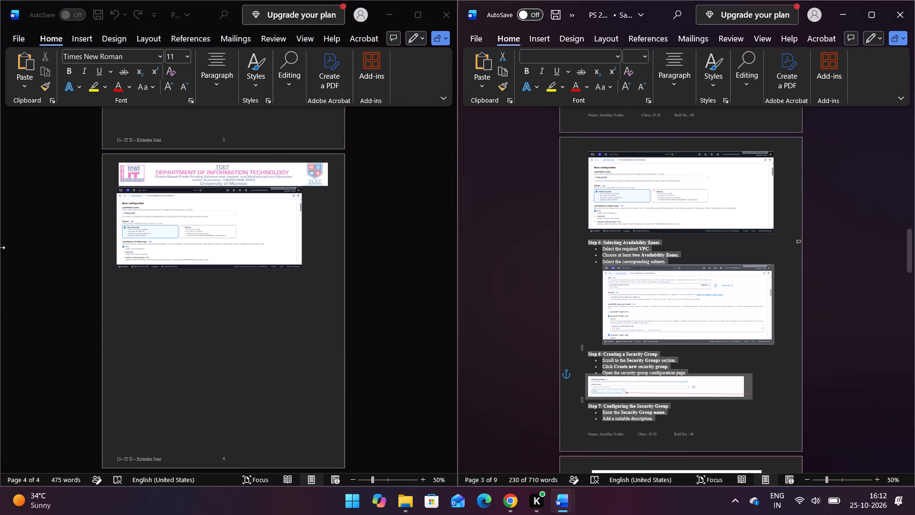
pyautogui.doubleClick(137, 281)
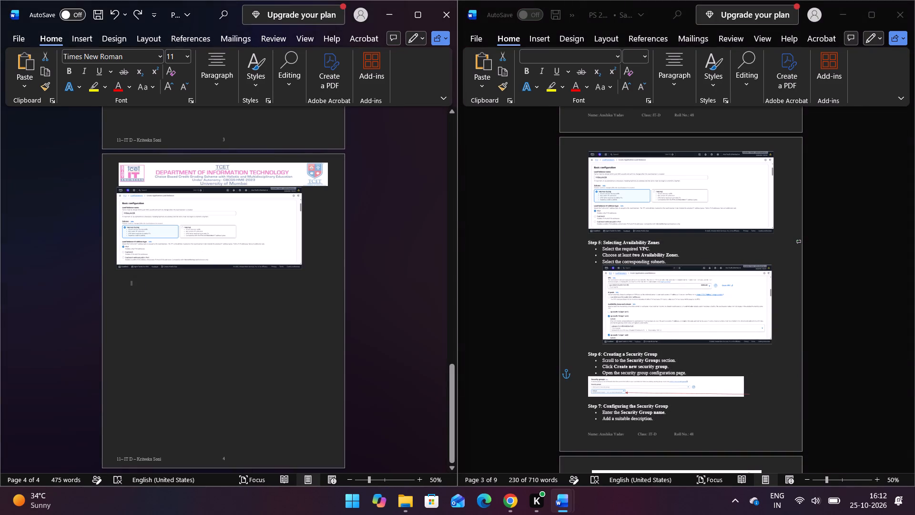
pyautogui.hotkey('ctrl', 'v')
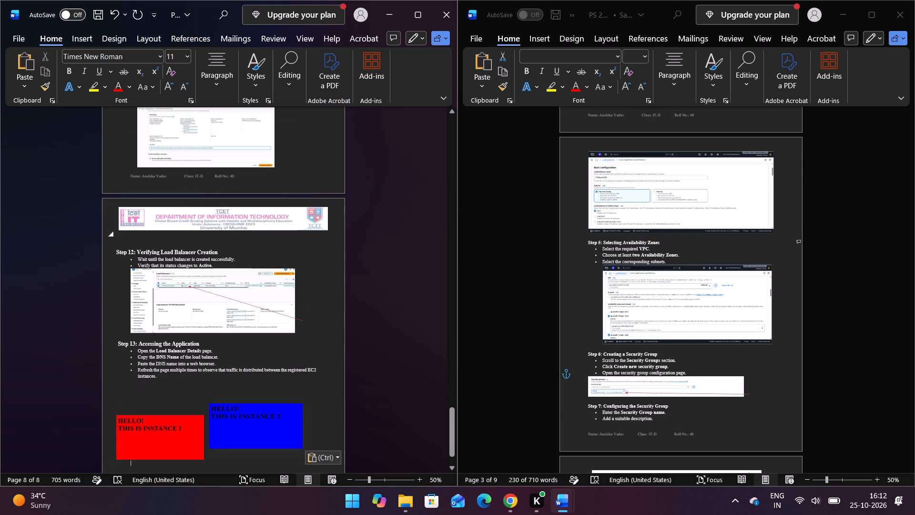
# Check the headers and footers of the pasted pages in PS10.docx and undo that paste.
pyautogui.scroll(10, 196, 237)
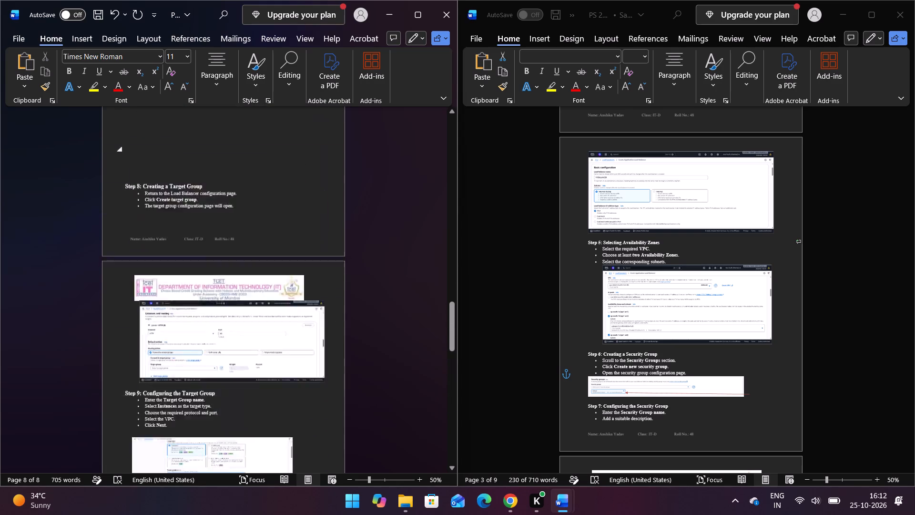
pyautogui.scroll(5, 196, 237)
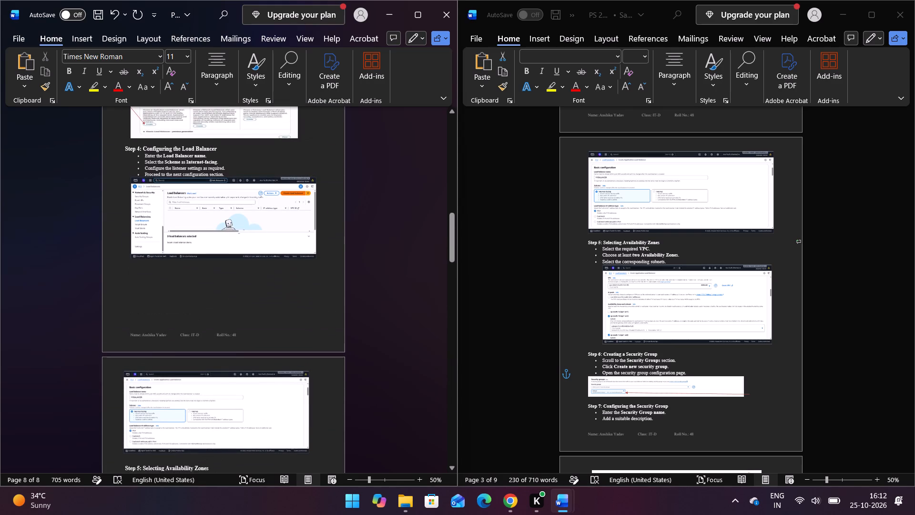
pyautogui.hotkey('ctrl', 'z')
# Copy Step 5 through Step 7's "Add a suitable description." from PS 2 Exp10_48.docx below the Basic configuration screenshot in PS10.docx.
pyautogui.scroll(-2, 243, 306)
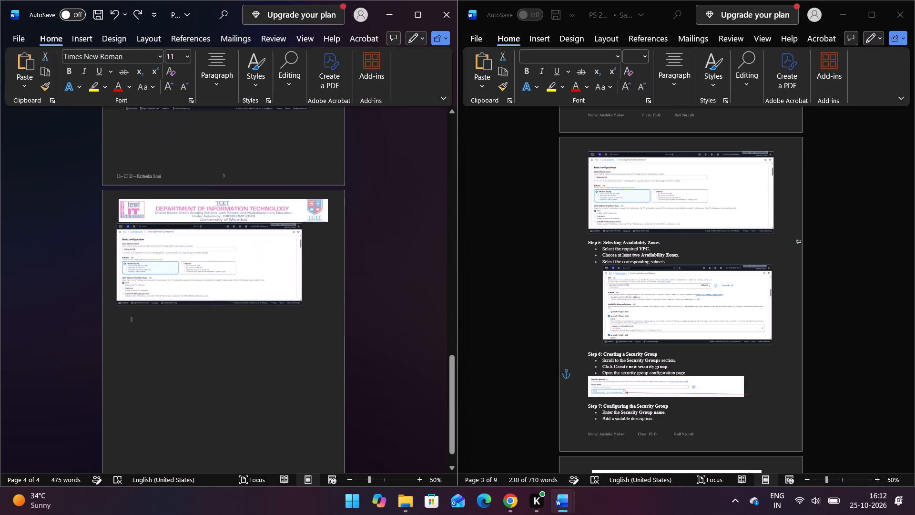
pyautogui.scroll(-1, 243, 306)
pyautogui.click(122, 309)
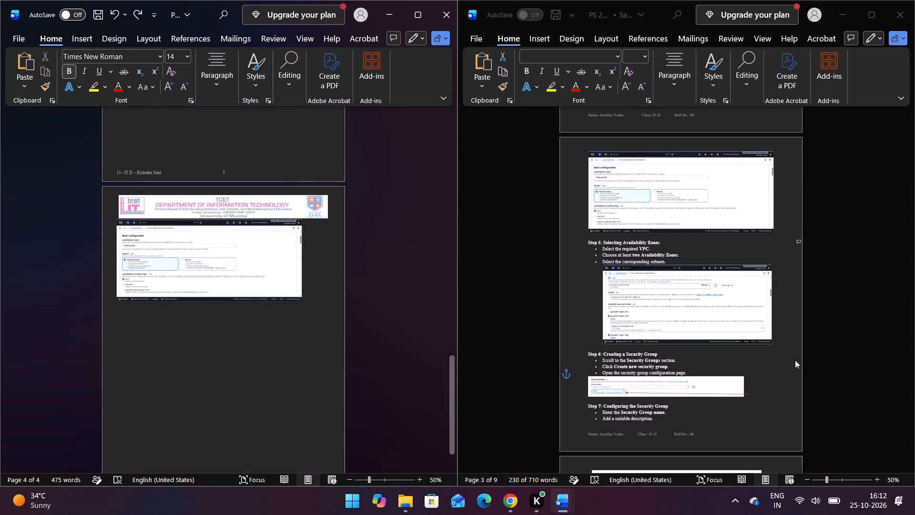
pyautogui.click(589, 240)
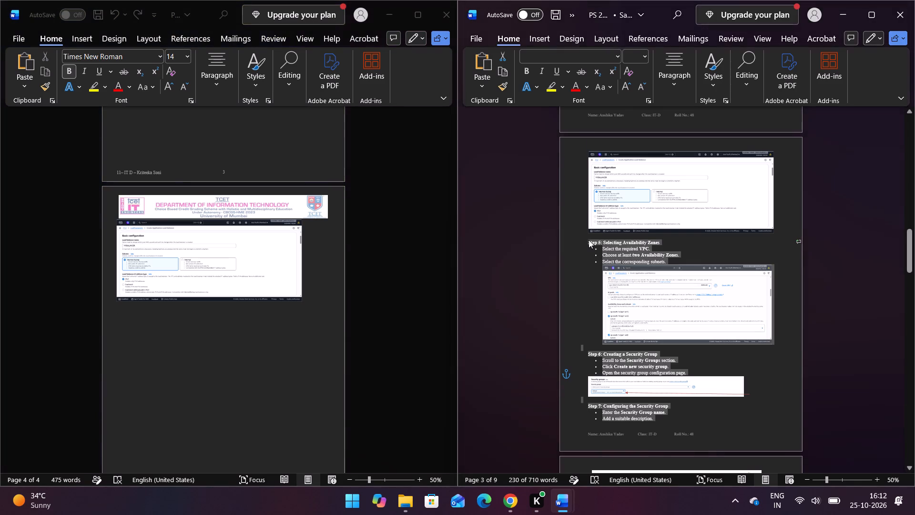
pyautogui.scroll(-1, 668, 361)
pyautogui.click(668, 361)
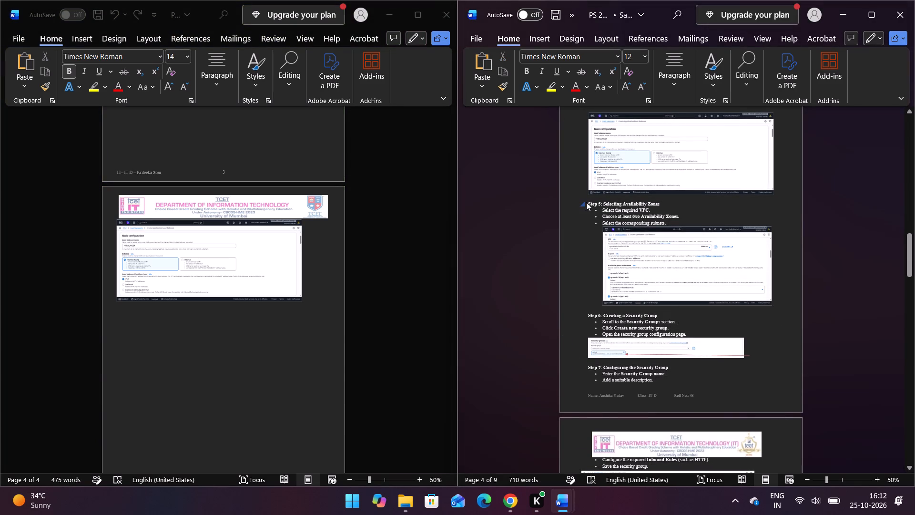
pyautogui.moveTo(588, 201); pyautogui.dragTo(676, 390)
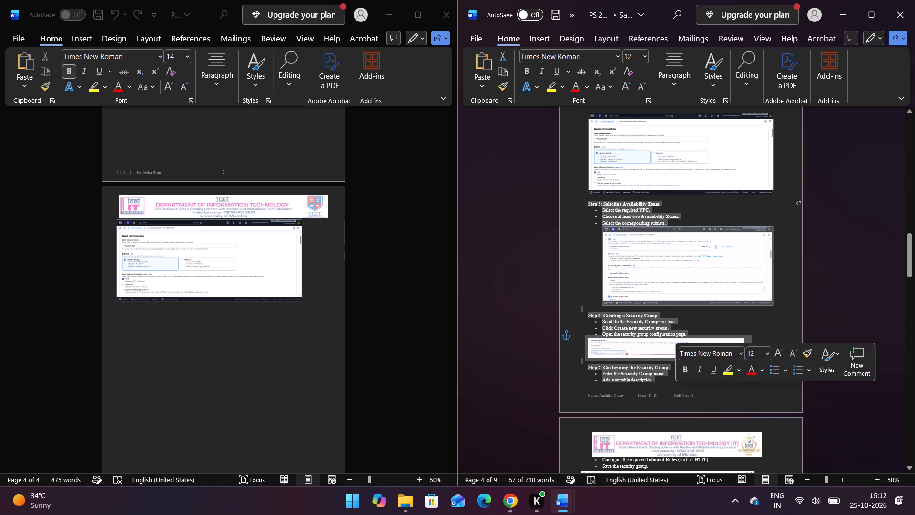
pyautogui.hotkey('ctrl', 'c')
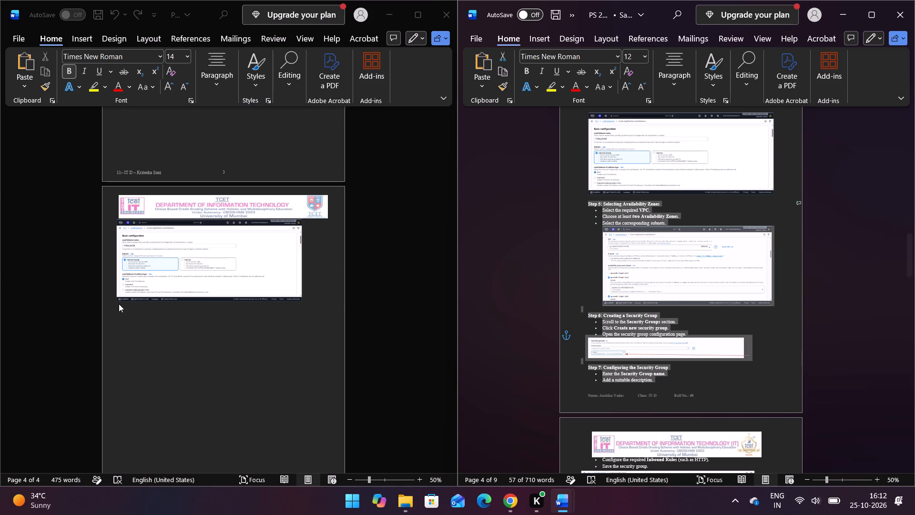
pyautogui.click(129, 309)
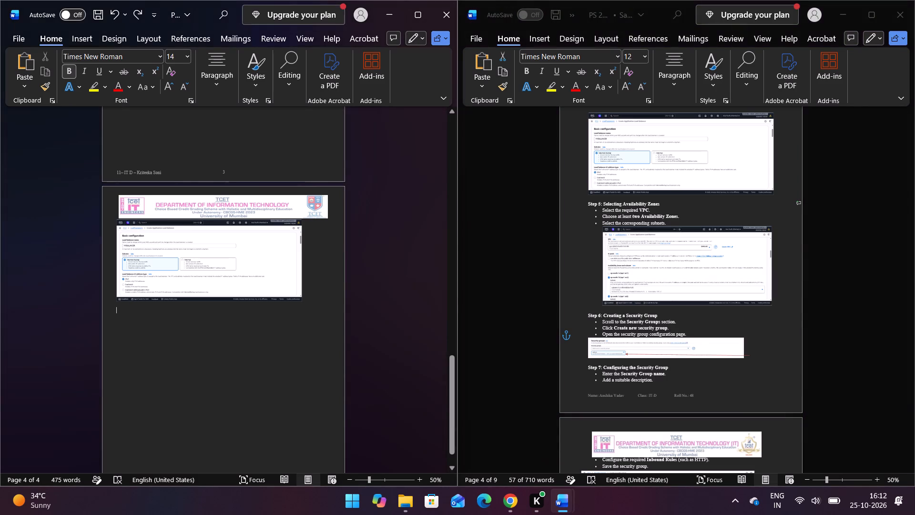
pyautogui.hotkey('ctrl', 'v')
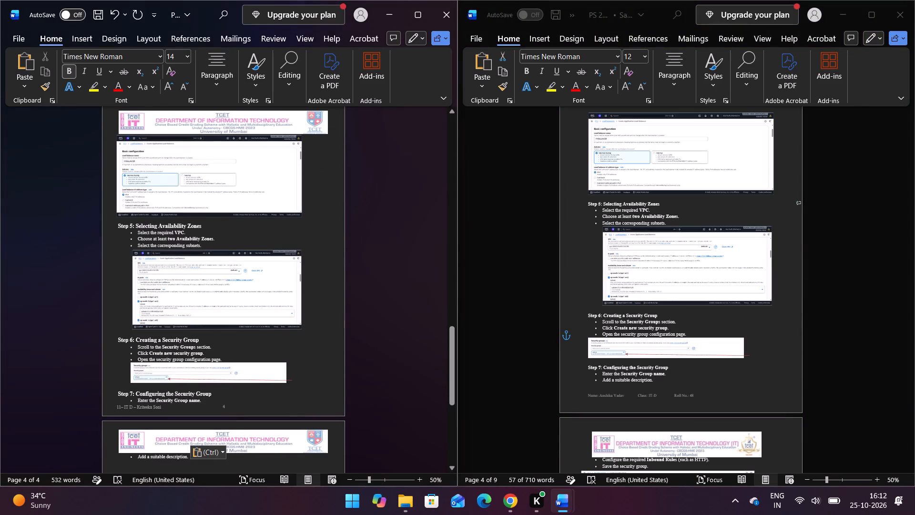
pyautogui.scroll(-4, 244, 351)
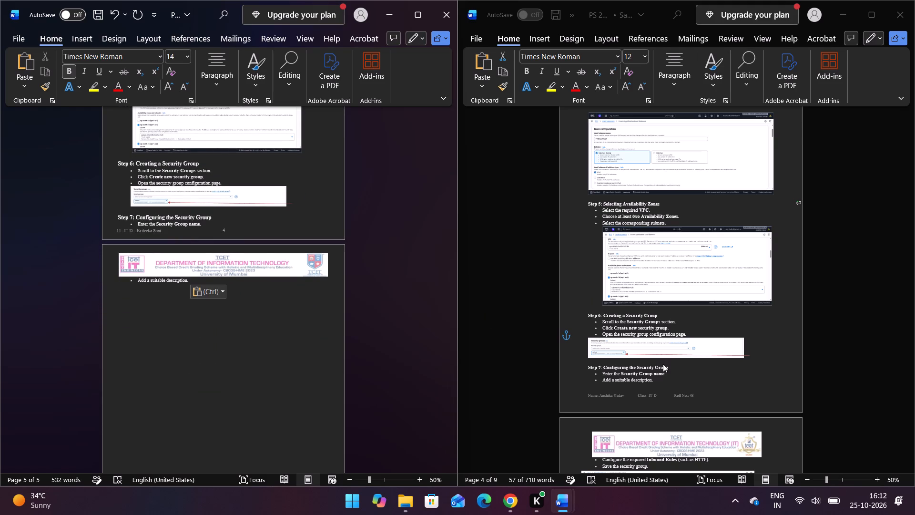
pyautogui.scroll(5, 227, 182)
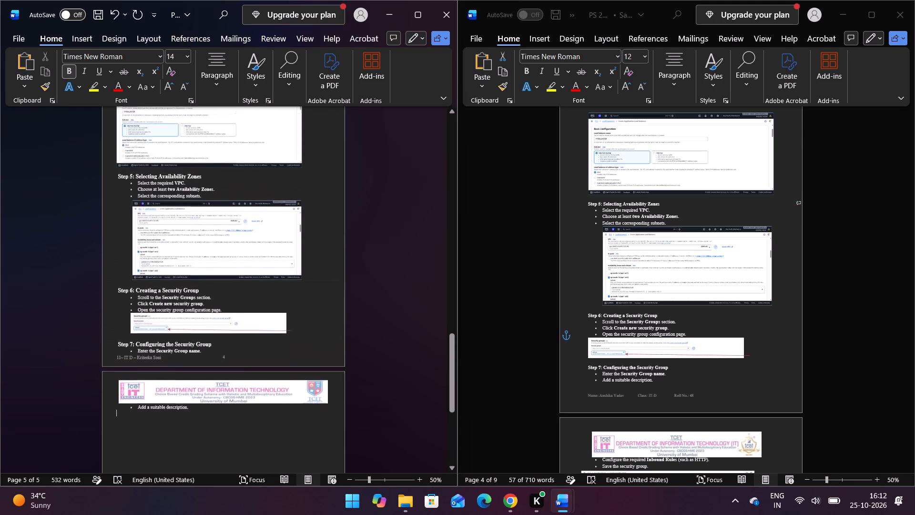
pyautogui.hscroll(1, 227, 182)
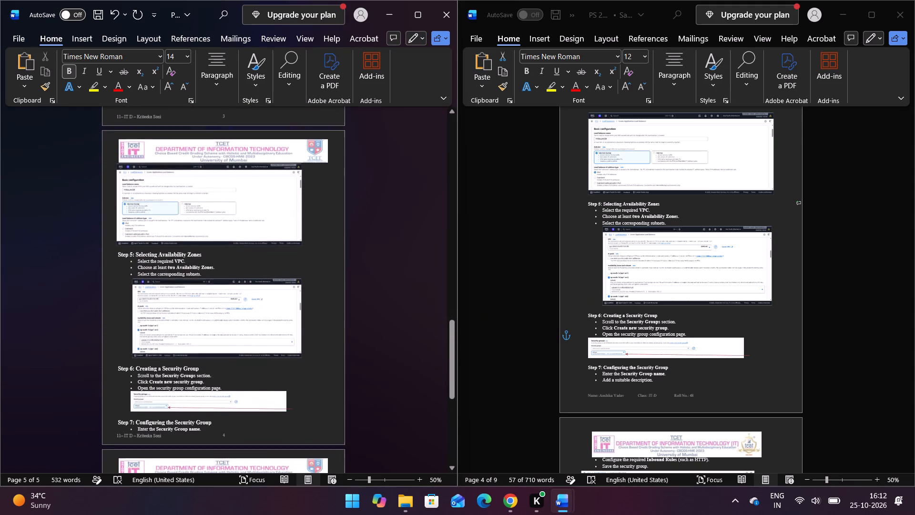
# Remove the footer and header of Section 5 in PS 2 Exp10_48.docx, starting at the page with "Configure the required Inbound Rules".
pyautogui.hscroll(1, 227, 182)
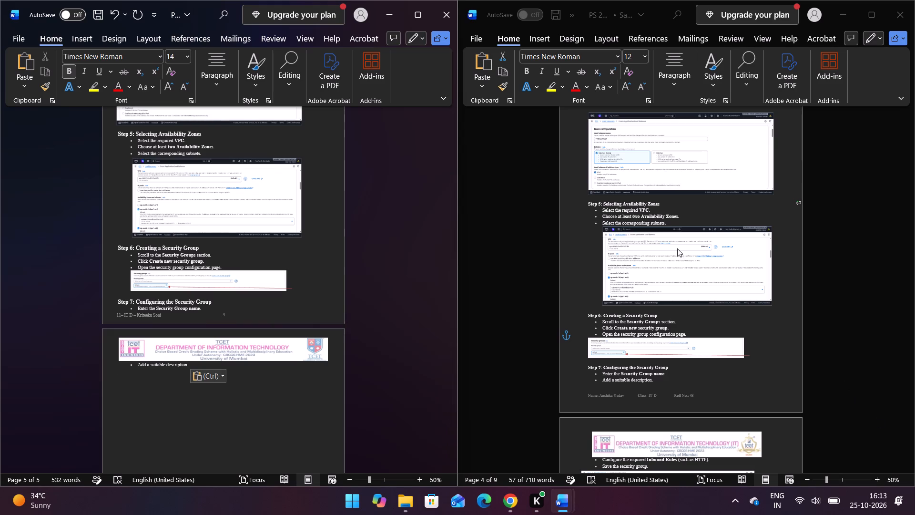
pyautogui.hscroll(1, 672, 241)
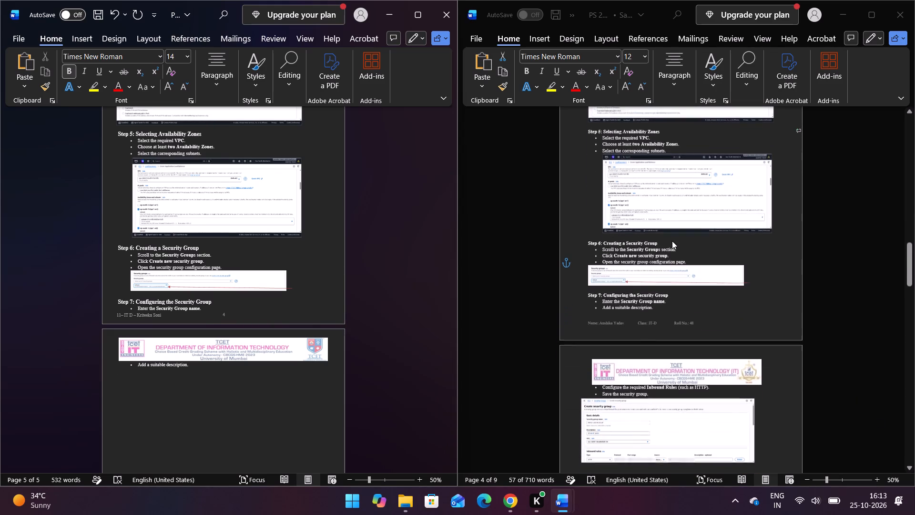
pyautogui.scroll(-3, 672, 241)
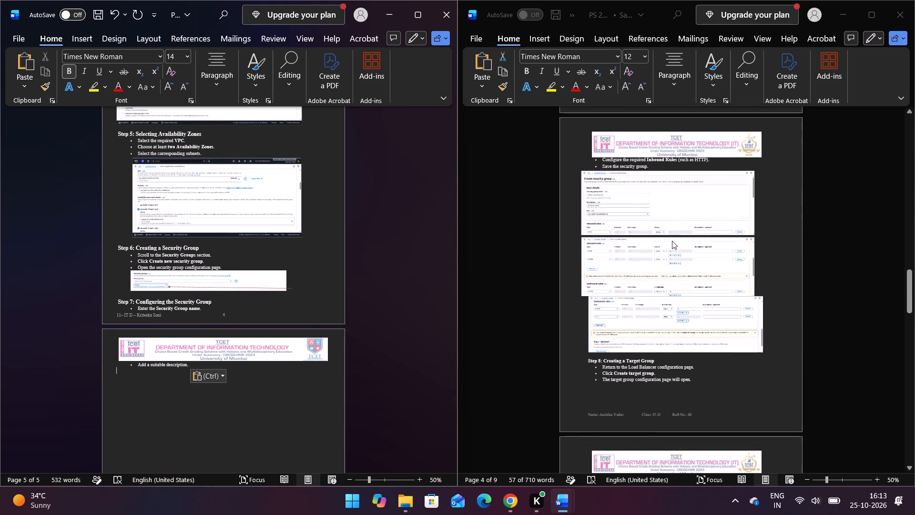
pyautogui.scroll(2, 672, 241)
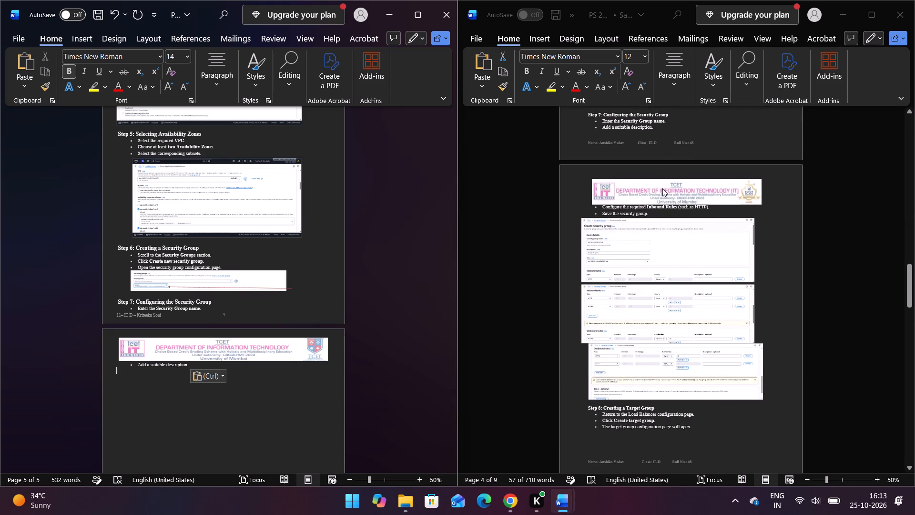
pyautogui.click(662, 188)
pyautogui.doubleClick(662, 188)
pyautogui.click(662, 188)
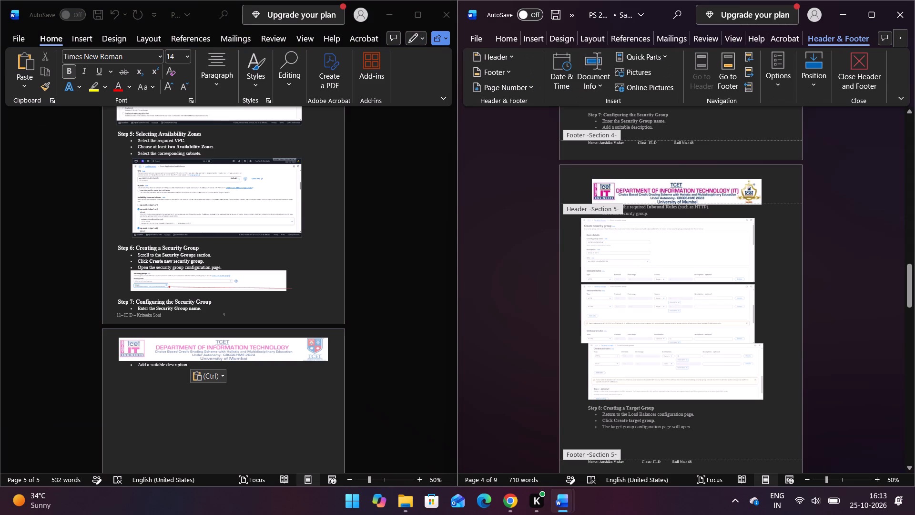
pyautogui.click(507, 71)
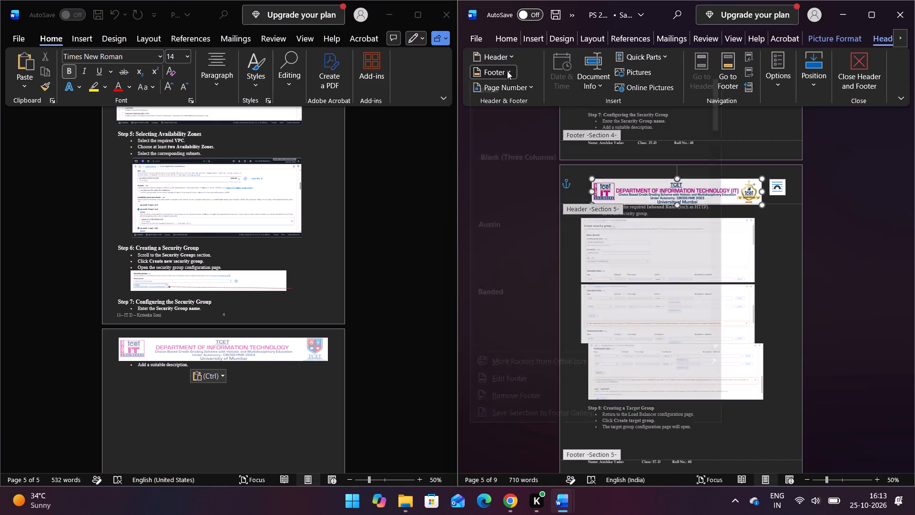
pyautogui.click(506, 407)
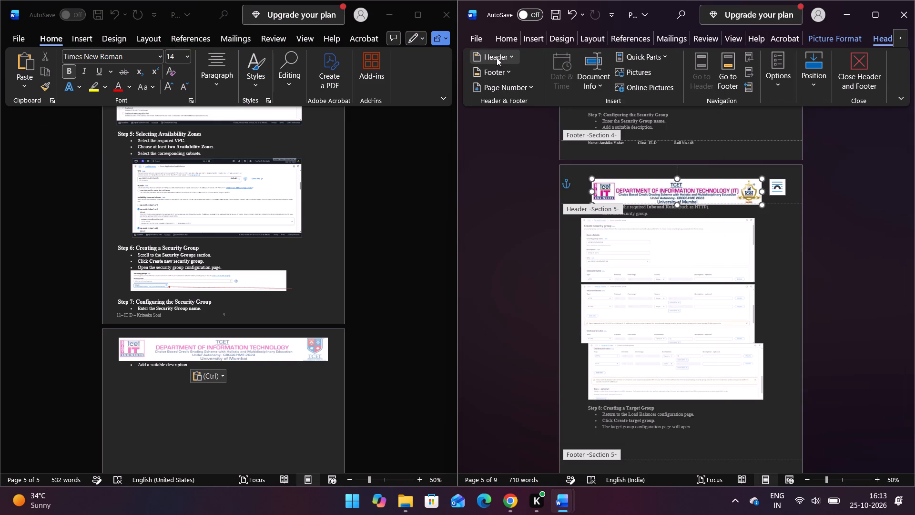
pyautogui.click(500, 53)
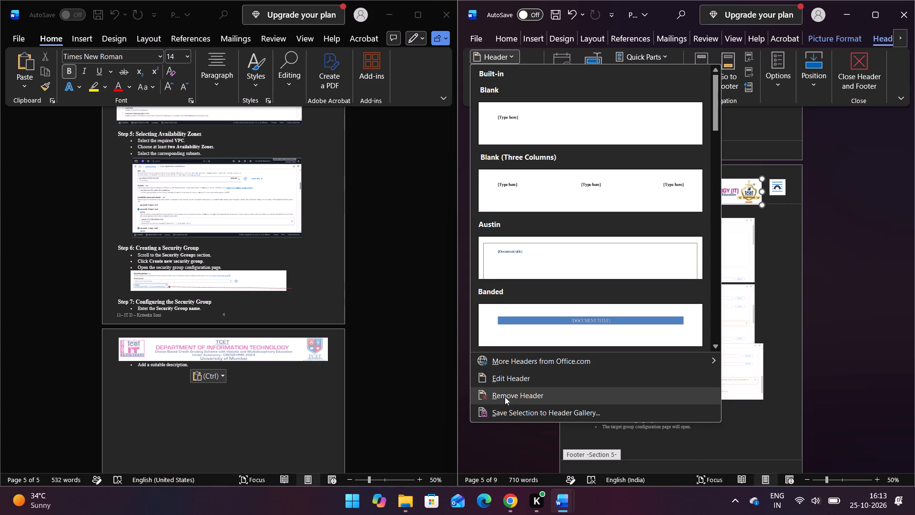
pyautogui.click(505, 397)
pyautogui.click(521, 365)
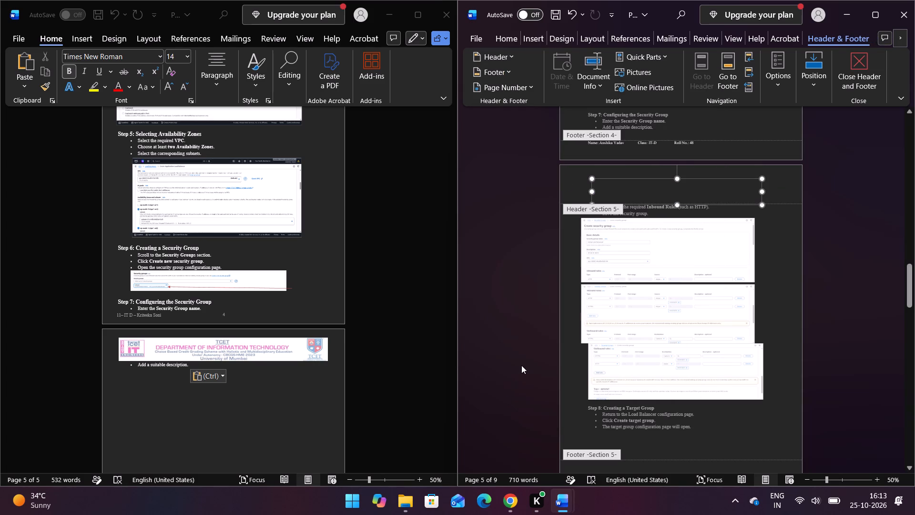
pyautogui.doubleClick(521, 365)
# Check the headers and footers on the pages of PS 2 Exp10_48.docx and review the last pasted pages in PS10.docx.
pyautogui.scroll(-3, 521, 365)
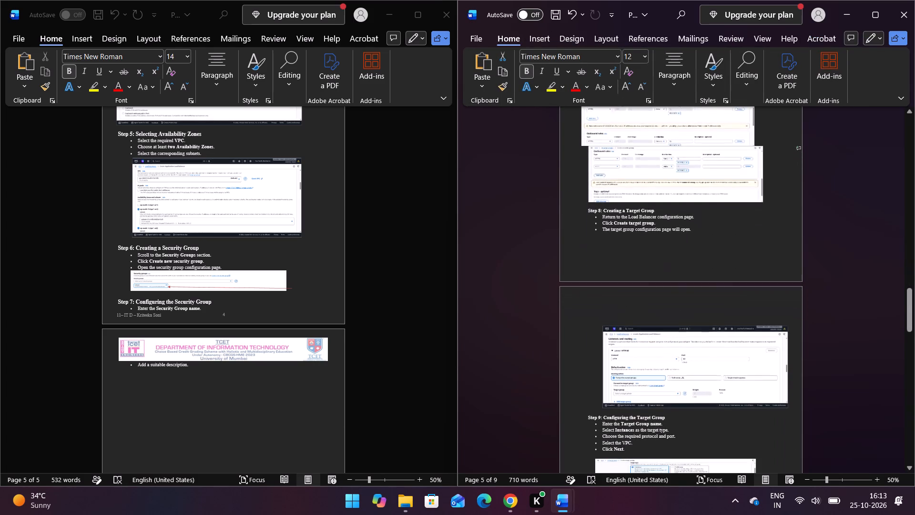
pyautogui.scroll(-8, 521, 365)
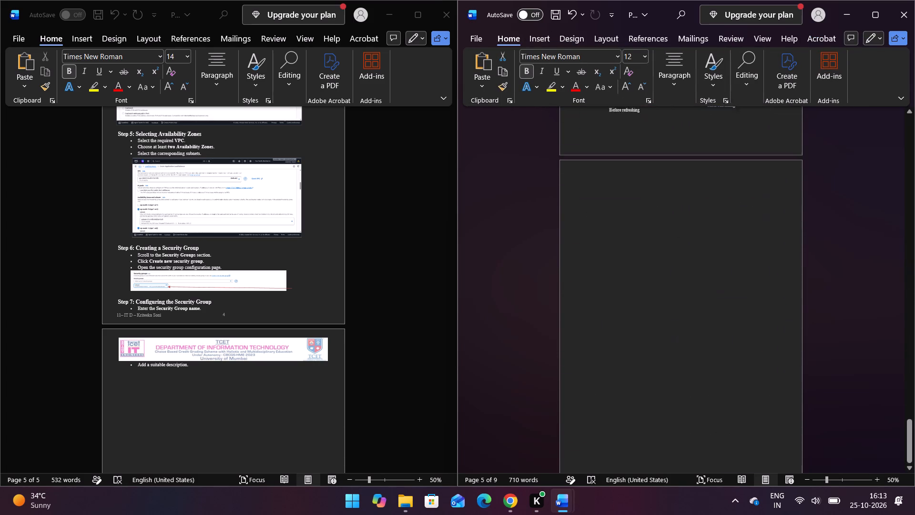
pyautogui.scroll(-1, 521, 365)
pyautogui.scroll(1, 521, 365)
pyautogui.scroll(-1, 521, 365)
pyautogui.scroll(9, 521, 365)
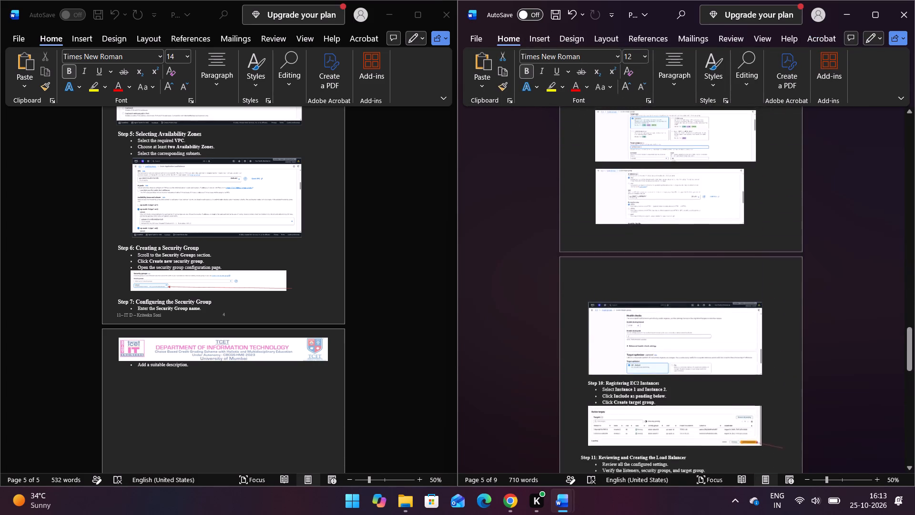
pyautogui.scroll(5, 521, 365)
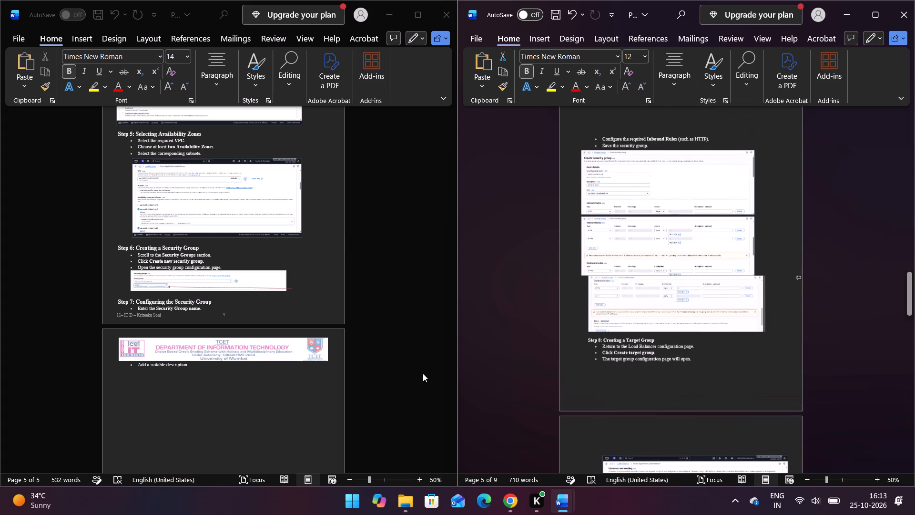
pyautogui.hscroll(1, 160, 224)
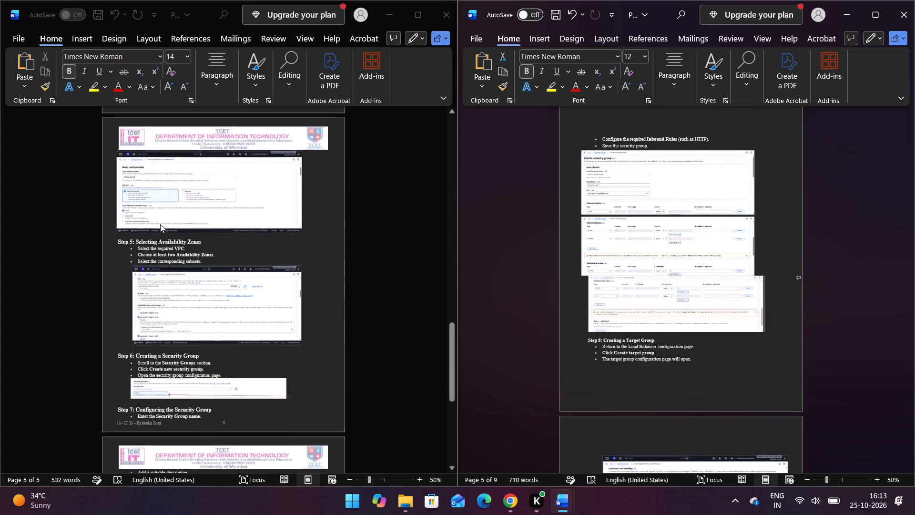
pyautogui.hscroll(2, 160, 224)
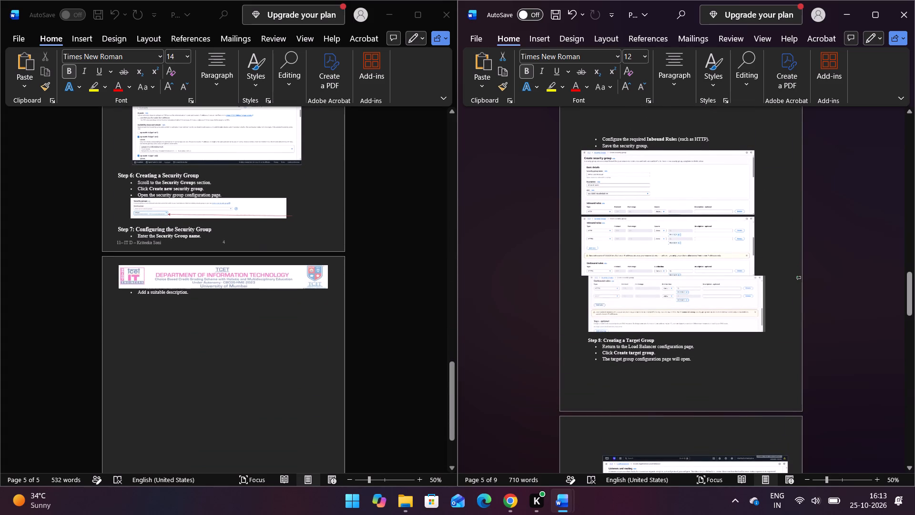
pyautogui.scroll(7, 653, 223)
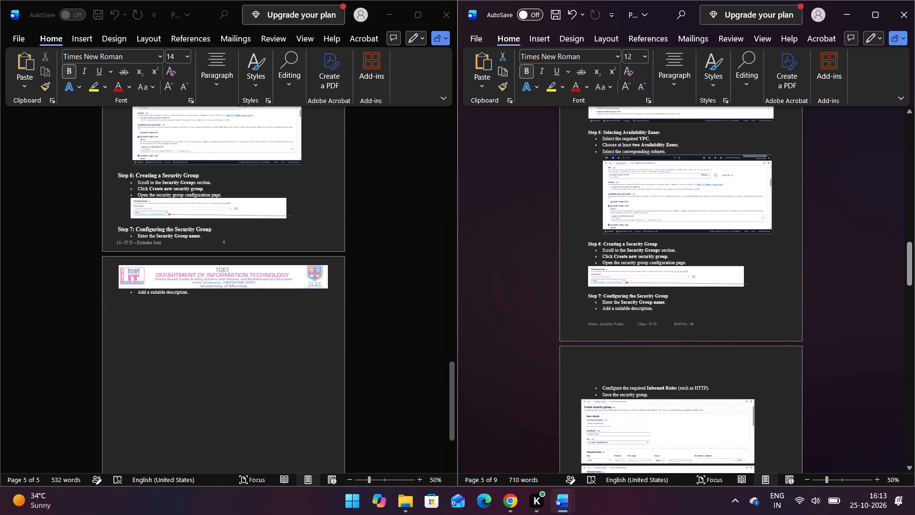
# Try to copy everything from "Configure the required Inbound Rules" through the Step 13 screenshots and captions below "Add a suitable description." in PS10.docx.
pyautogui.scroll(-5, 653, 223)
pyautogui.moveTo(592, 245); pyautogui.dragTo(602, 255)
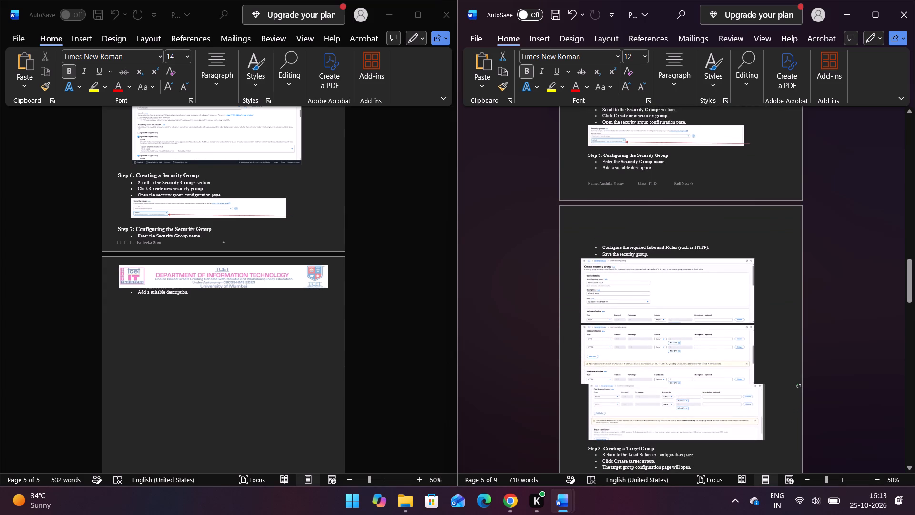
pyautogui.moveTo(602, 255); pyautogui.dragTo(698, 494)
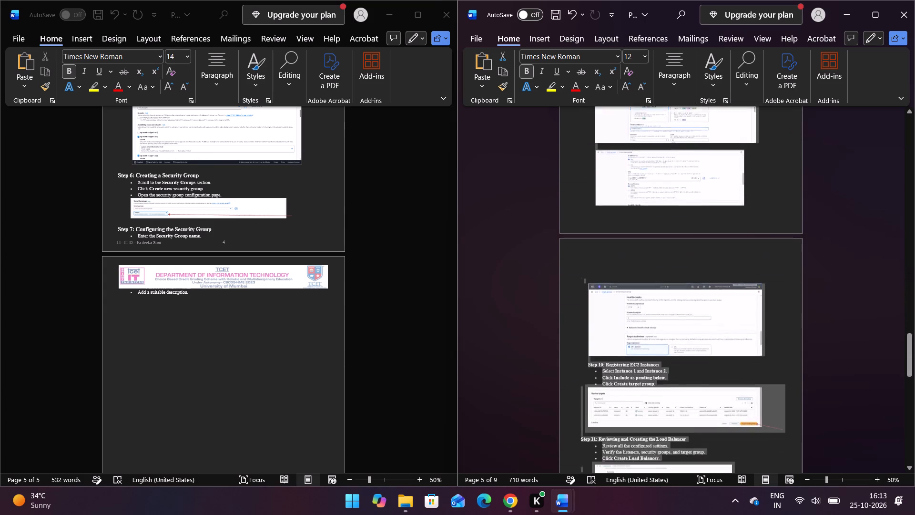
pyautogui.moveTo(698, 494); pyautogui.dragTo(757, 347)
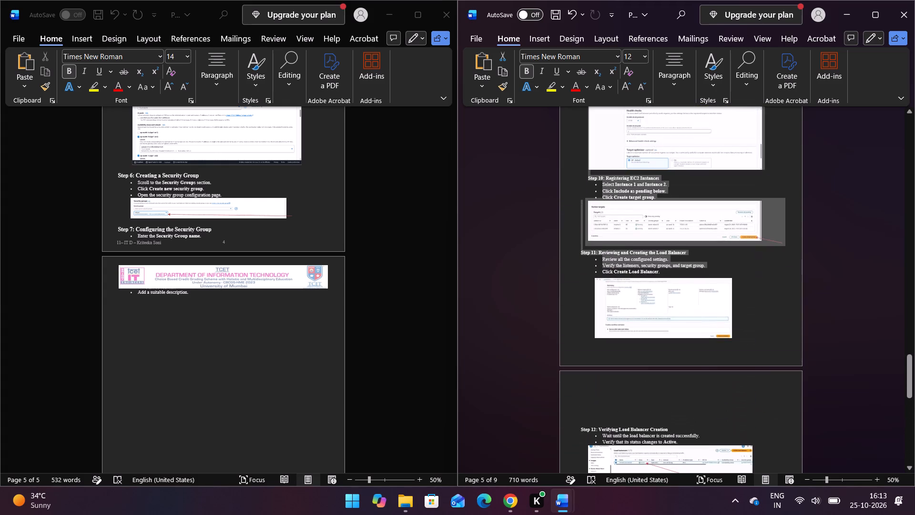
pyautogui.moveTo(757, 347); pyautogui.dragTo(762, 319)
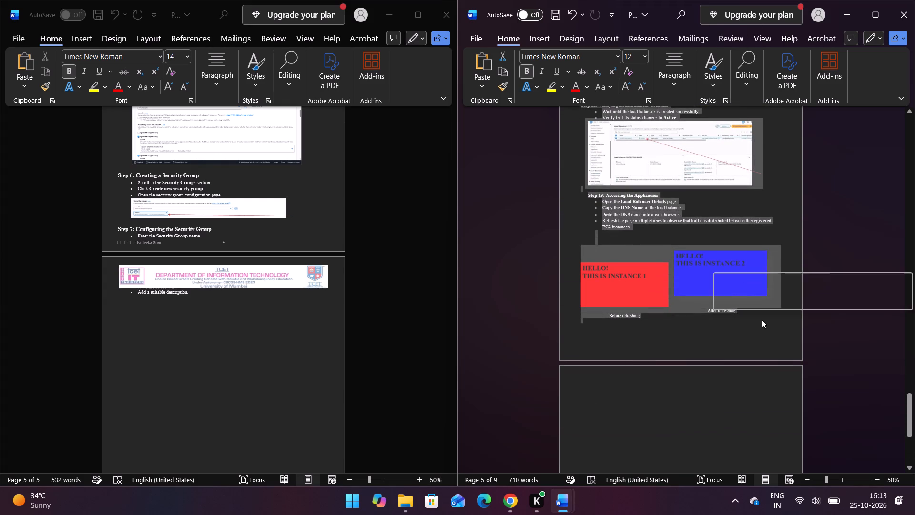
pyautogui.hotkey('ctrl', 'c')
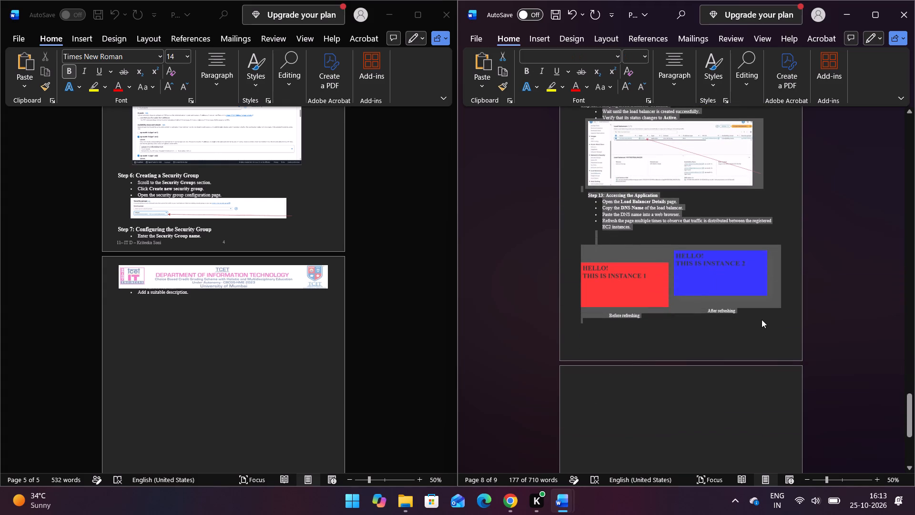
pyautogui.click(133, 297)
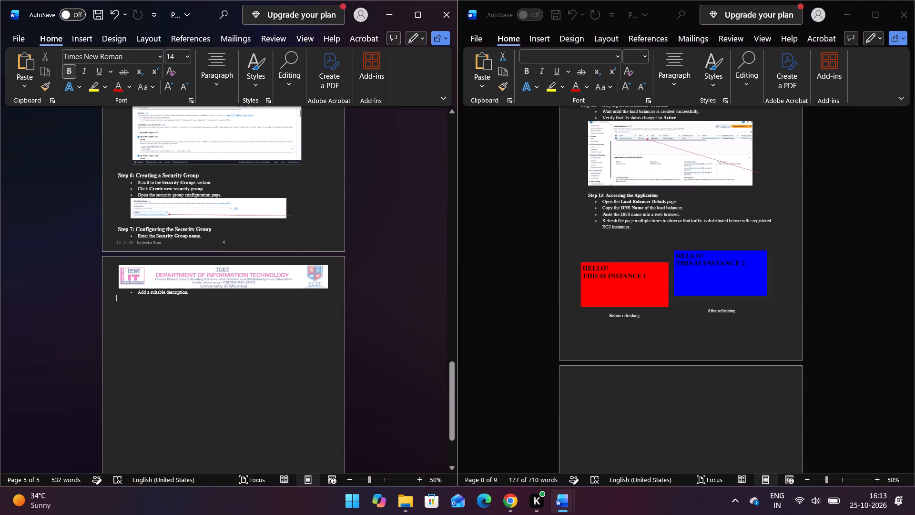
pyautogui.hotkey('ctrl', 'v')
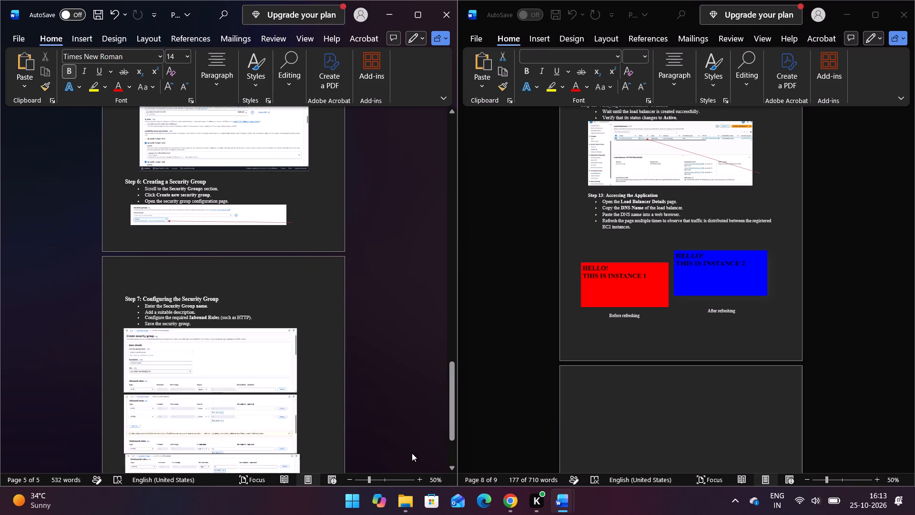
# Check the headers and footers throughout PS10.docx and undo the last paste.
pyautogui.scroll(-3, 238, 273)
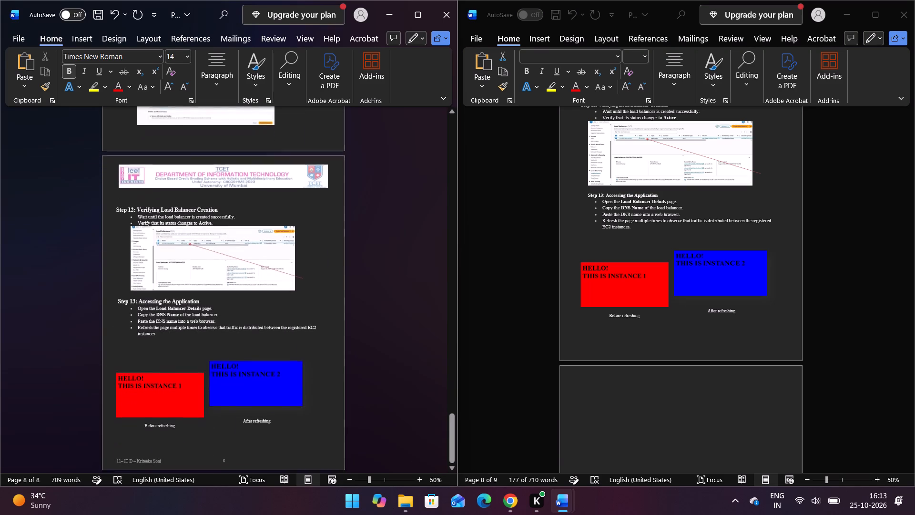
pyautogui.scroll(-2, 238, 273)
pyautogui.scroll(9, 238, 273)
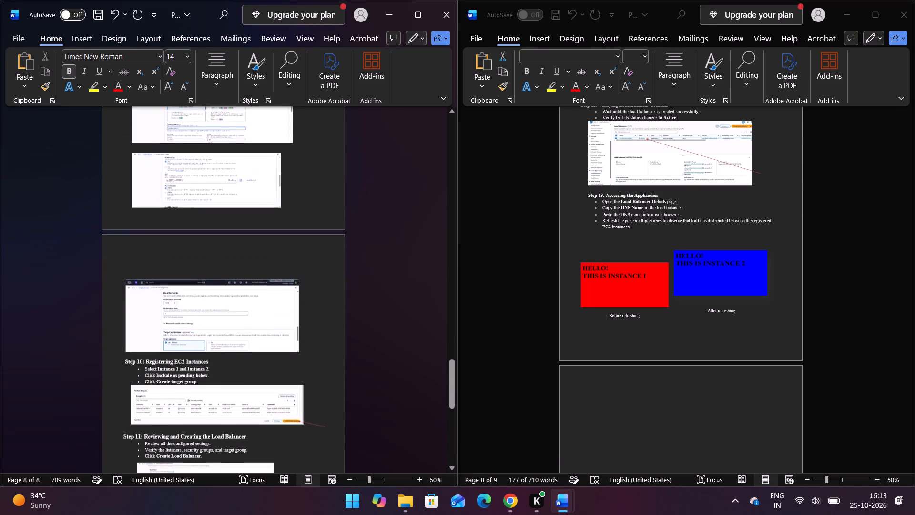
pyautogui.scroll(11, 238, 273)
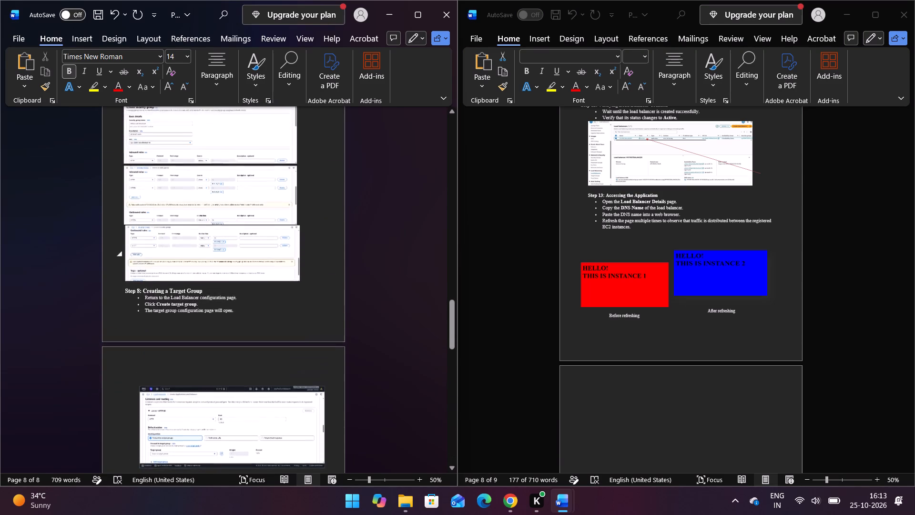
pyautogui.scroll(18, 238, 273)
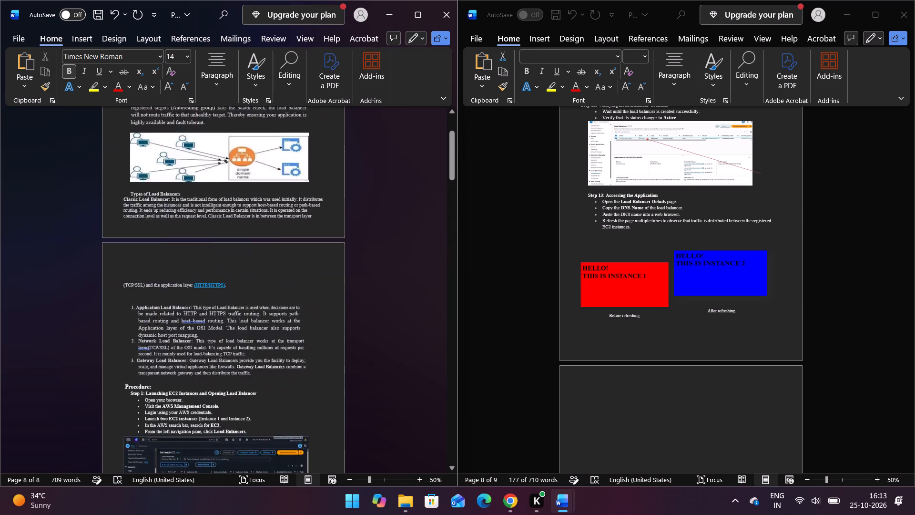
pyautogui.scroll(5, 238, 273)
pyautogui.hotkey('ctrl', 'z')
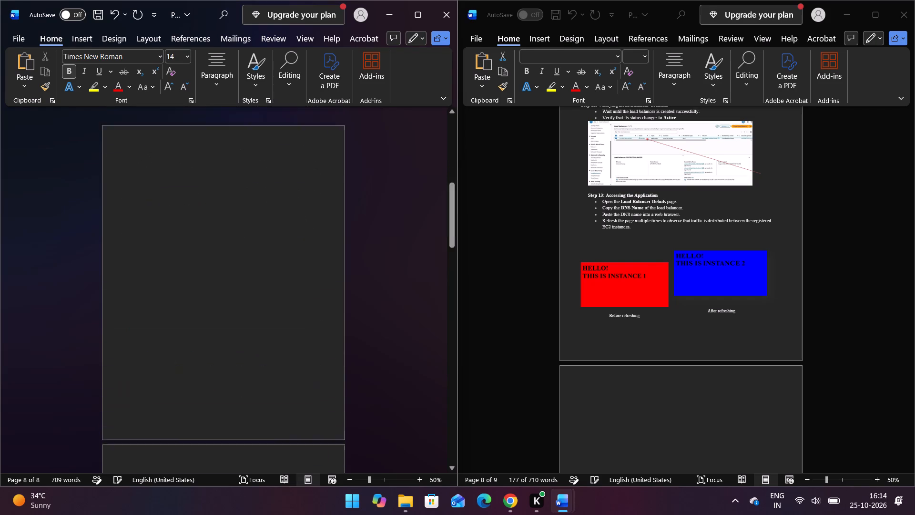
# Copy "Configure the required Inbound Rules" through the Step 8 bullets from PS 2 Exp10_48.docx and paste below "Add a suitable description." in PS10.docx.
pyautogui.scroll(-2, 239, 361)
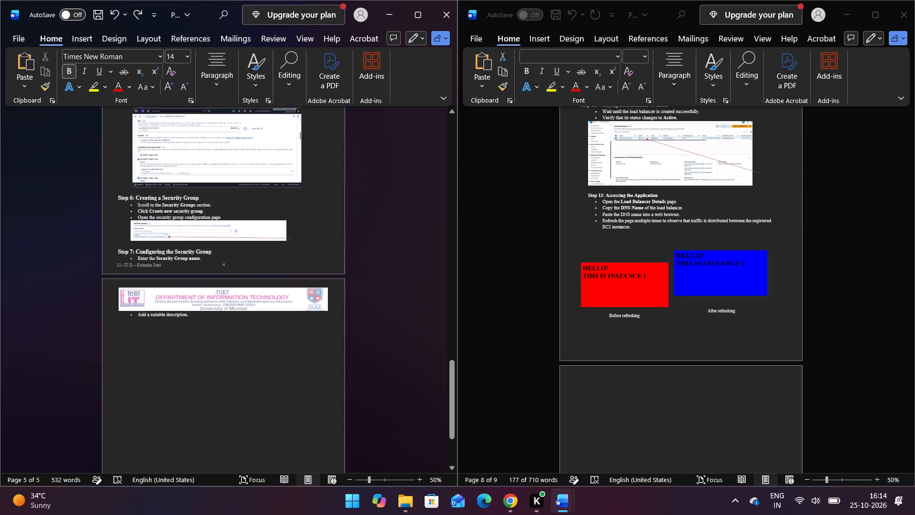
pyautogui.scroll(-3, 239, 361)
pyautogui.scroll(3, 661, 213)
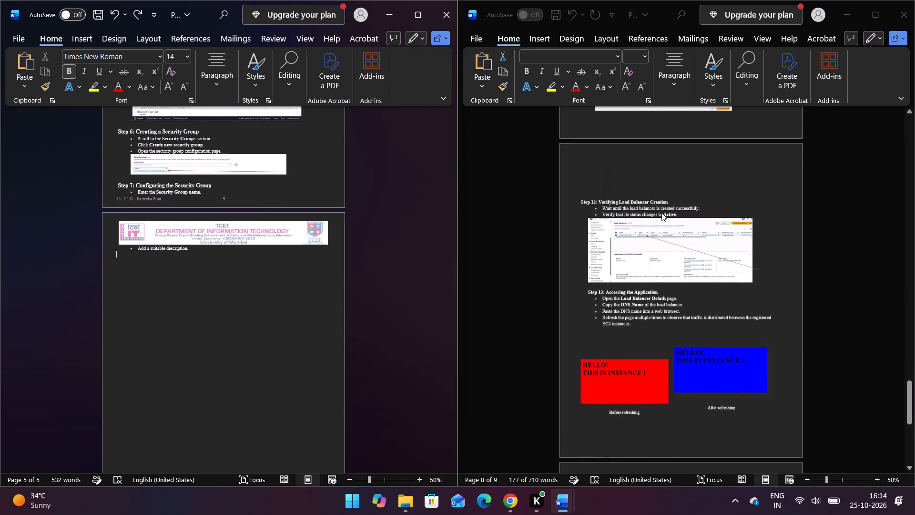
pyautogui.scroll(7, 661, 213)
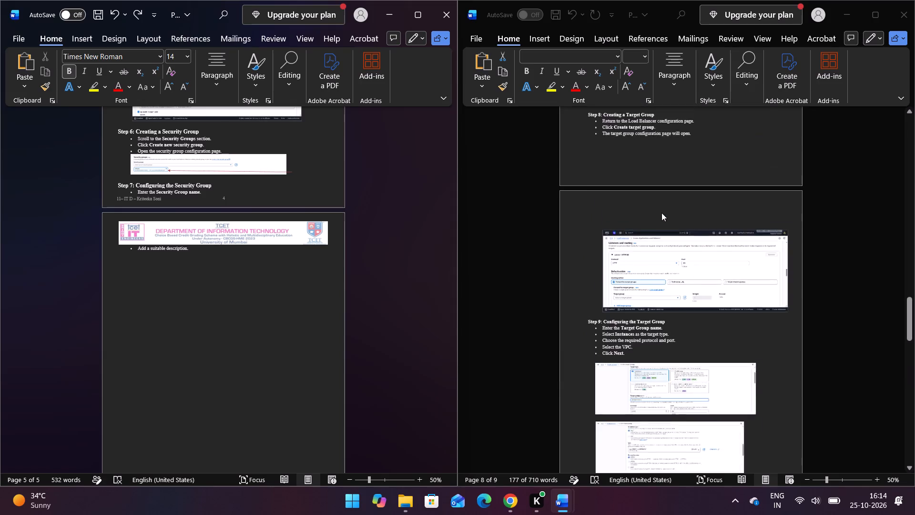
pyautogui.scroll(6, 661, 213)
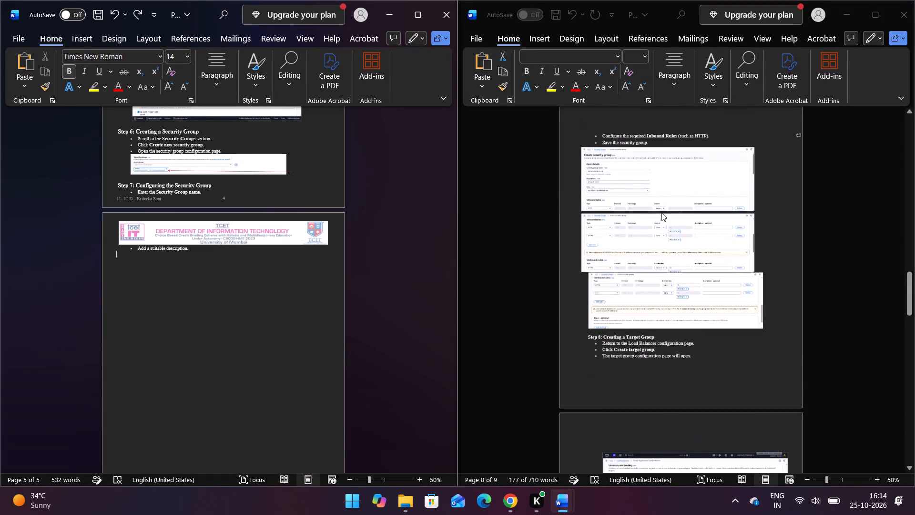
pyautogui.scroll(2, 661, 213)
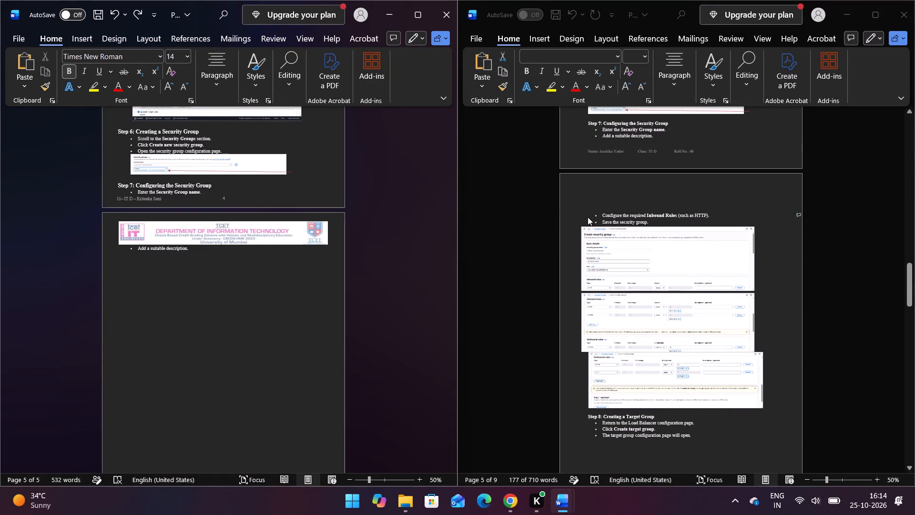
pyautogui.click(595, 213)
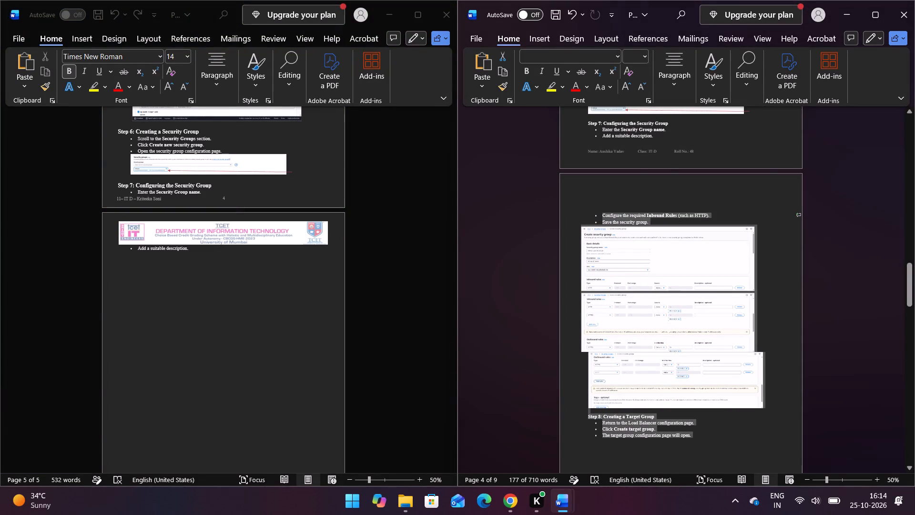
pyautogui.scroll(-2, 665, 344)
pyautogui.click(665, 344)
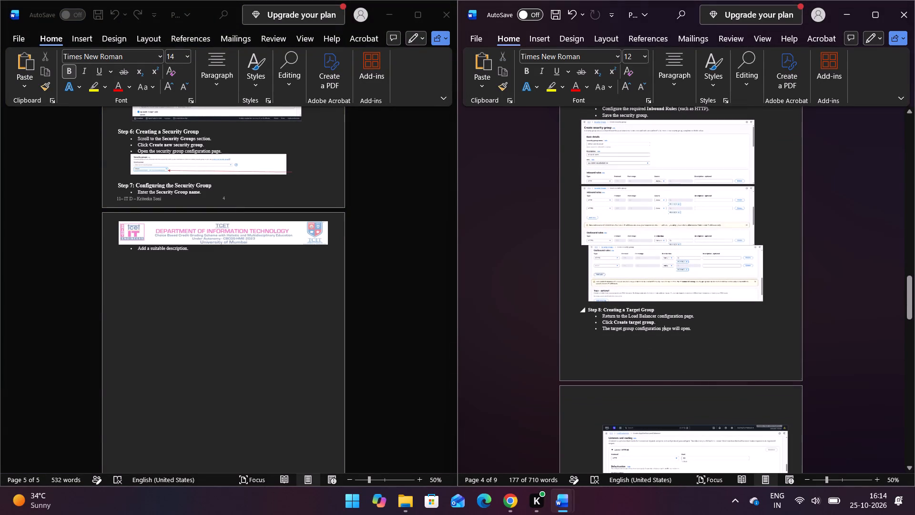
pyautogui.scroll(1, 625, 213)
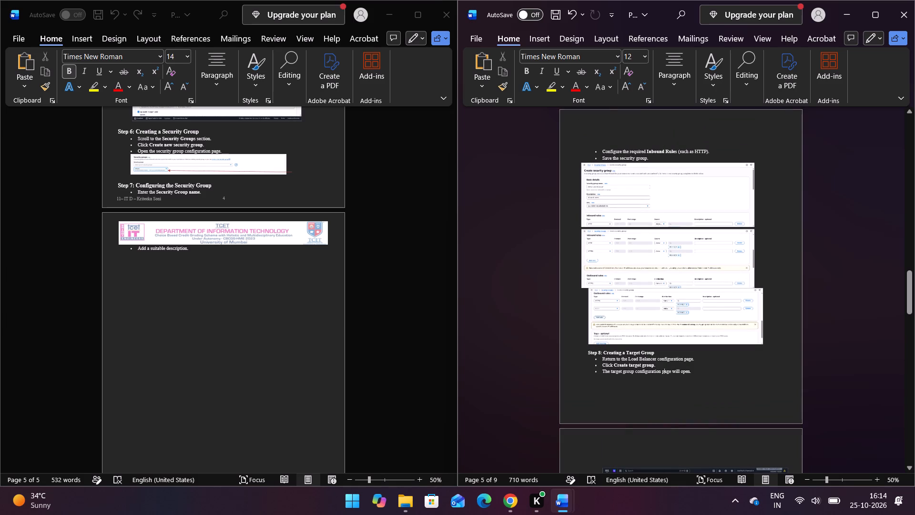
pyautogui.moveTo(592, 153); pyautogui.dragTo(696, 380)
pyautogui.hotkey('ctrl', 'c')
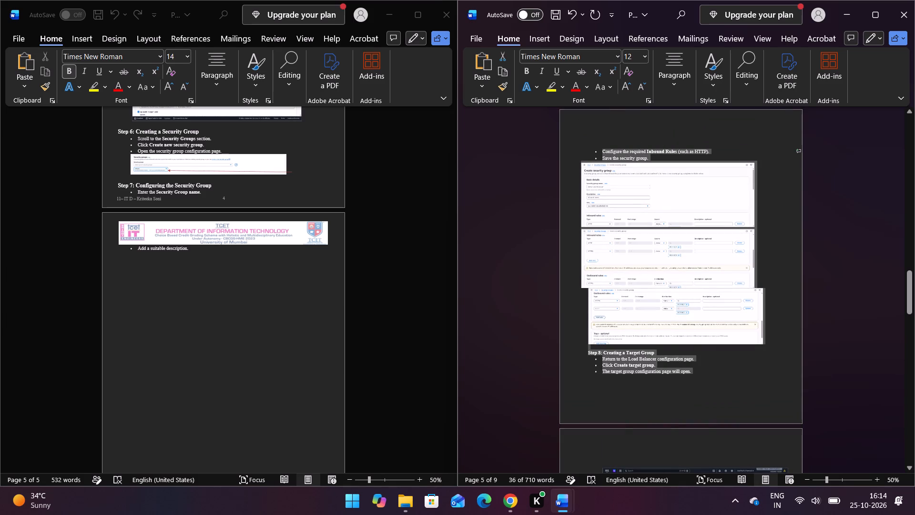
pyautogui.click(199, 250)
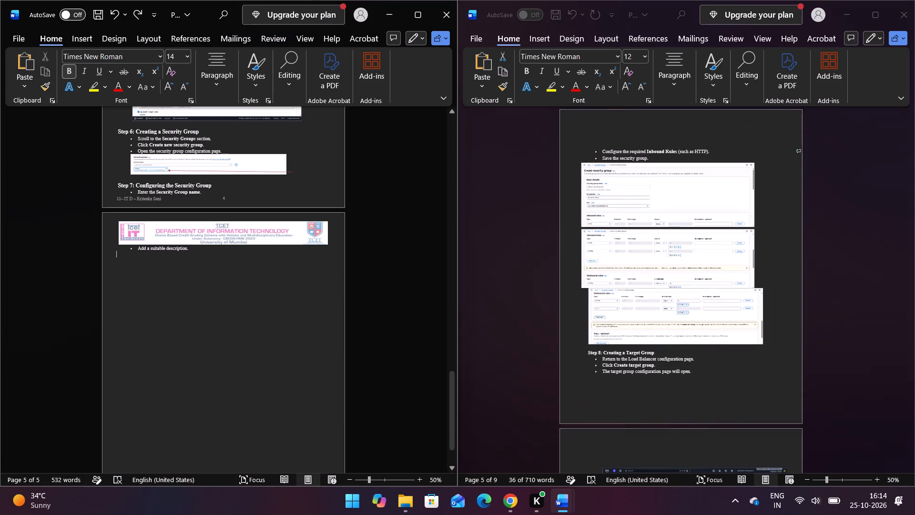
pyautogui.hotkey('ctrl', 'v')
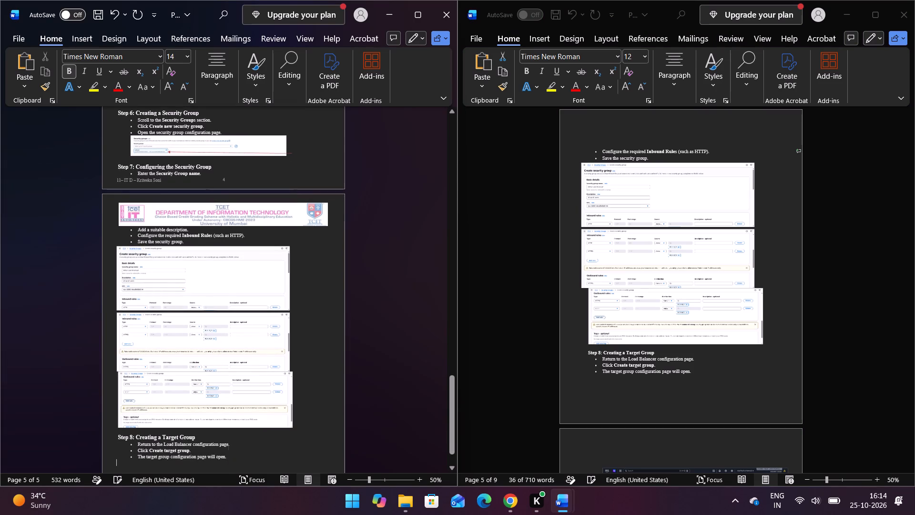
pyautogui.scroll(-4, 213, 318)
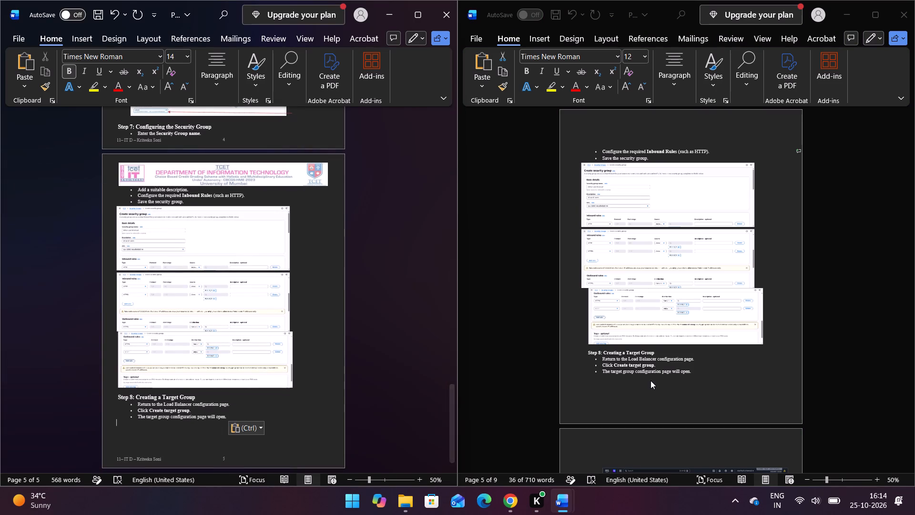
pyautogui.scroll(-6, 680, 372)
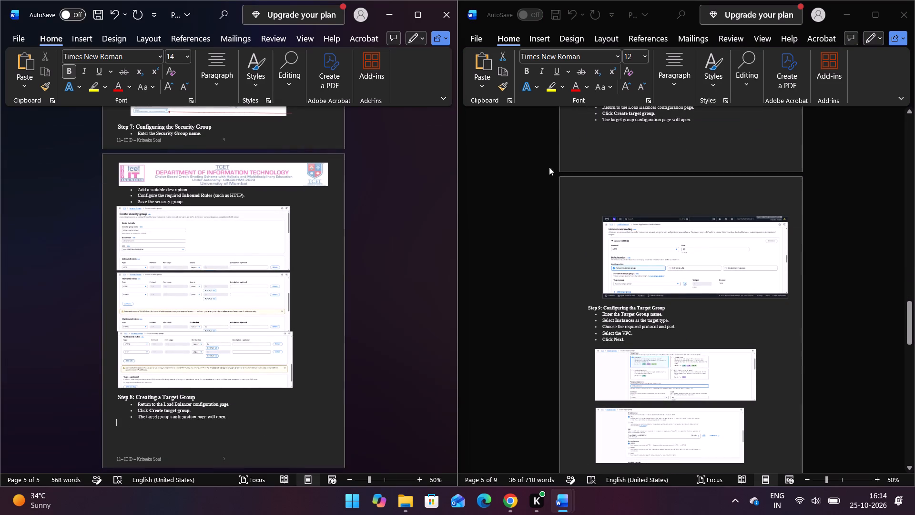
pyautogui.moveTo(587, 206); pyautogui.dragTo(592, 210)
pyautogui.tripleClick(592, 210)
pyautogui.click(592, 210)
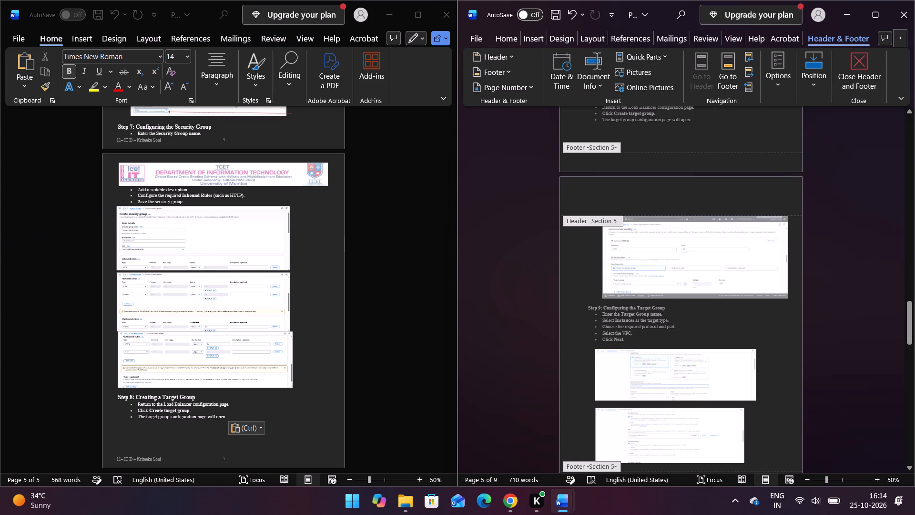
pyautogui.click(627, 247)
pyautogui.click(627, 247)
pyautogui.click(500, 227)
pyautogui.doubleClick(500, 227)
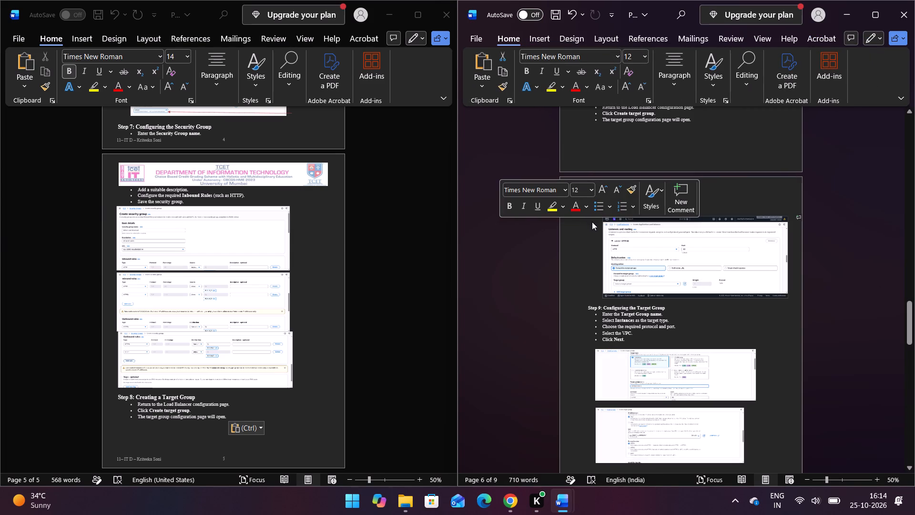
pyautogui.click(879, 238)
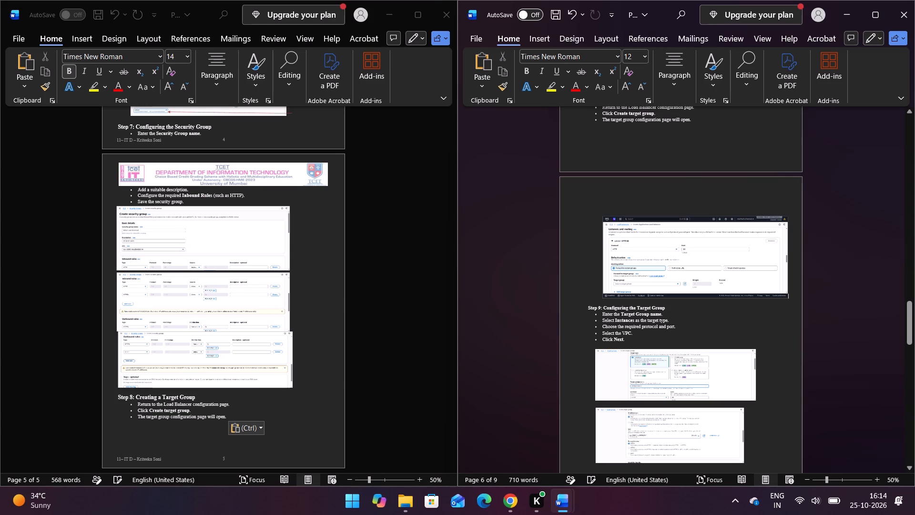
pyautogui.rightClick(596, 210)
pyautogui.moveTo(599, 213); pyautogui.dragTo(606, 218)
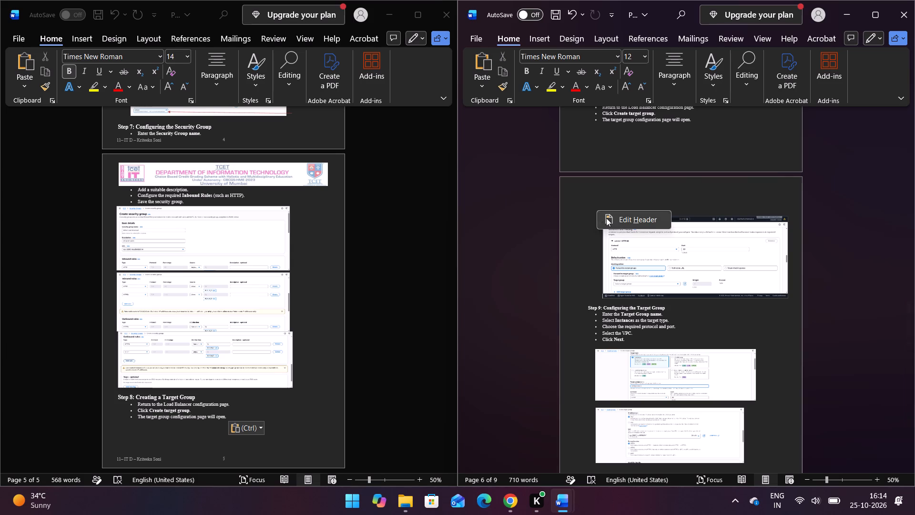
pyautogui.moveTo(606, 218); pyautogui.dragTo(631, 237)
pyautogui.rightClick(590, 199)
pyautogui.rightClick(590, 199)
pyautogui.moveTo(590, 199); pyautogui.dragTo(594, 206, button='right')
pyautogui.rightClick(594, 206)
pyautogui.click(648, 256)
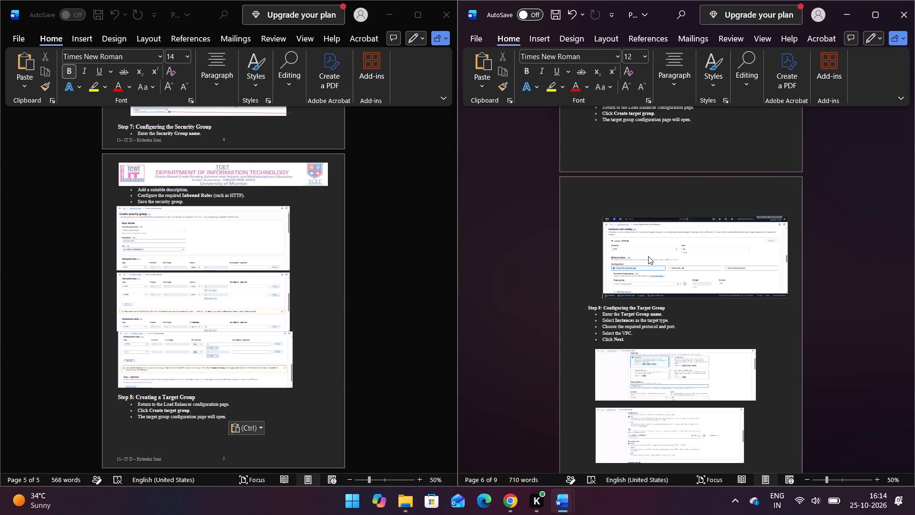
# Copy the listeners and routing screenshot above Step 9 in PS 2 Exp10_48.docx and paste it below the Step 8 bullets in PS10.docx.
pyautogui.click(648, 256)
pyautogui.tripleClick(648, 256)
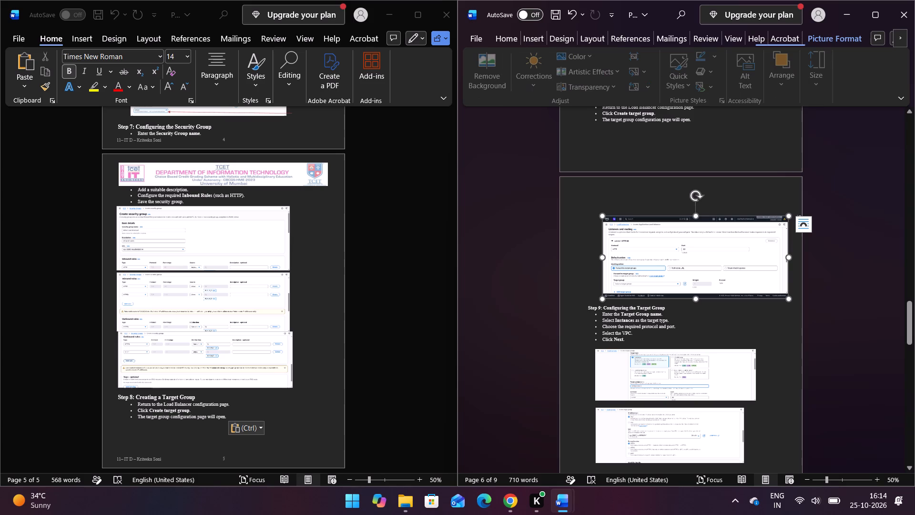
pyautogui.moveTo(588, 307); pyautogui.dragTo(637, 334)
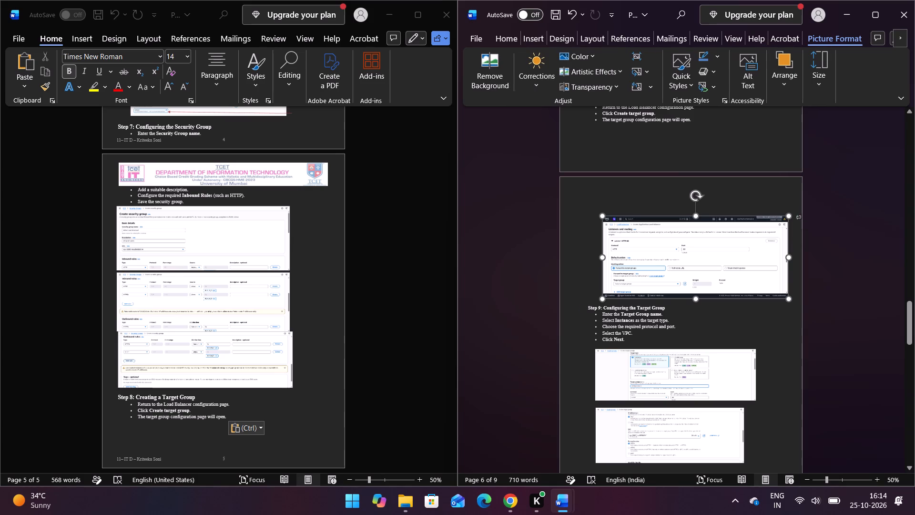
pyautogui.moveTo(637, 334); pyautogui.dragTo(681, 391)
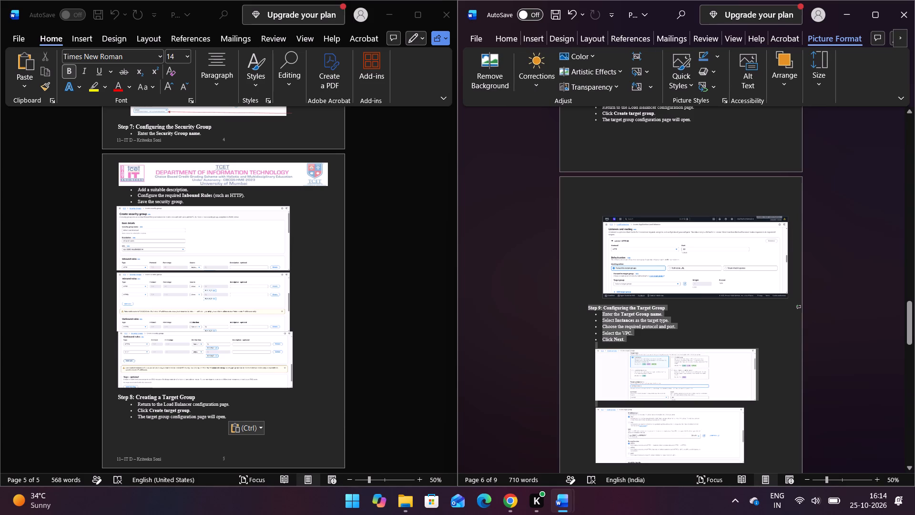
pyautogui.moveTo(681, 391); pyautogui.dragTo(620, 314)
pyautogui.click(620, 314)
pyautogui.click(655, 275)
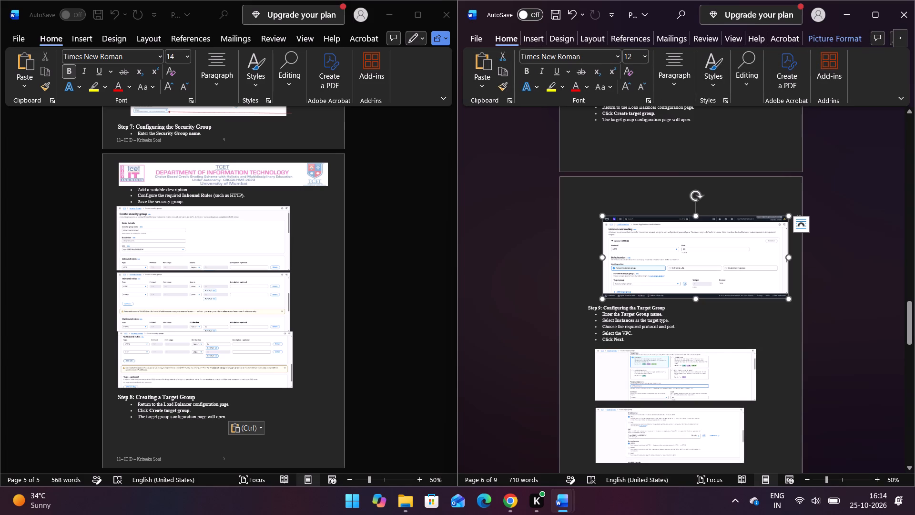
pyautogui.hotkey('ctrl', 'c')
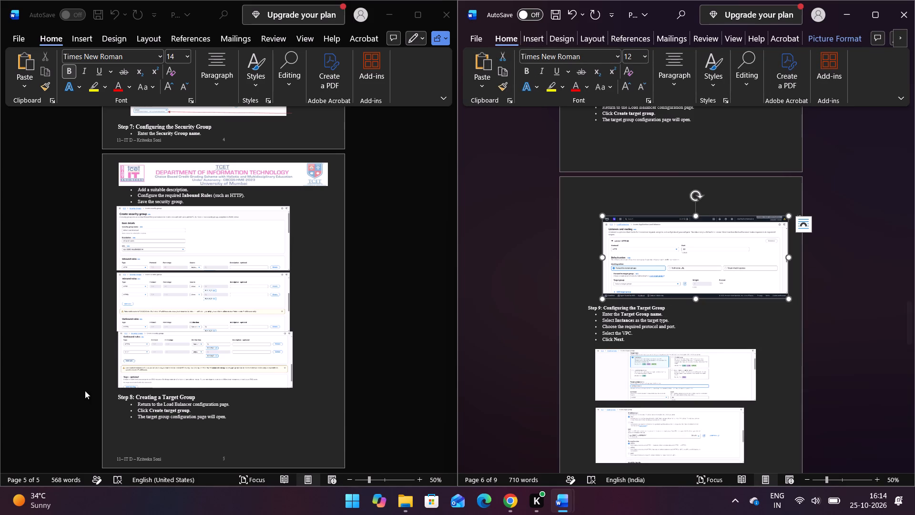
pyautogui.click(132, 430)
pyautogui.hotkey('ctrl', 'v')
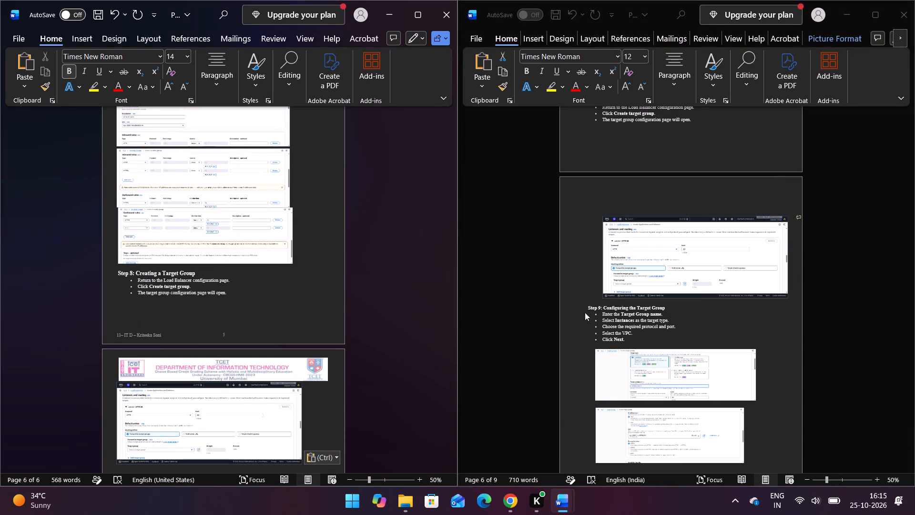
# Copy "Step 9: Configuring the Target Group" with its bullets and two screenshots, and paste it below the listeners and routing screenshot in PS10.docx.
pyautogui.click(588, 305)
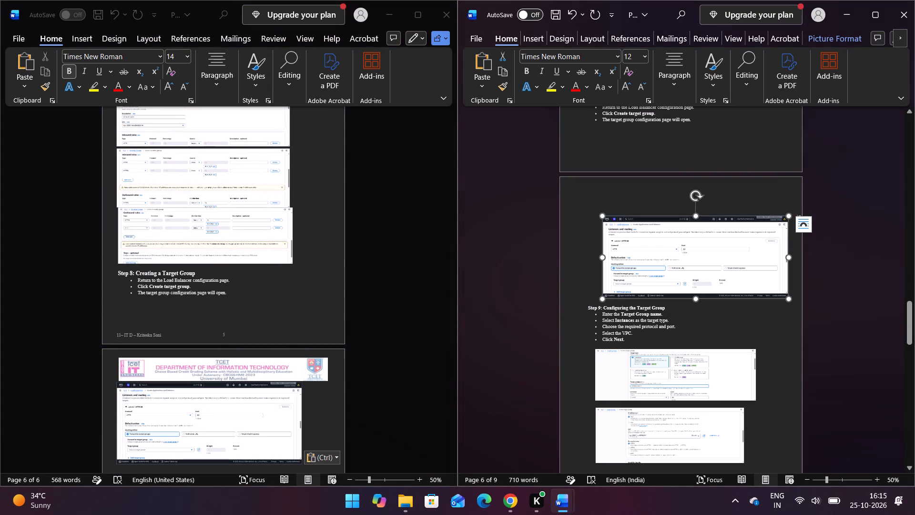
pyautogui.moveTo(588, 305); pyautogui.dragTo(712, 193)
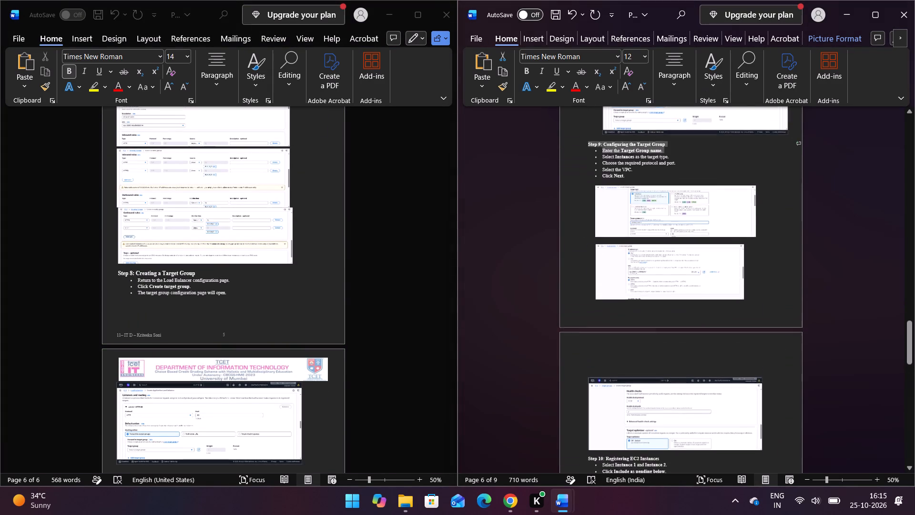
pyautogui.moveTo(712, 193); pyautogui.dragTo(747, 299)
pyautogui.hotkey('ctrl', 'c')
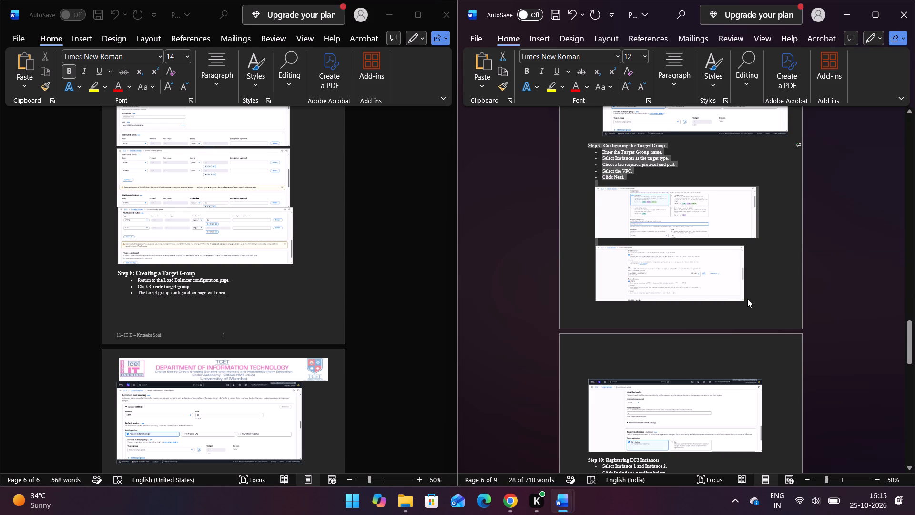
pyautogui.scroll(-3, 269, 408)
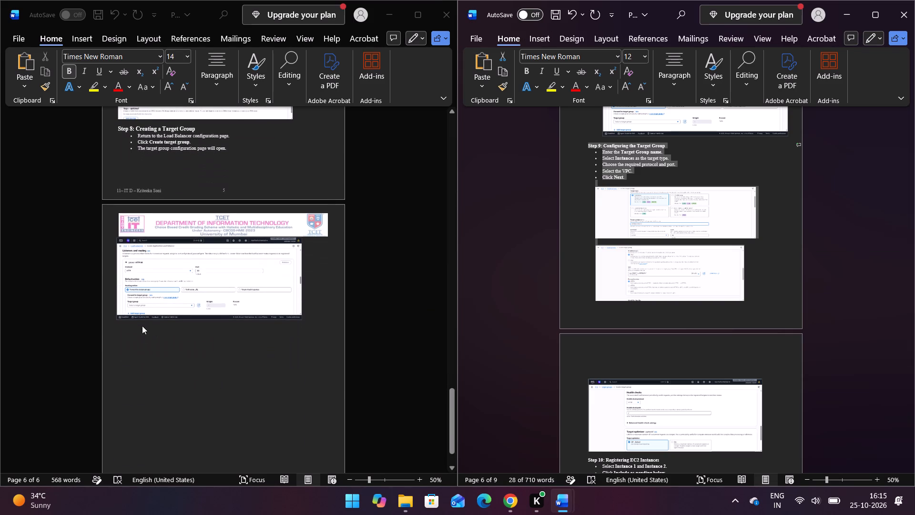
pyautogui.doubleClick(142, 333)
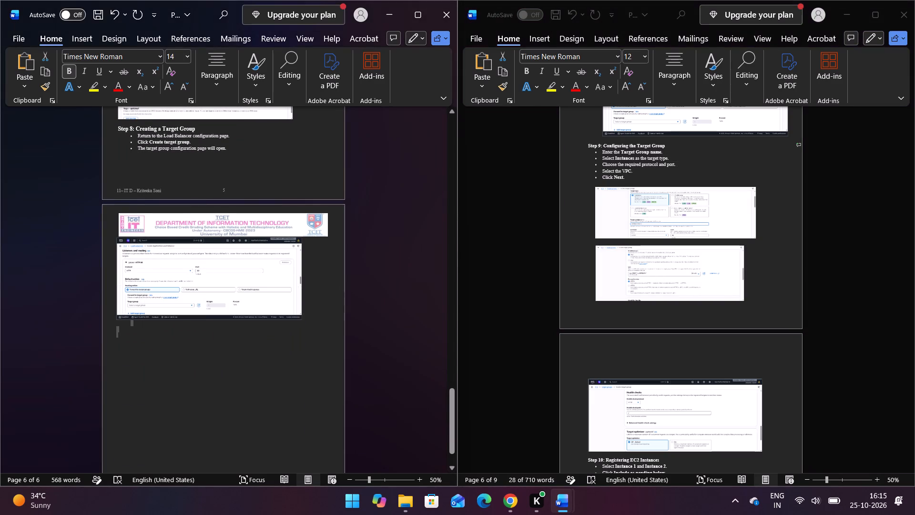
pyautogui.hotkey('ctrl', 'v')
pyautogui.scroll(-1, 149, 326)
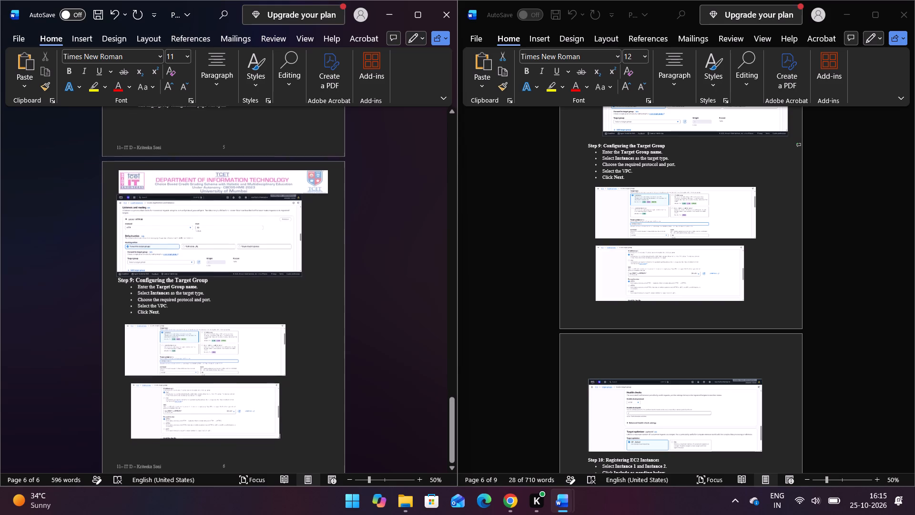
pyautogui.scroll(-2, 149, 326)
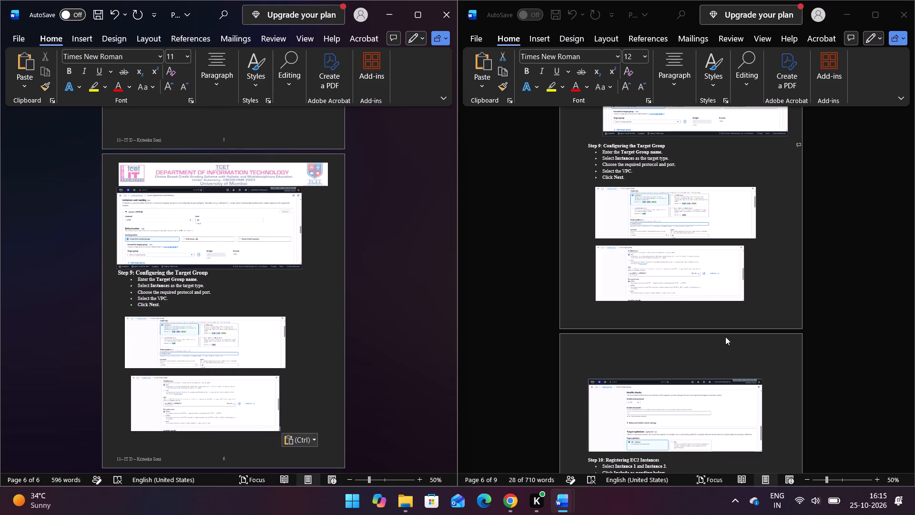
# Copy the health checks screenshot above Step 10 in PS 2 Exp10_48.docx and paste it below the Step 9 screenshots in PS10.docx.
pyautogui.scroll(-7, 729, 340)
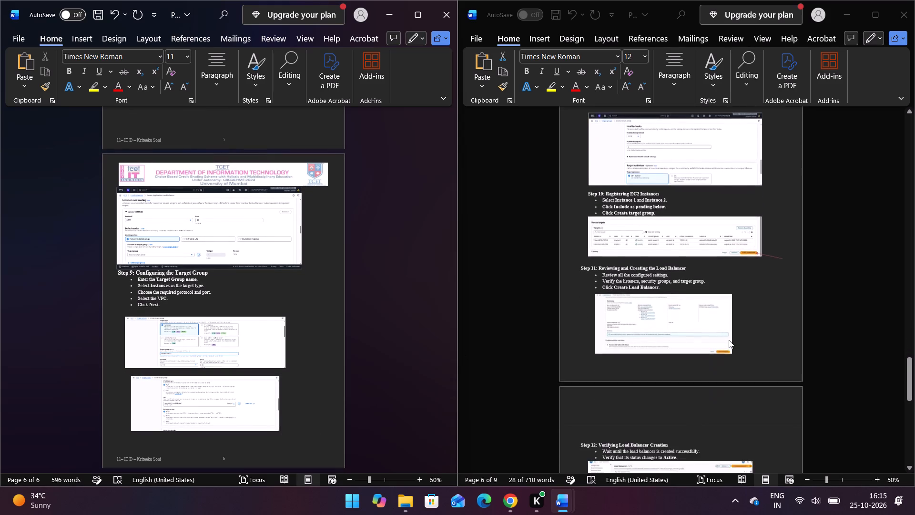
pyautogui.scroll(-3, 729, 340)
pyautogui.scroll(2, 729, 340)
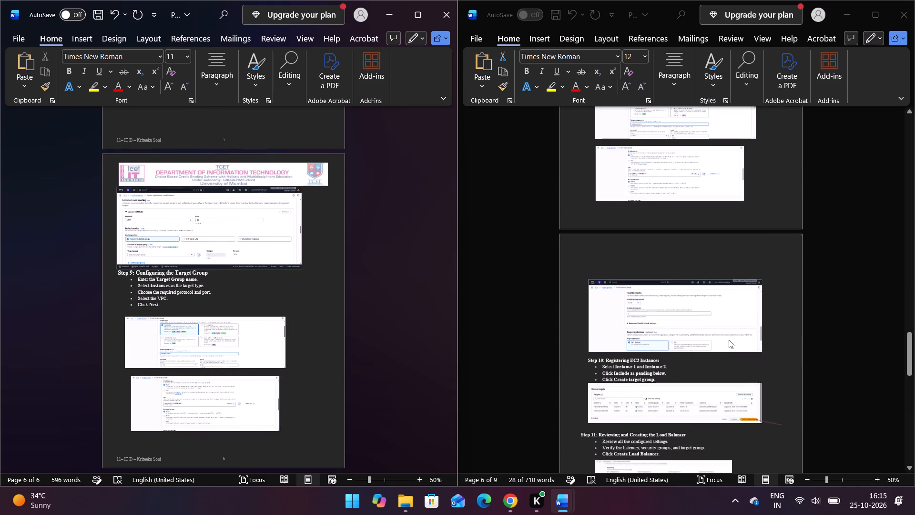
pyautogui.scroll(1, 729, 340)
pyautogui.click(660, 333)
pyautogui.click(660, 333)
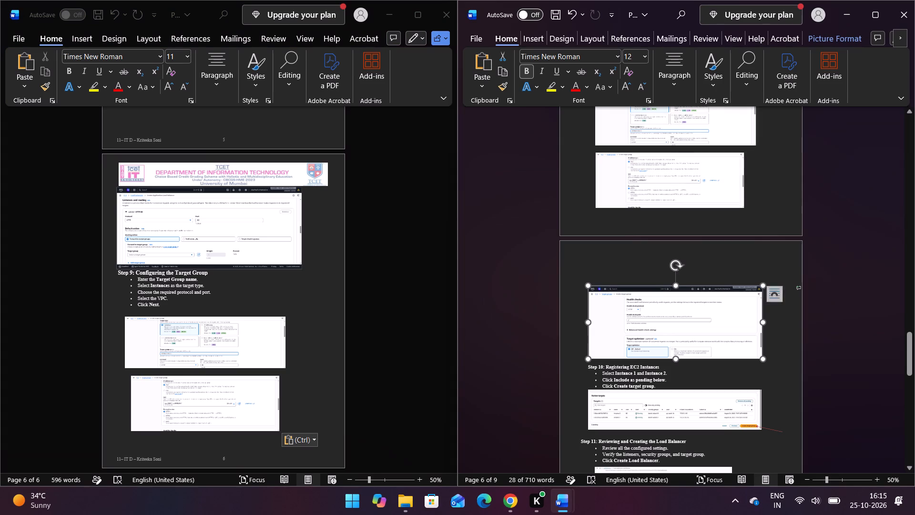
pyautogui.hotkey('ctrl', 'c')
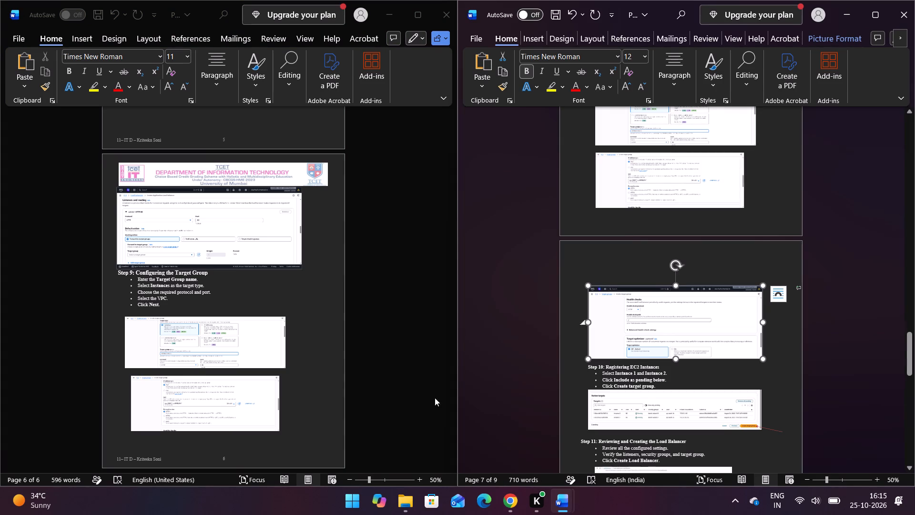
pyautogui.doubleClick(197, 443)
pyautogui.click(197, 443)
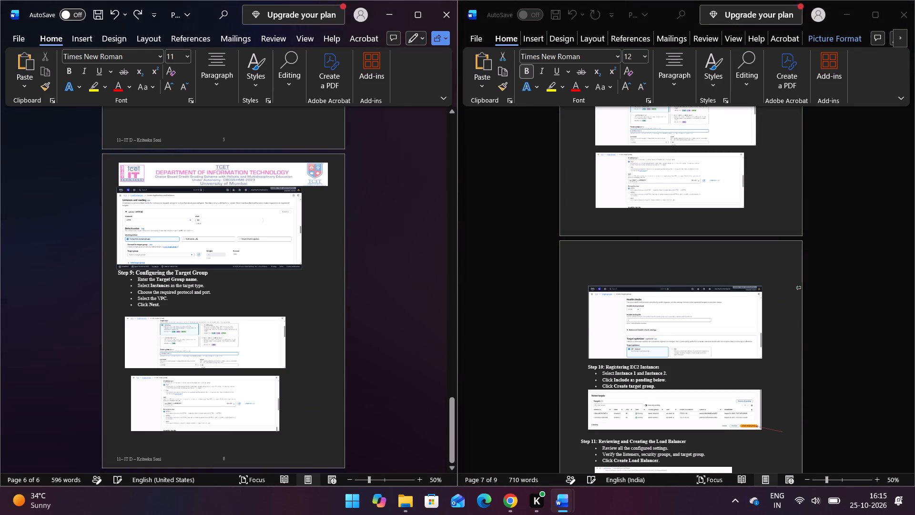
pyautogui.press('Return')
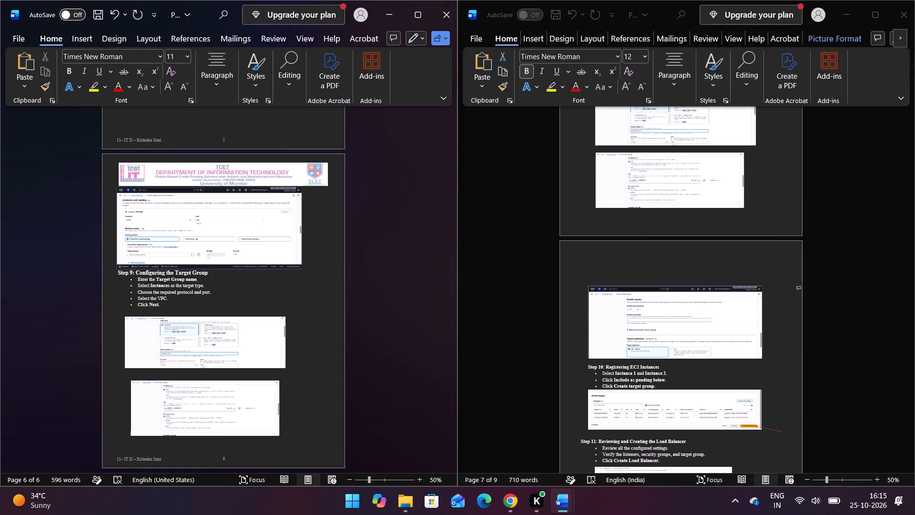
pyautogui.click(197, 443)
pyautogui.click(188, 448)
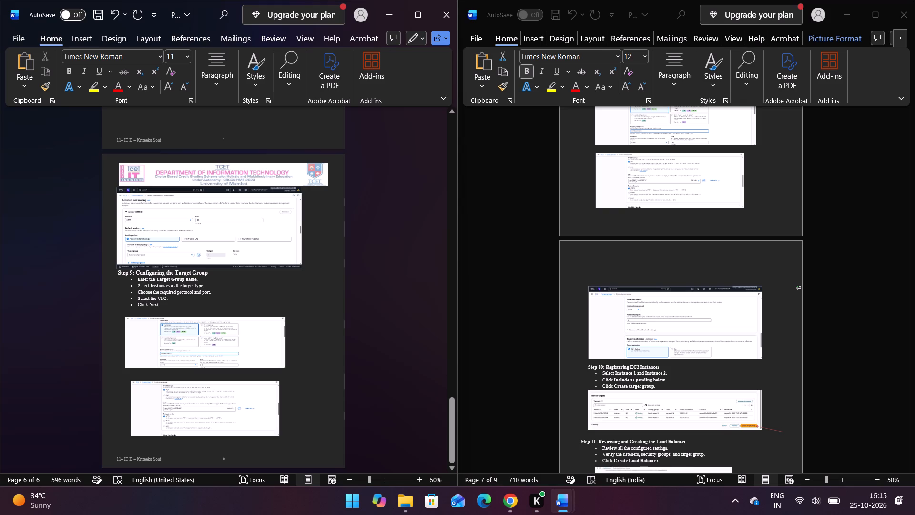
pyautogui.doubleClick(188, 448)
pyautogui.press('BackSpace')
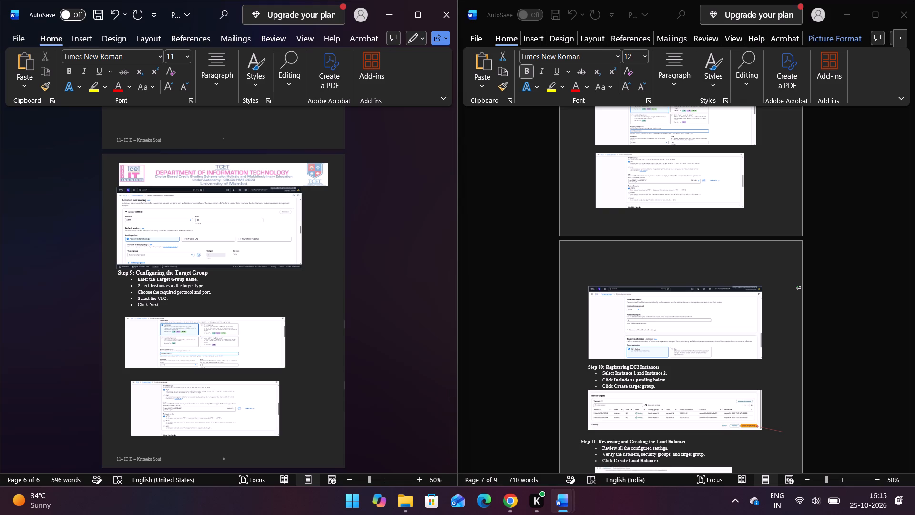
pyautogui.hotkey('ctrl', 'v')
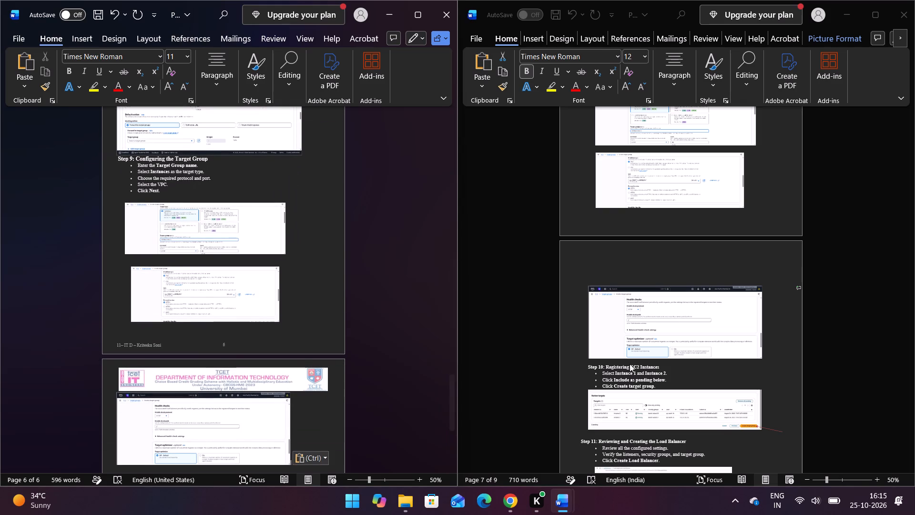
# Copy Step 10 and Step 11 with their bullets and screenshots from PS 2 Exp10_48.docx and paste below the health checks screenshot in PS10.docx.
pyautogui.click(584, 364)
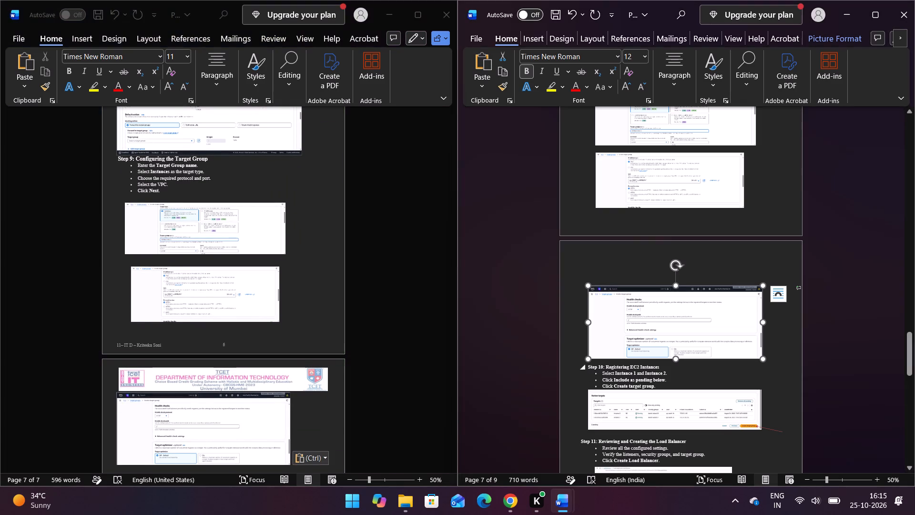
pyautogui.click(588, 366)
pyautogui.moveTo(588, 366); pyautogui.dragTo(598, 368)
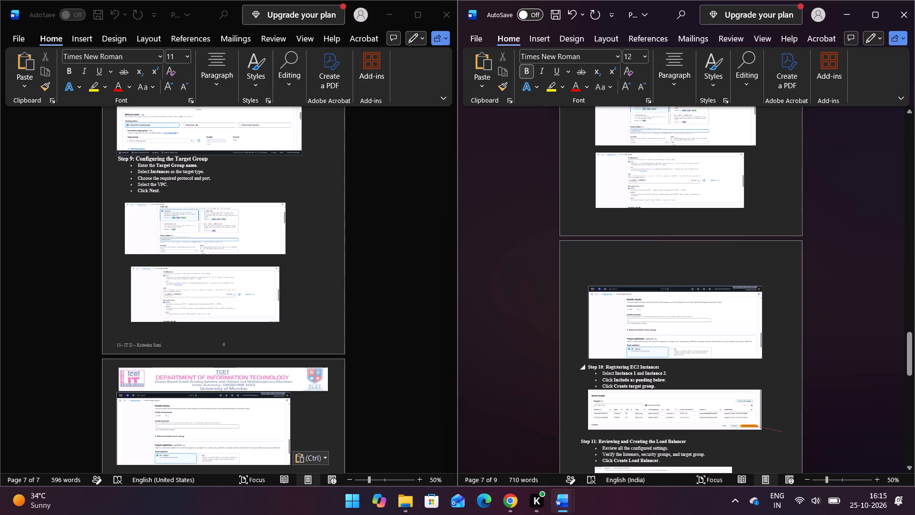
pyautogui.moveTo(598, 368); pyautogui.dragTo(751, 404)
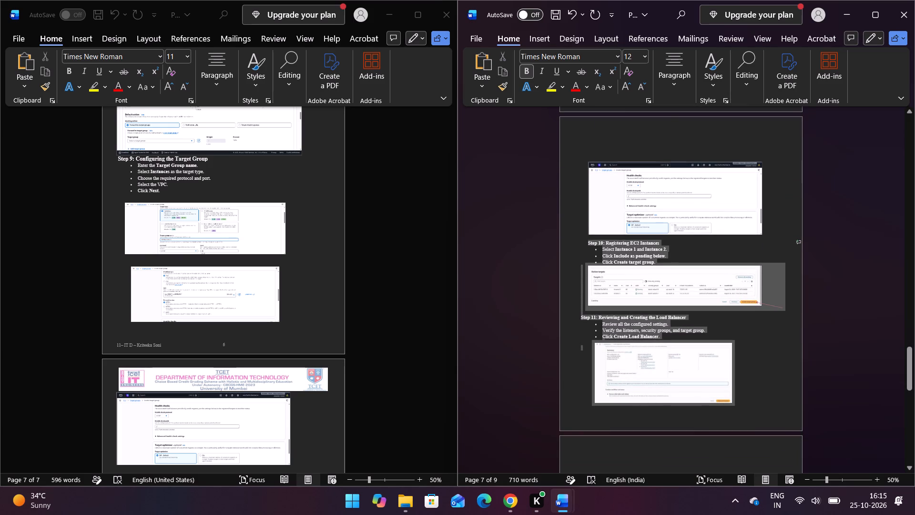
pyautogui.moveTo(751, 404); pyautogui.dragTo(750, 402)
pyautogui.hotkey('ctrl', 'c')
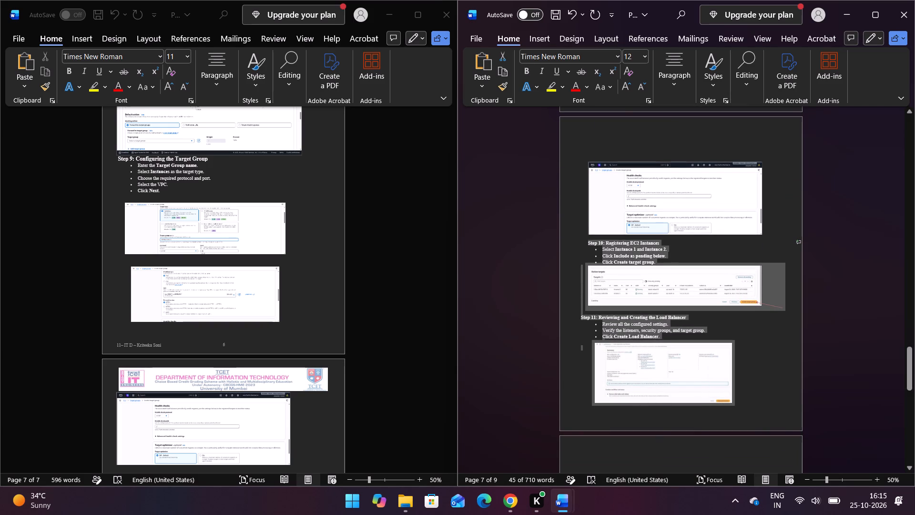
pyautogui.scroll(-2, 296, 419)
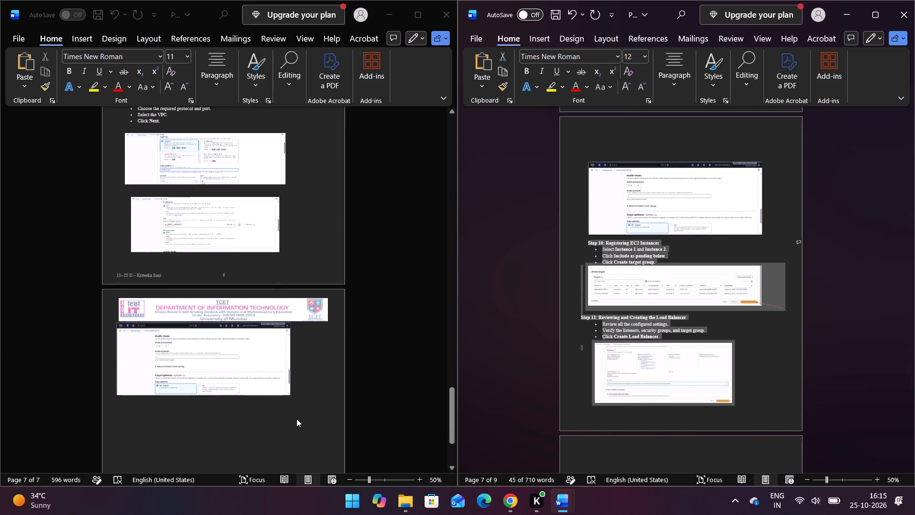
pyautogui.scroll(-1, 296, 419)
pyautogui.doubleClick(124, 383)
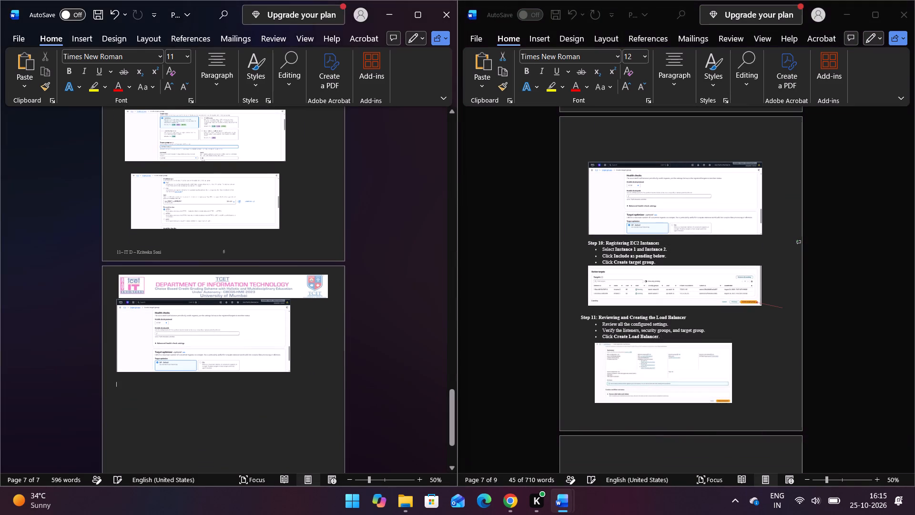
pyautogui.hotkey('ctrl', 'v')
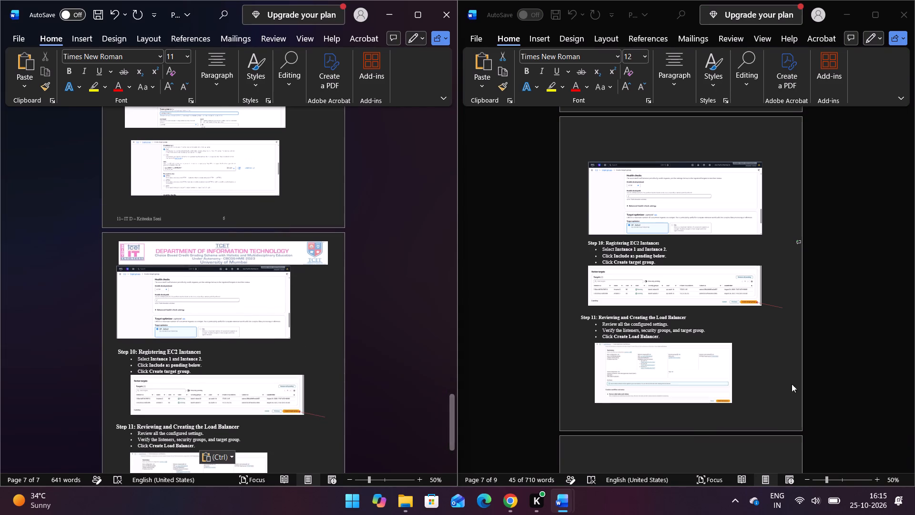
# Copy Step 12 and Step 13 through the before and after refreshing images, and paste them below the Step 11 screenshot in PS10.docx.
pyautogui.scroll(-7, 670, 376)
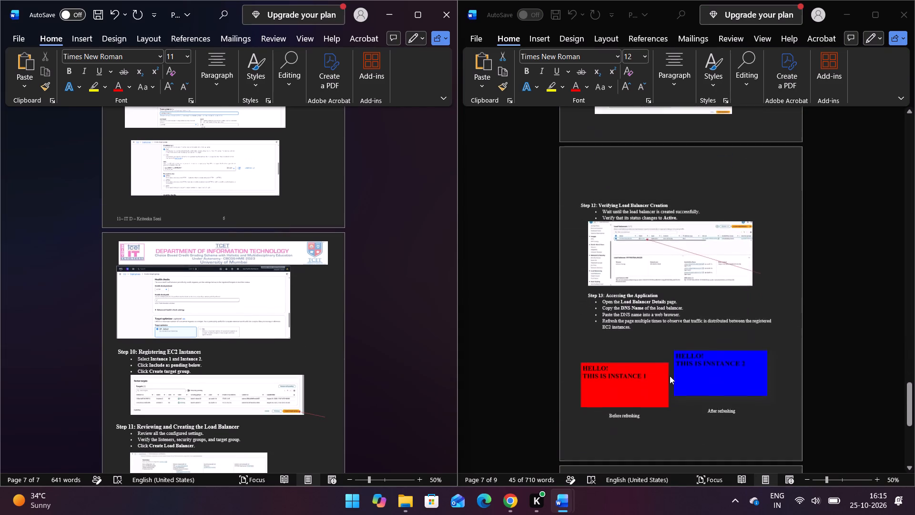
pyautogui.scroll(-1, 670, 376)
pyautogui.click(577, 174)
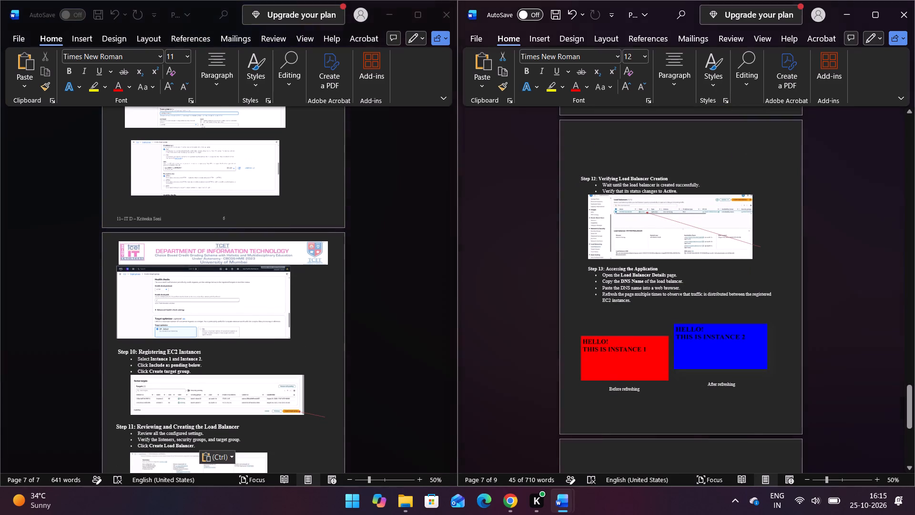
pyautogui.click(582, 175)
pyautogui.moveTo(582, 175); pyautogui.dragTo(754, 392)
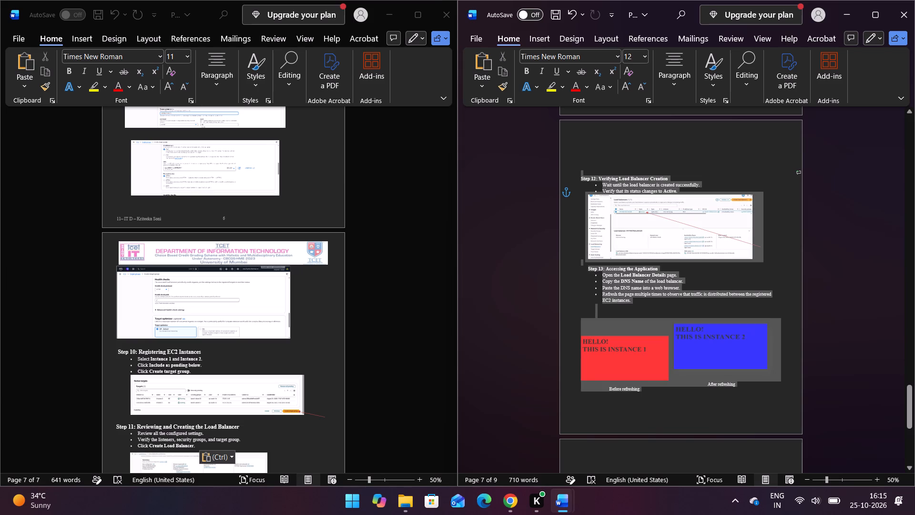
pyautogui.moveTo(754, 392); pyautogui.dragTo(753, 394)
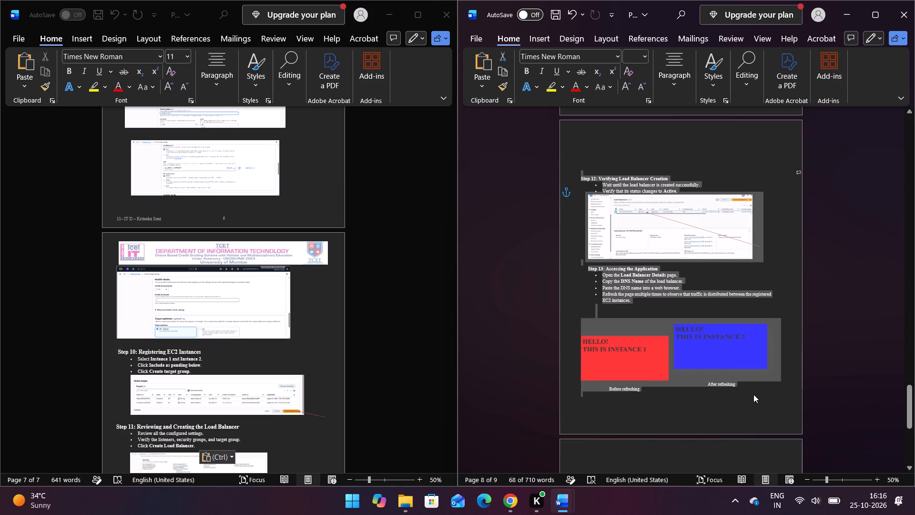
pyautogui.hotkey('ctrl', 'c')
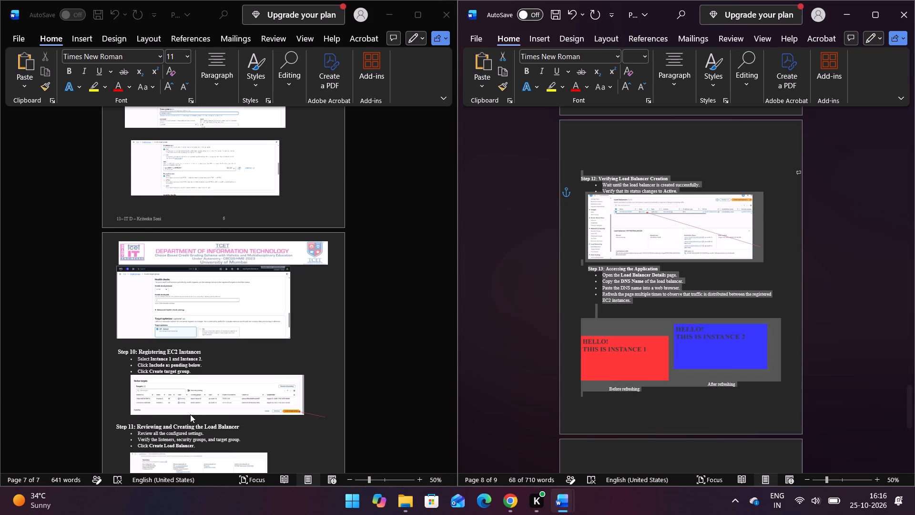
pyautogui.scroll(-8, 190, 414)
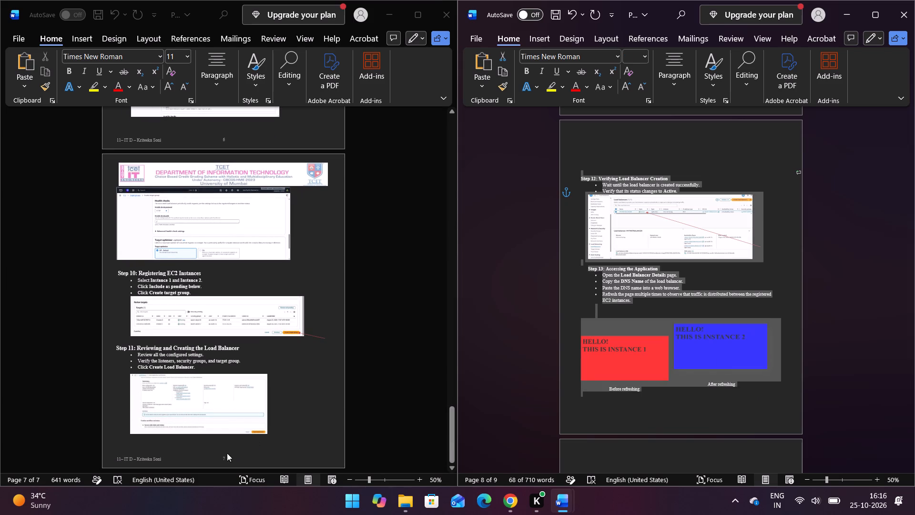
pyautogui.doubleClick(211, 437)
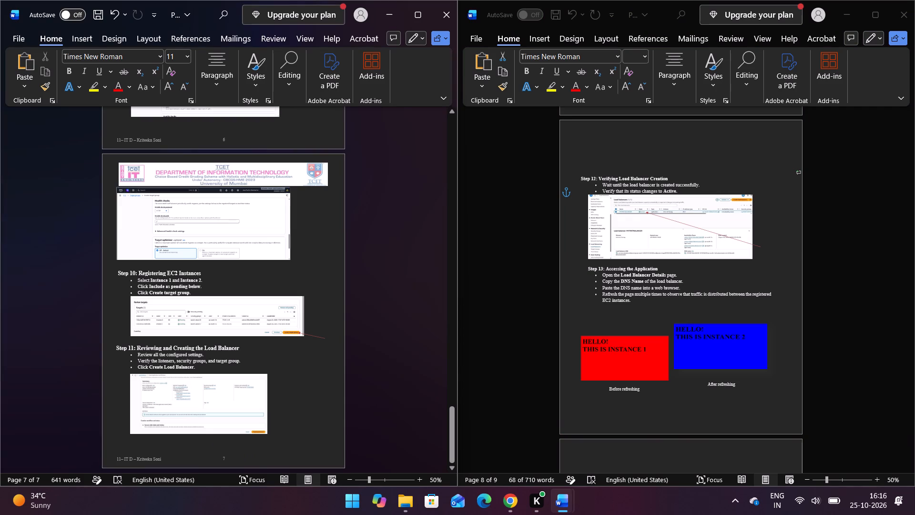
pyautogui.hotkey('ctrl', 'v')
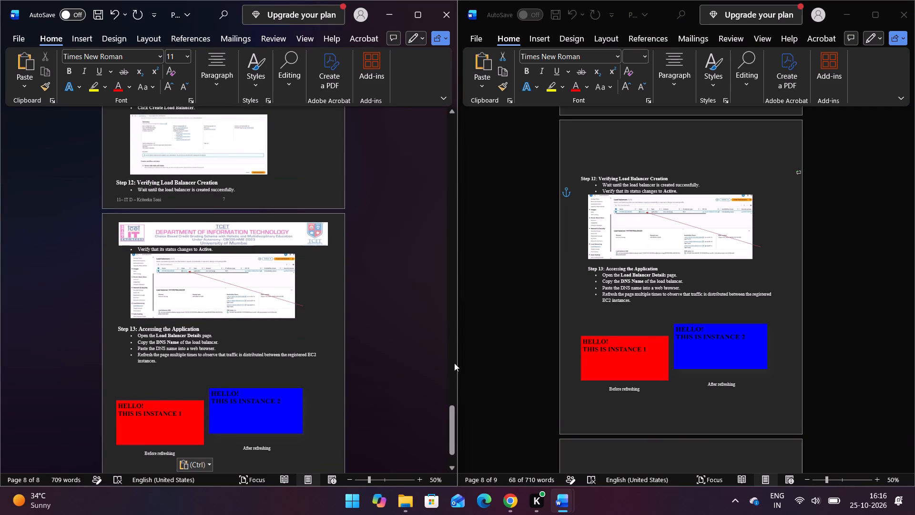
# Return PS 2 Exp10_48.docx to its first page, minimize its window and maximize PS10.docx.
pyautogui.scroll(7, 633, 299)
pyautogui.scroll(15, 633, 299)
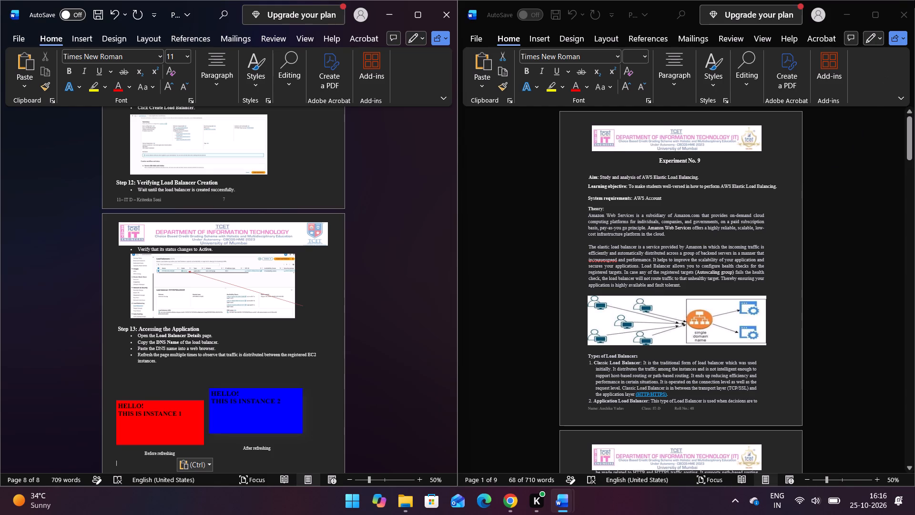
pyautogui.click(853, 7)
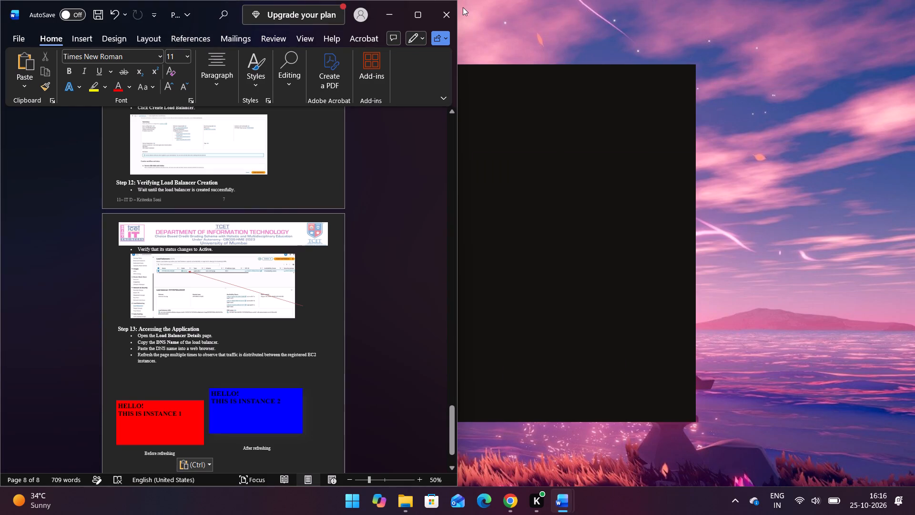
pyautogui.click(415, 19)
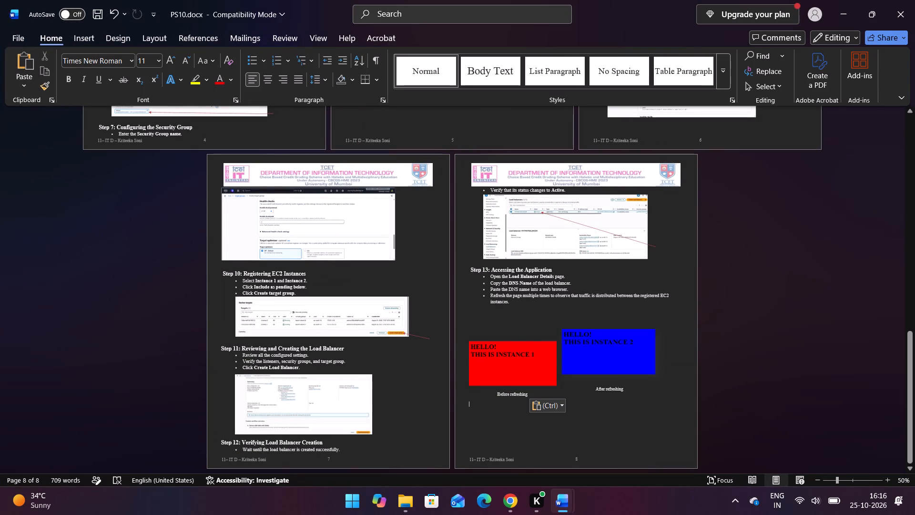
# Review the assembled PS10.docx back to the first page, examining the layout of the pasted content.
pyautogui.keyDown('ctrl'); pyautogui.scroll(5, 346, 290); pyautogui.keyUp('ctrl')
pyautogui.scroll(11, 346, 290)
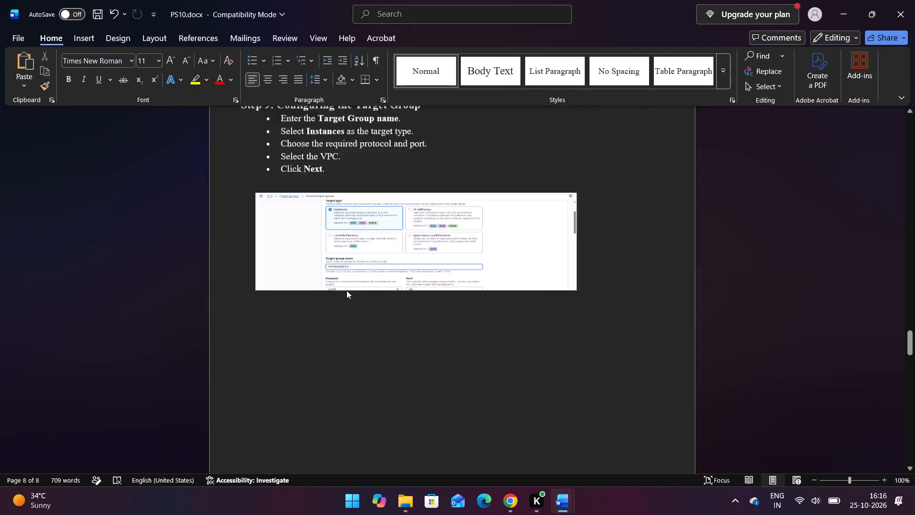
pyautogui.scroll(14, 346, 290)
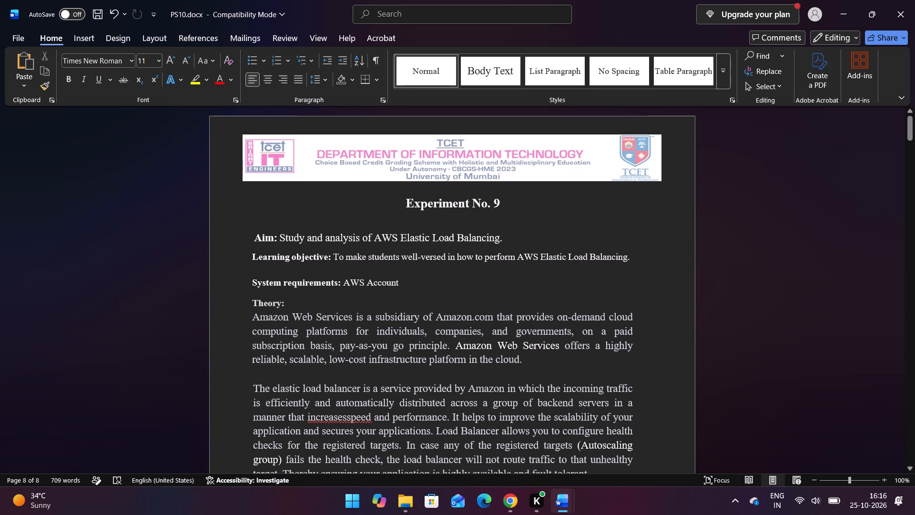
pyautogui.scroll(-3, 470, 296)
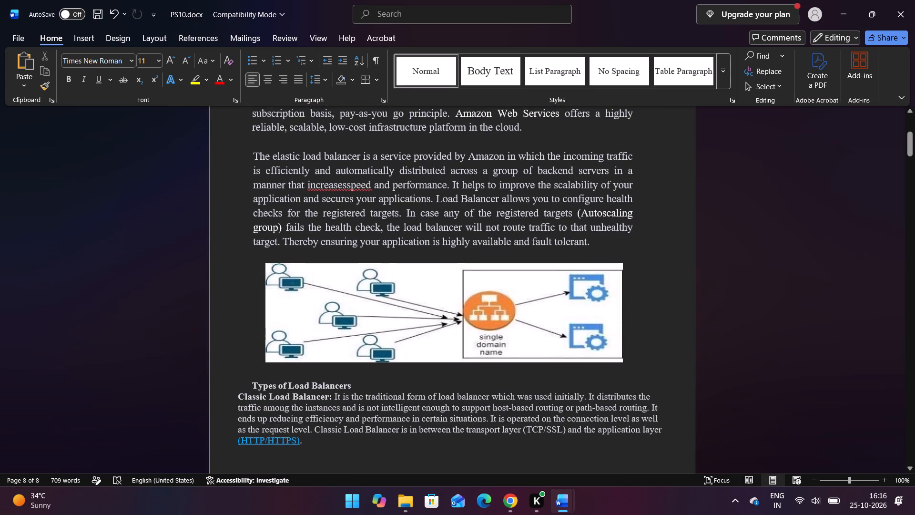
pyautogui.scroll(-4, 470, 296)
pyautogui.scroll(8, 470, 296)
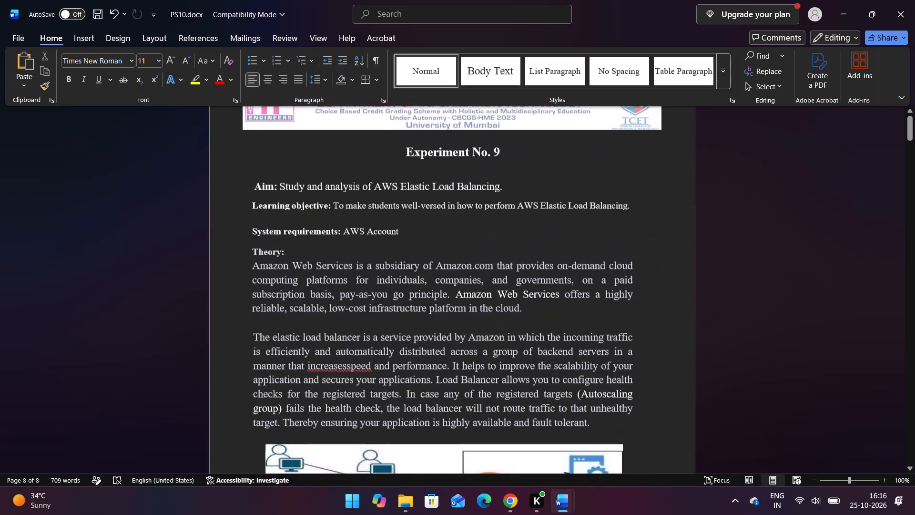
pyautogui.scroll(1, 470, 296)
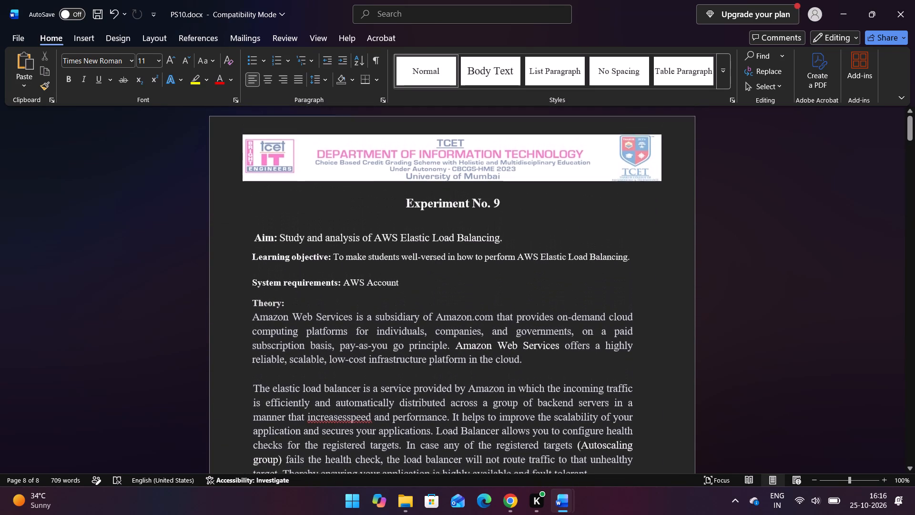
pyautogui.scroll(1, 470, 296)
# Reduce the indent before the "Aim:" line on the first page of PS10.docx.
pyautogui.click(252, 235)
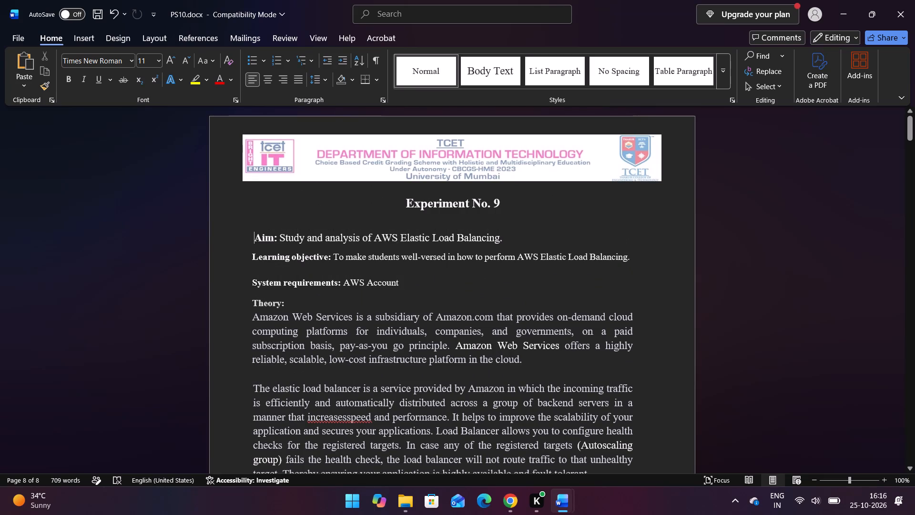
pyautogui.press('BackSpace')
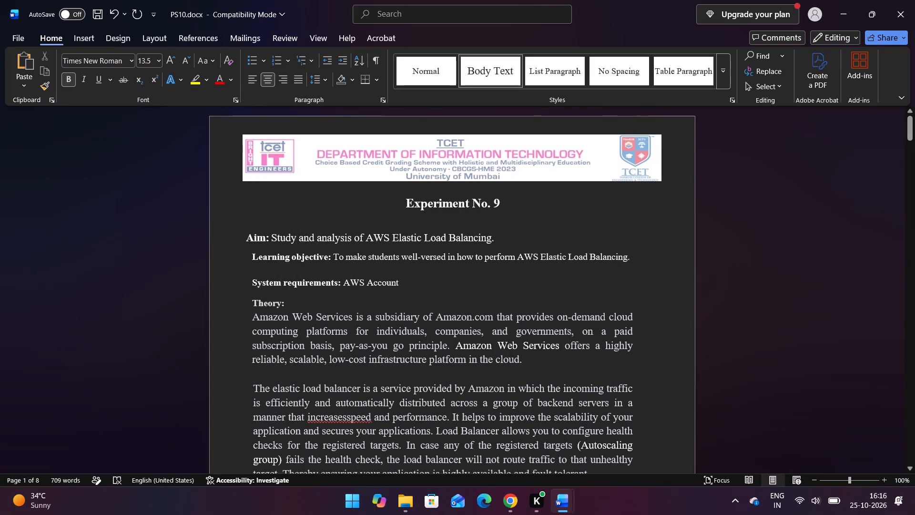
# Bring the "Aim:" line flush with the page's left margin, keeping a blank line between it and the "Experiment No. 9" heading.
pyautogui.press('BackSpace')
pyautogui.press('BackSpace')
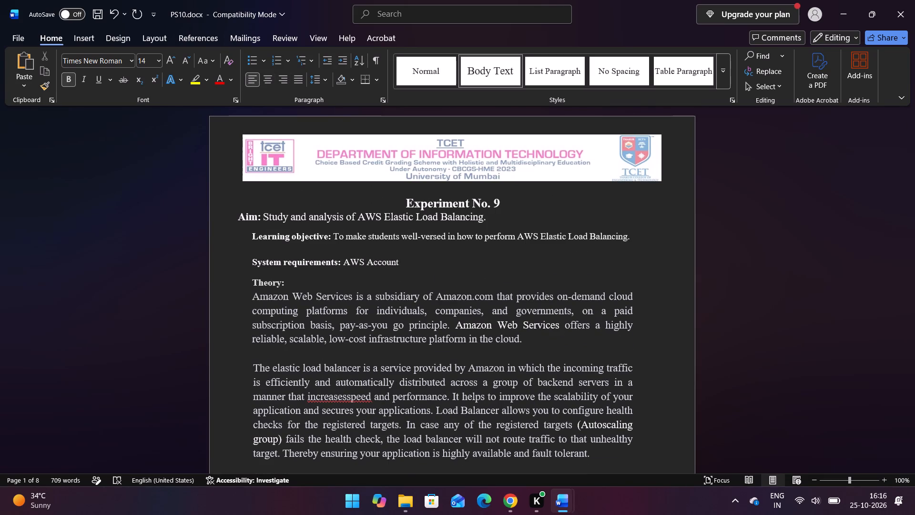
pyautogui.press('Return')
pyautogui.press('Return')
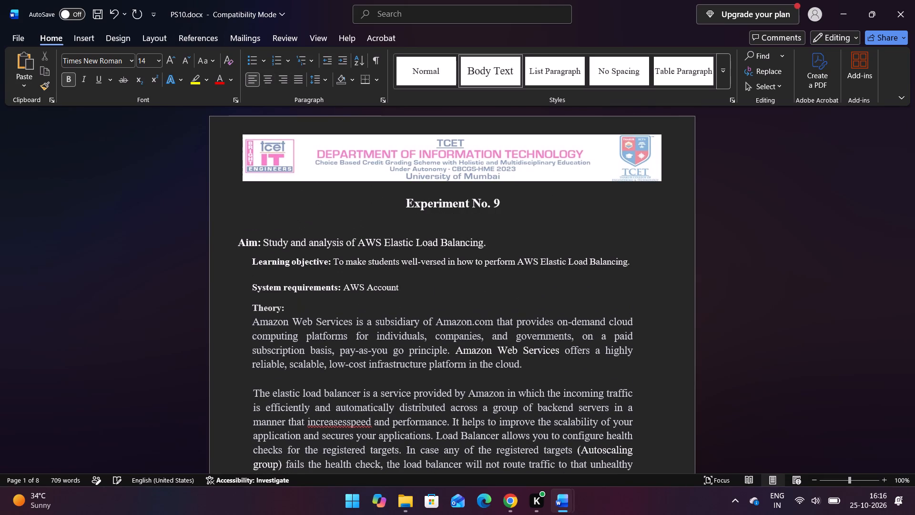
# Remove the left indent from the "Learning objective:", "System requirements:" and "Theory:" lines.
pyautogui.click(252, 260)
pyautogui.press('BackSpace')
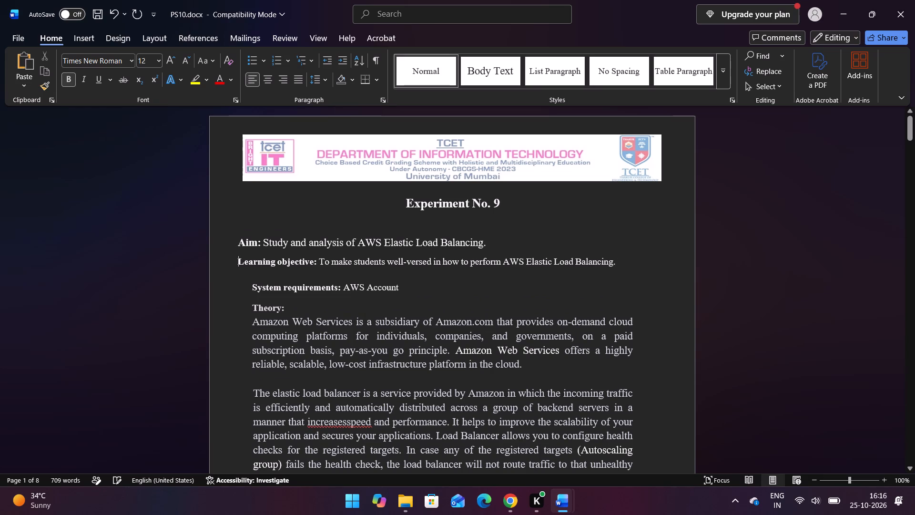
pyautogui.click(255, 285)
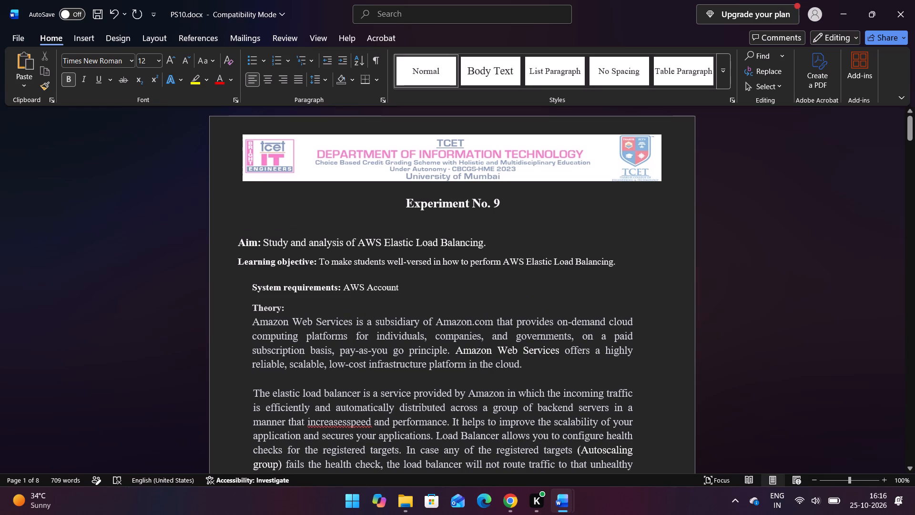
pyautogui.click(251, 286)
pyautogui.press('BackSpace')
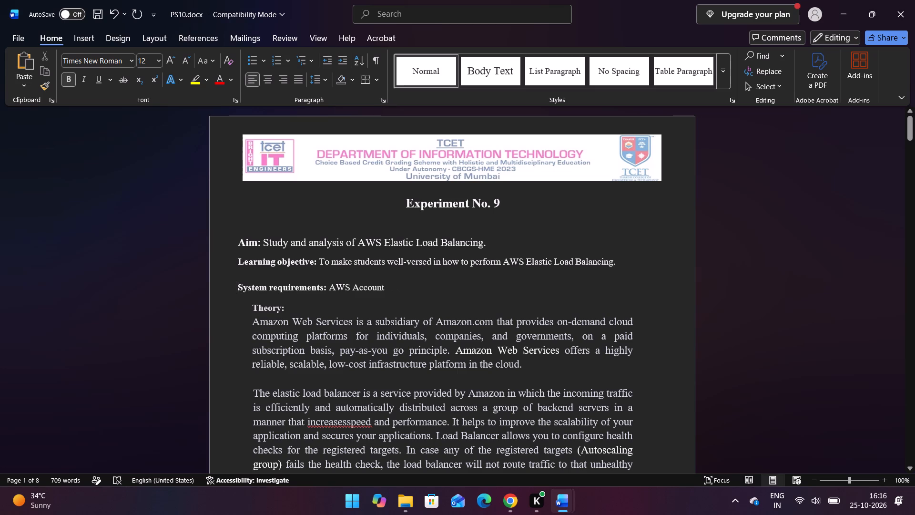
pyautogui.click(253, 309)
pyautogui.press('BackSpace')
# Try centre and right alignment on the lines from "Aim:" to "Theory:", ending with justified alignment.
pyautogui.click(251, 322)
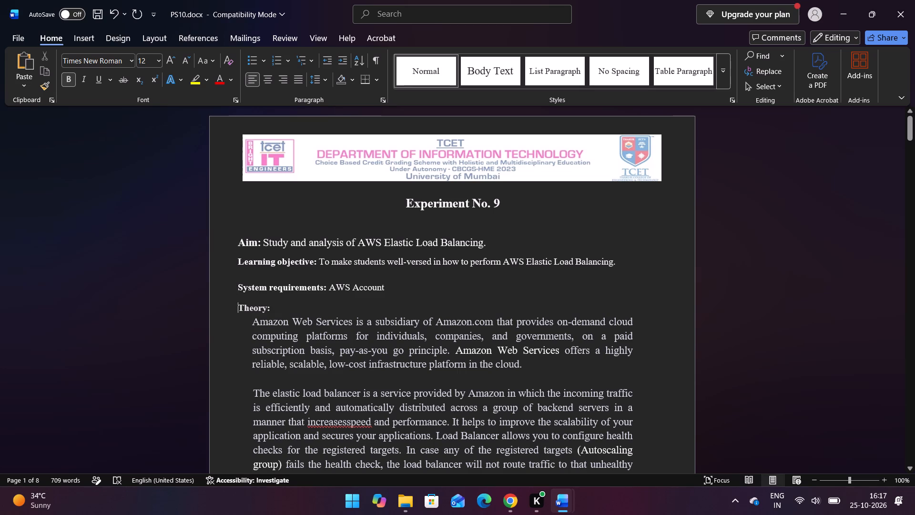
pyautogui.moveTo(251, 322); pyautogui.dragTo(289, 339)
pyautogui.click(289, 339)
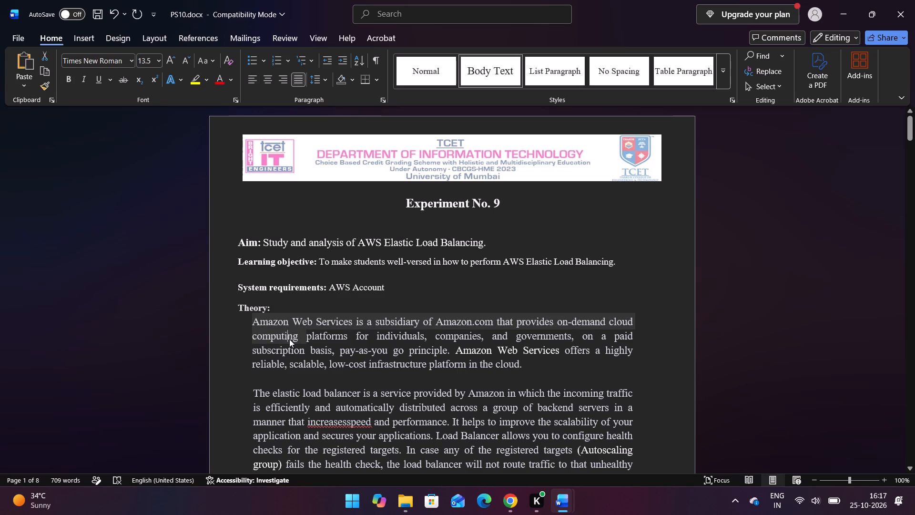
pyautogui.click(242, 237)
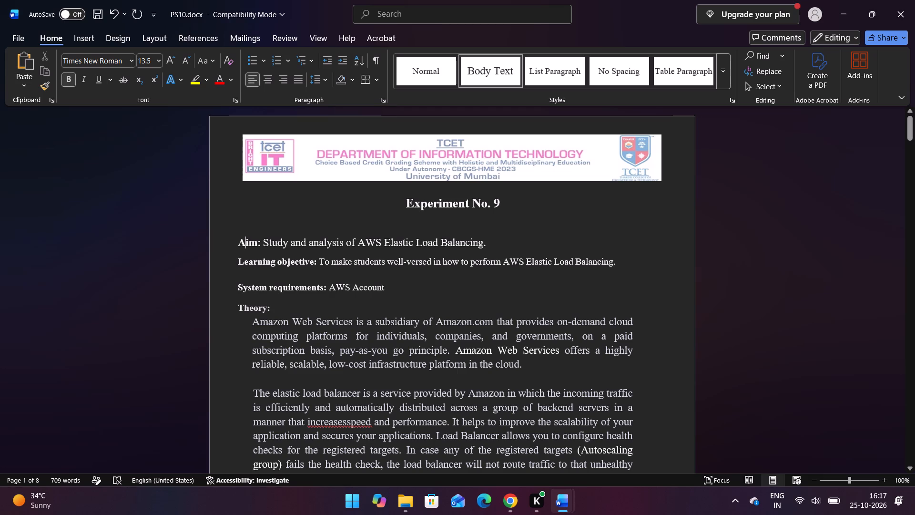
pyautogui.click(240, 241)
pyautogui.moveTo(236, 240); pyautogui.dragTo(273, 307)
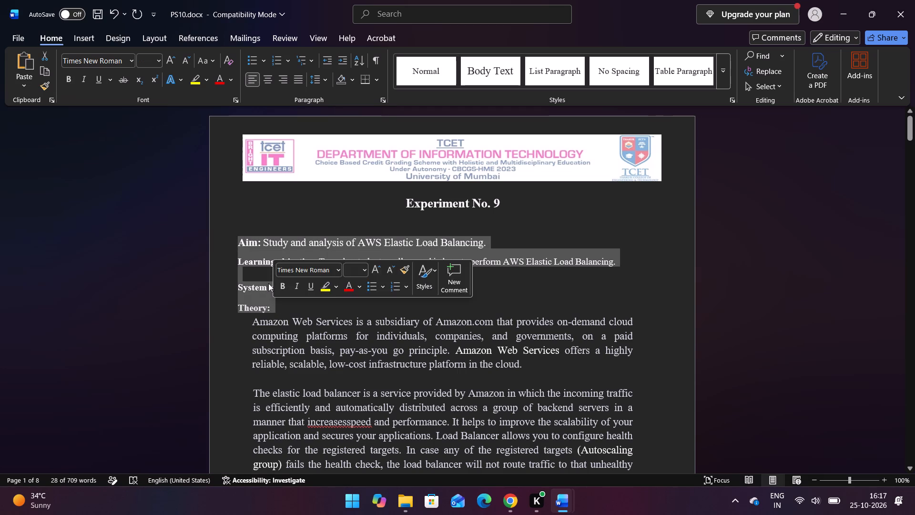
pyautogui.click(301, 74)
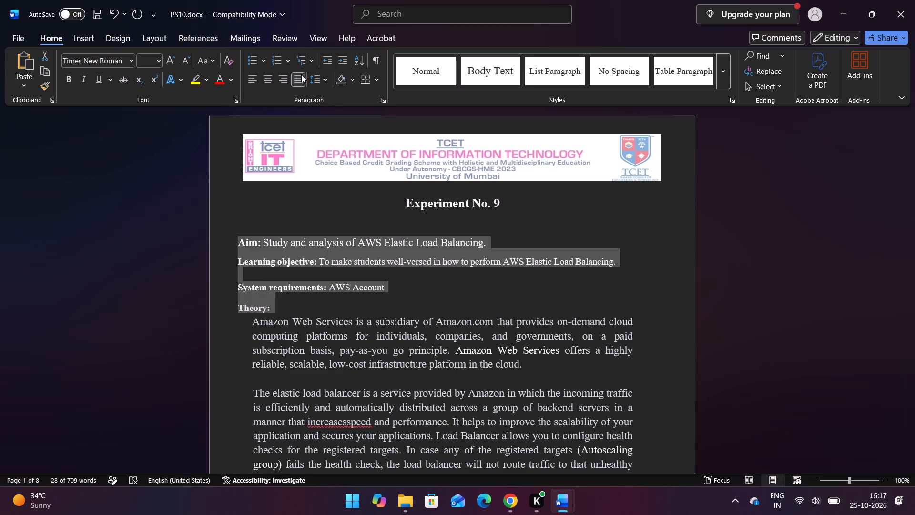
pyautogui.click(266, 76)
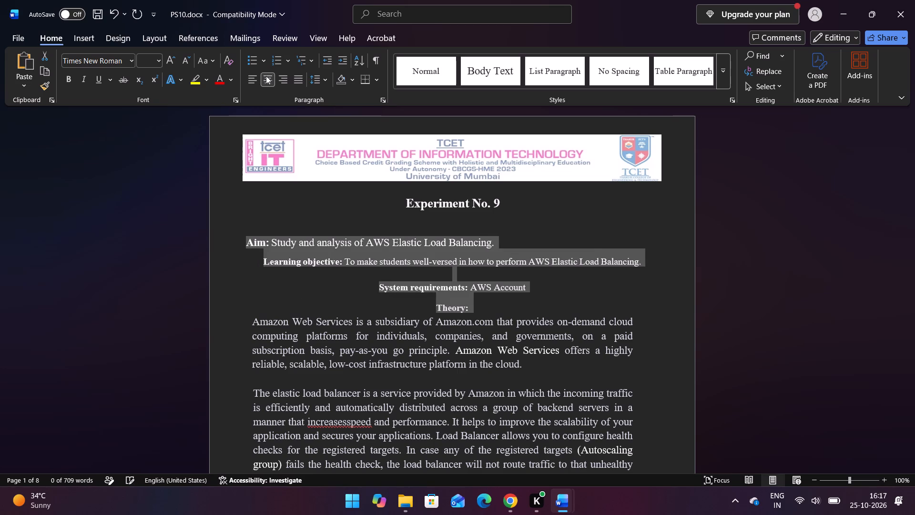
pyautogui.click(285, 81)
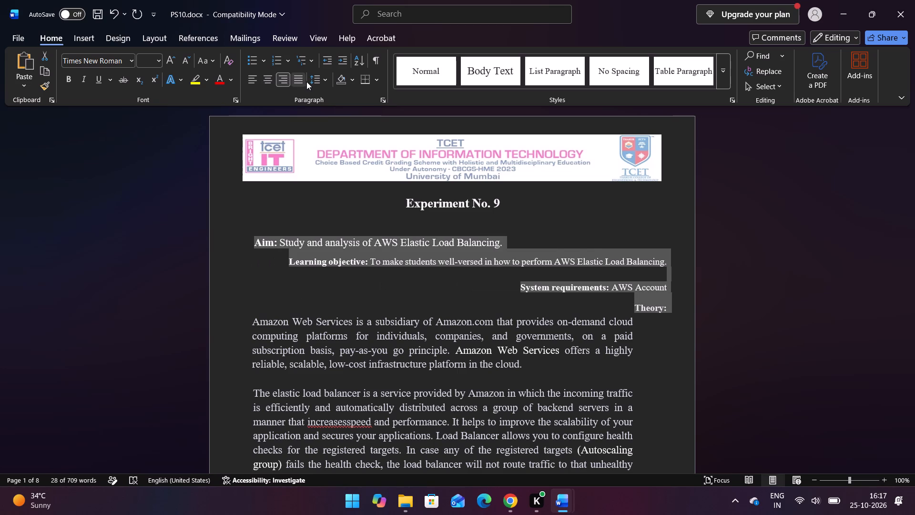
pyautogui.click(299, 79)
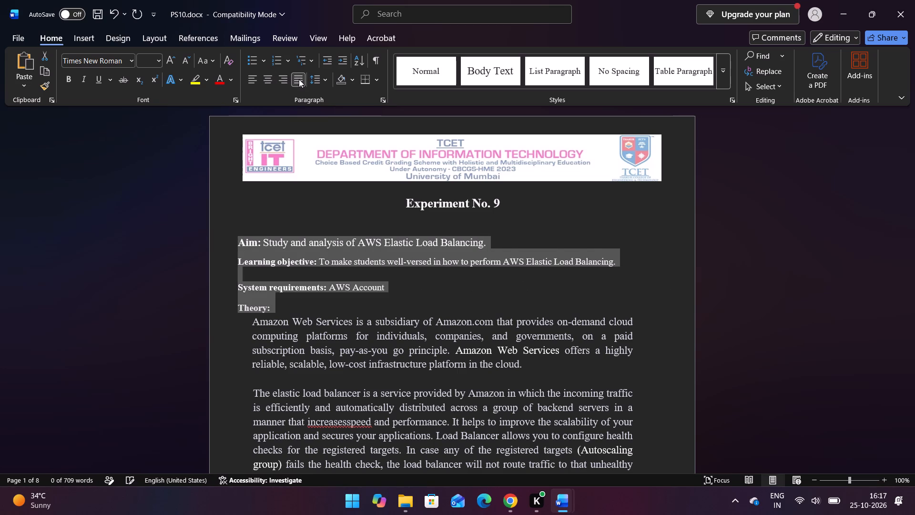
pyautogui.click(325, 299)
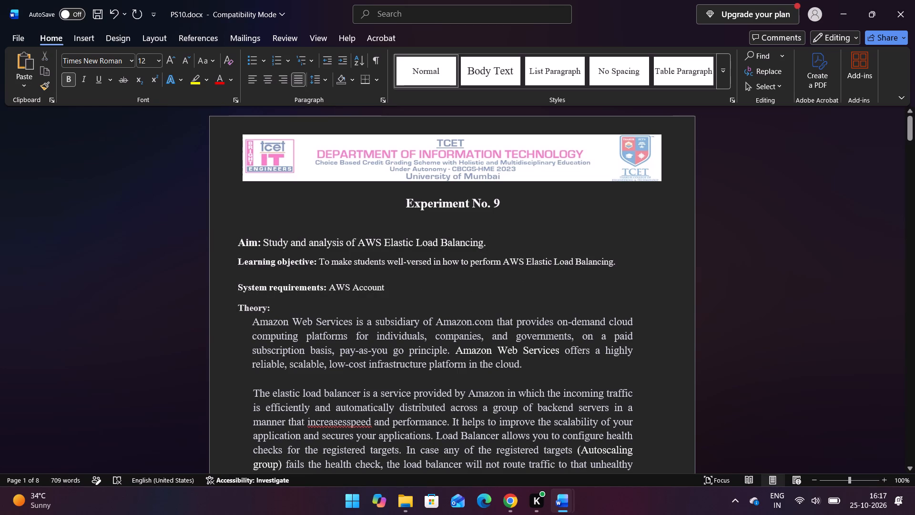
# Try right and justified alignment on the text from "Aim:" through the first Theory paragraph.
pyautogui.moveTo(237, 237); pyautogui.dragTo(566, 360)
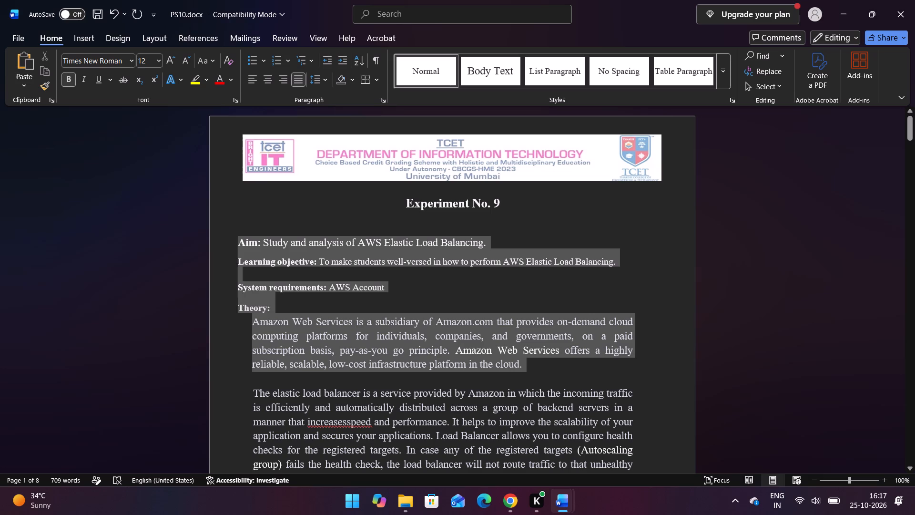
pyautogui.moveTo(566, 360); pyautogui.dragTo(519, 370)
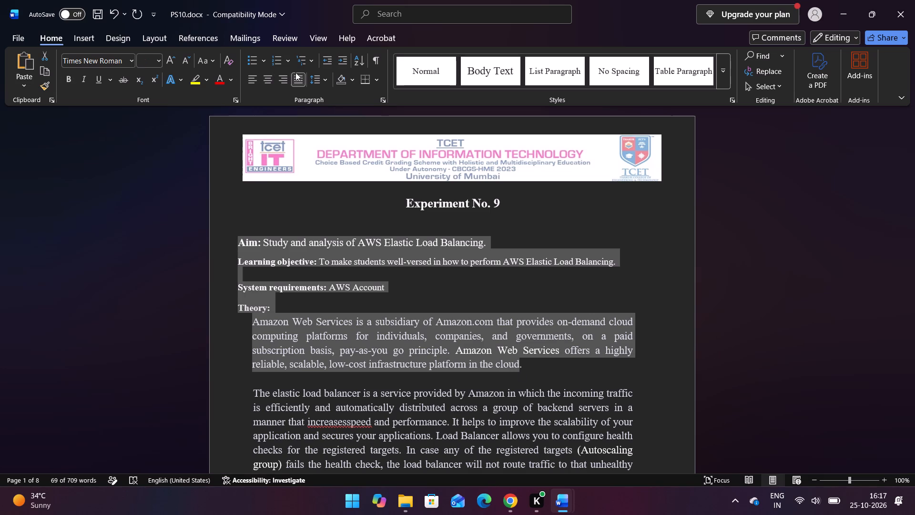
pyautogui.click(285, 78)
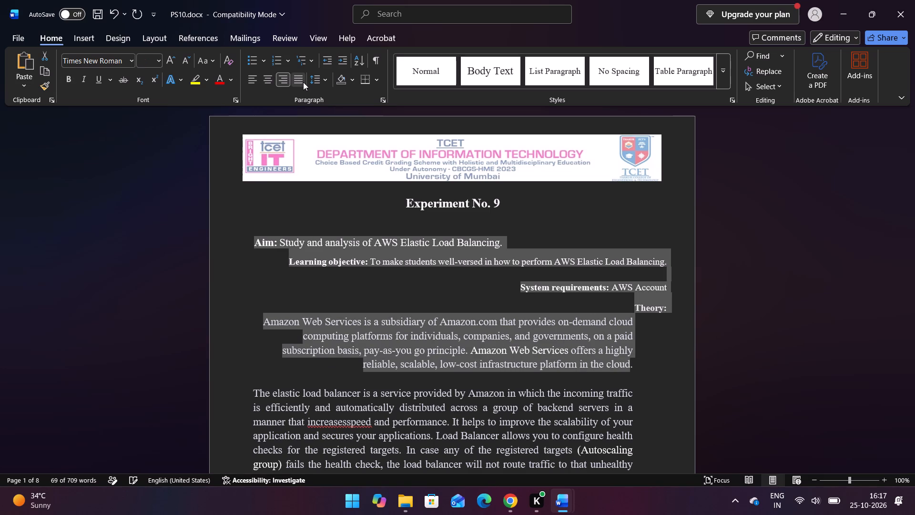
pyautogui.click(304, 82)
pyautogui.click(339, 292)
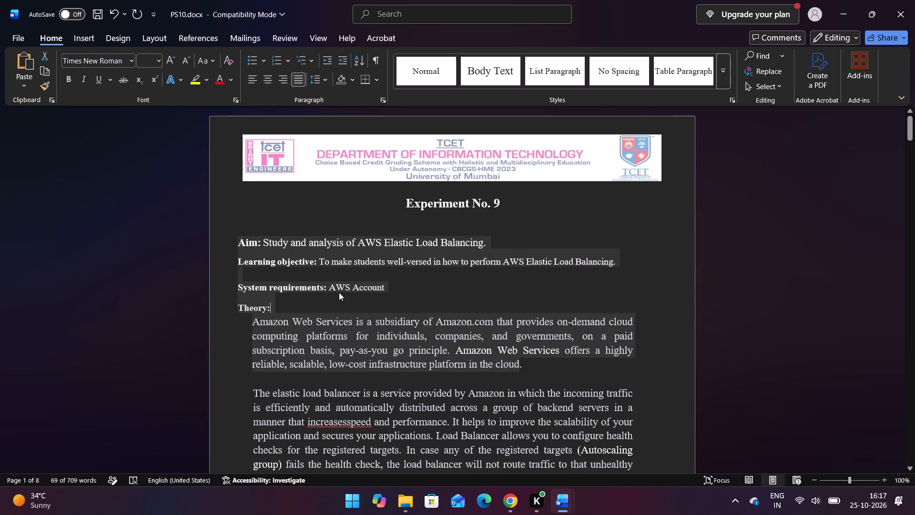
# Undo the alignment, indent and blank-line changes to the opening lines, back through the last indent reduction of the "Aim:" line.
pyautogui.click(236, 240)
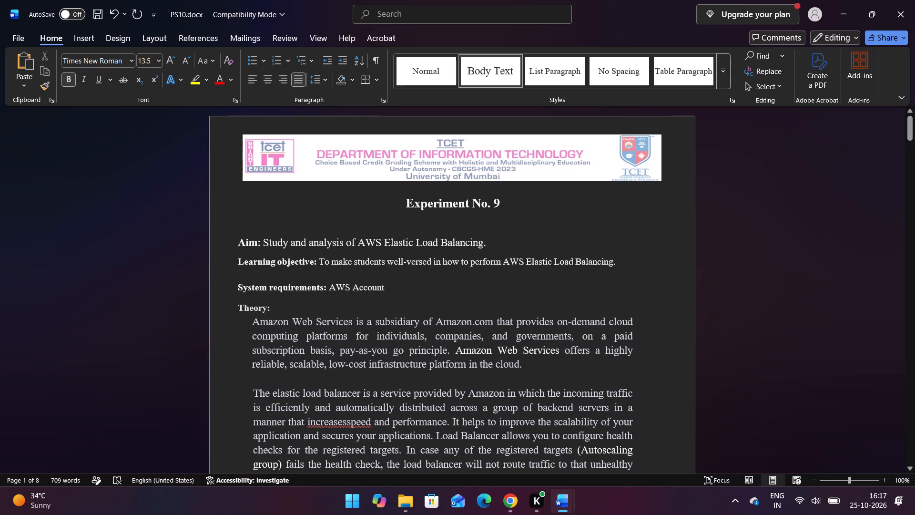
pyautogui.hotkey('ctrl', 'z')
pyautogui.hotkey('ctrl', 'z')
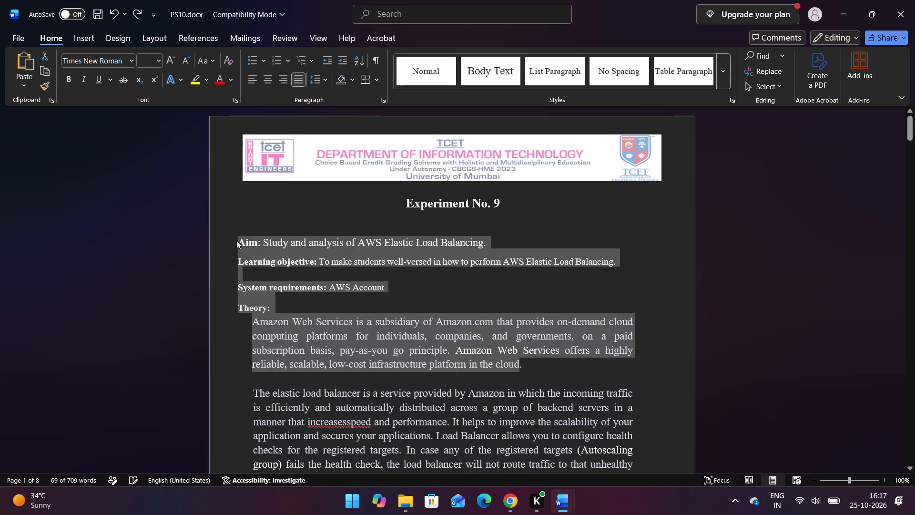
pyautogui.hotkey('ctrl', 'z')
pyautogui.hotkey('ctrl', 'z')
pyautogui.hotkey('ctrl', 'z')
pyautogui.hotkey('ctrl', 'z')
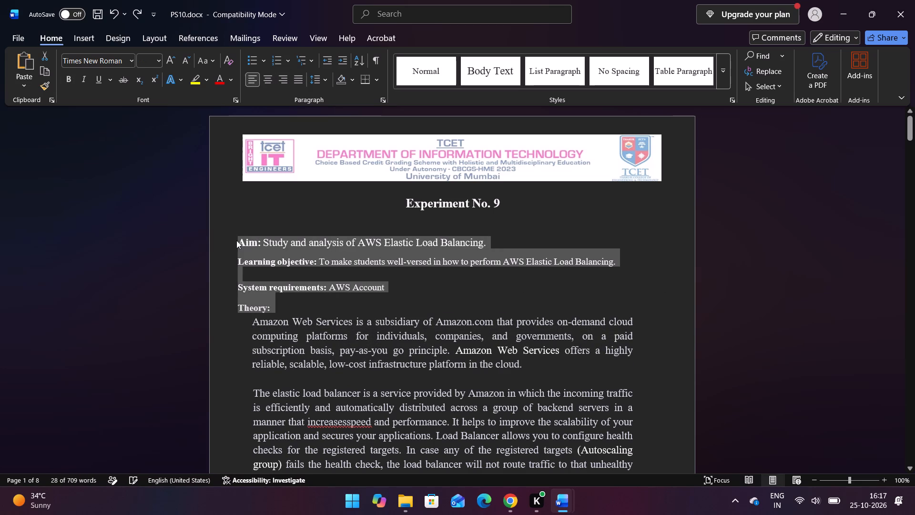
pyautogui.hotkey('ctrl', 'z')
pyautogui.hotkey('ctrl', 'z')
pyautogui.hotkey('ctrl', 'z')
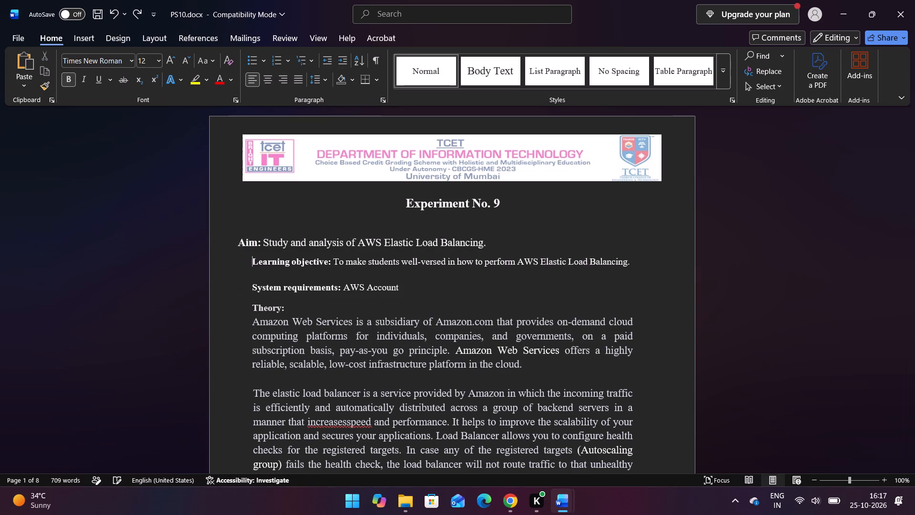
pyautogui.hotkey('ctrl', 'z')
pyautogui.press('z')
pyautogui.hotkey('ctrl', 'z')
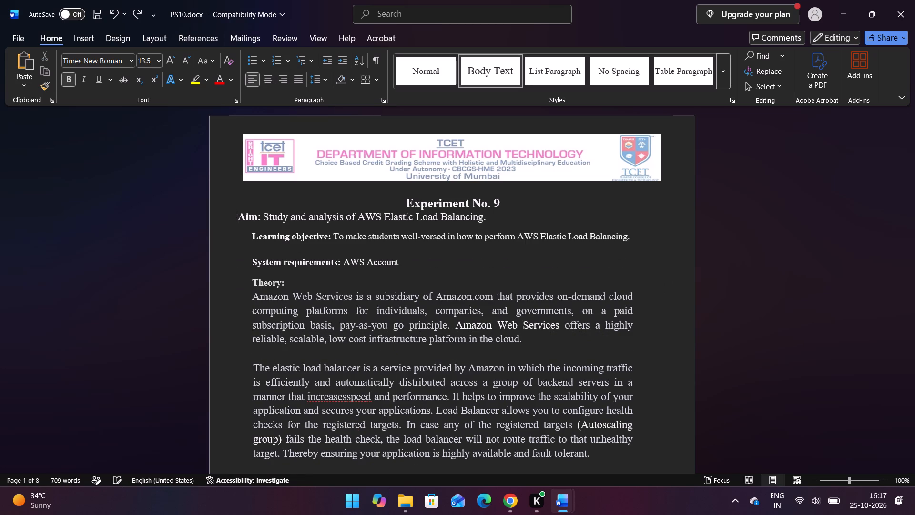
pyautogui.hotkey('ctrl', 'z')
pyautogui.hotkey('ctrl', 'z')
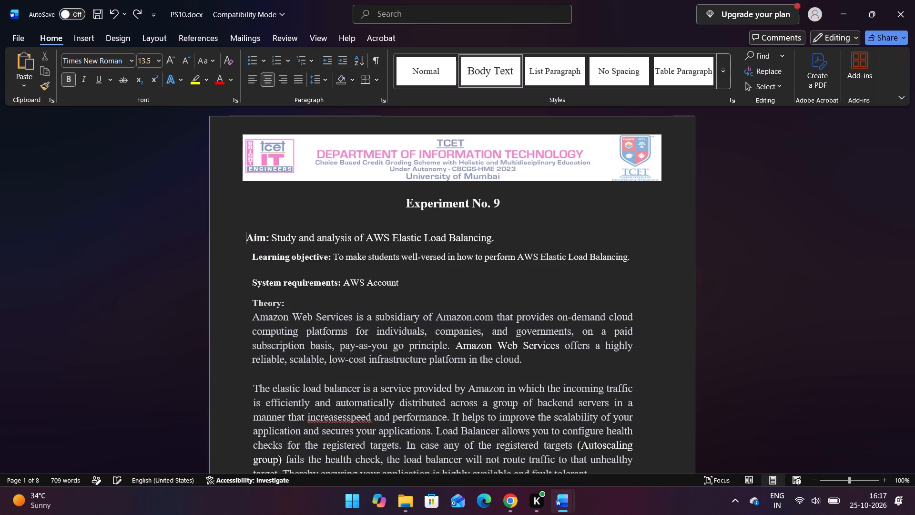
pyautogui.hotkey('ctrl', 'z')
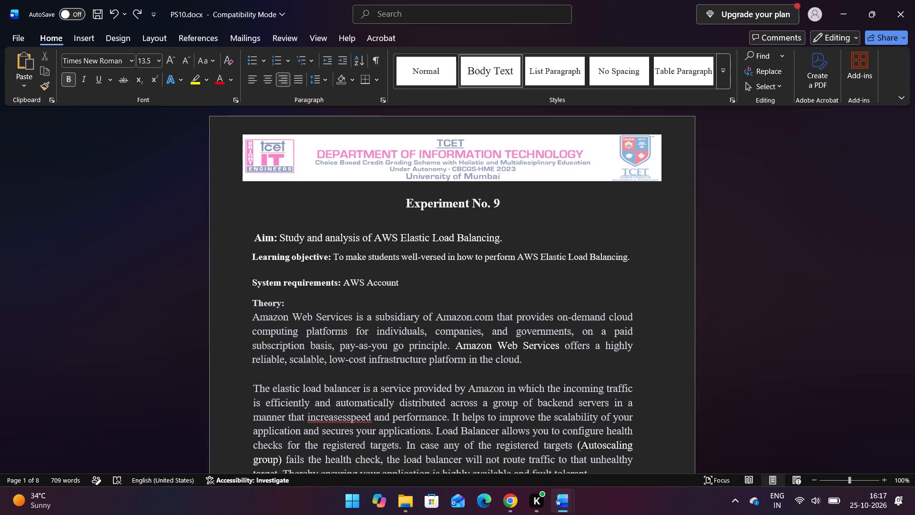
# Reduce the "Aim:" line's indent again and add leading spaces so it starts level with the "Learning objective:" line.
pyautogui.press('BackSpace')
pyautogui.press('space')
pyautogui.press('space')
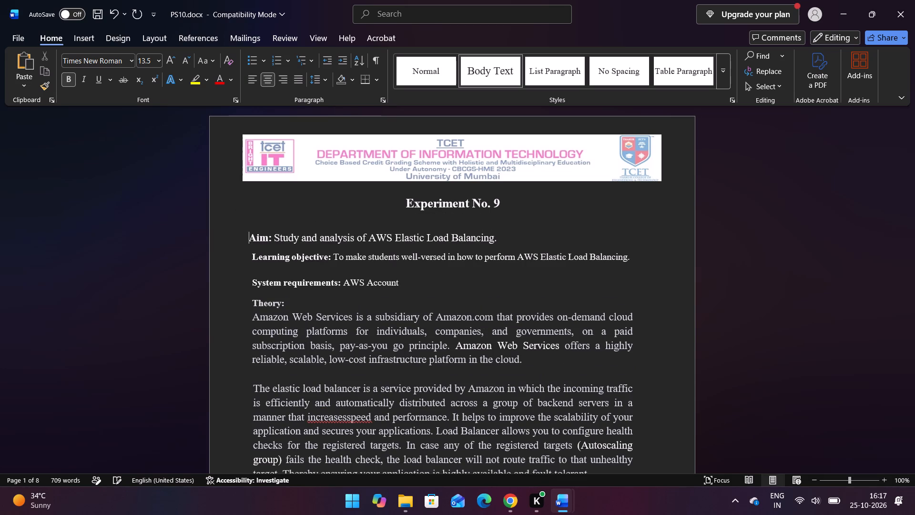
pyautogui.press('space')
pyautogui.press('space')
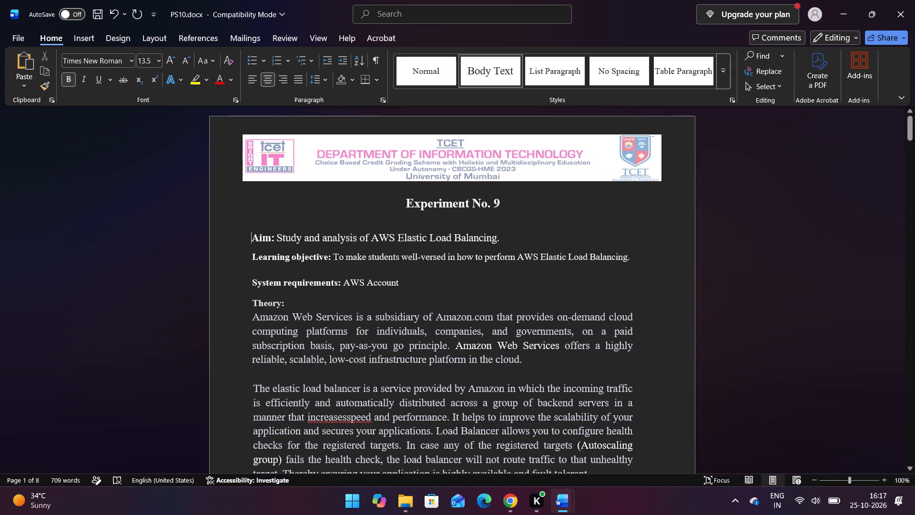
# Set the font size to 12 for all text from "Aim:" through the elastic load balancer paragraph above the diagram.
pyautogui.moveTo(253, 233); pyautogui.dragTo(516, 450)
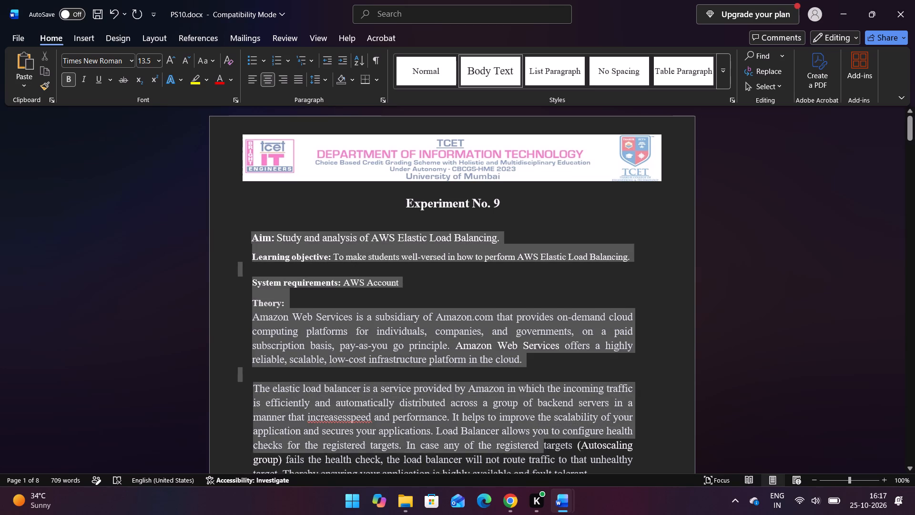
pyautogui.moveTo(516, 450); pyautogui.dragTo(589, 252)
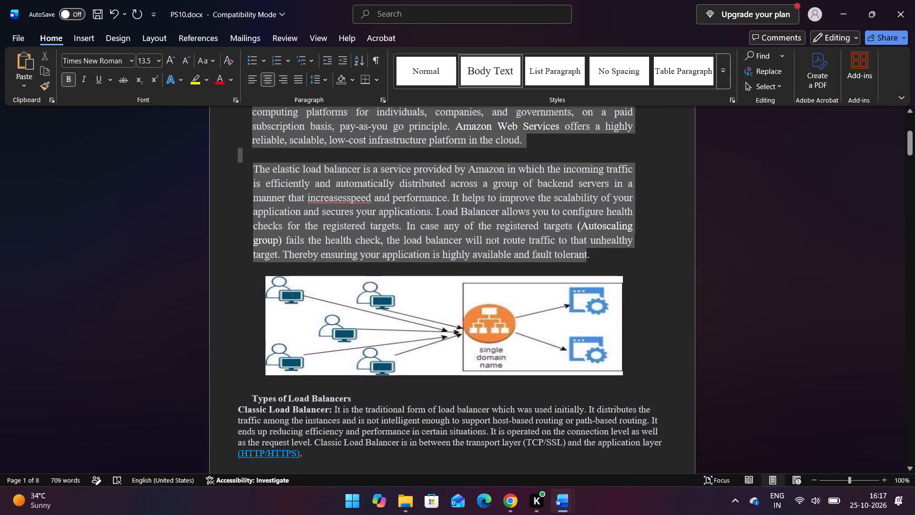
pyautogui.moveTo(589, 252); pyautogui.dragTo(599, 250)
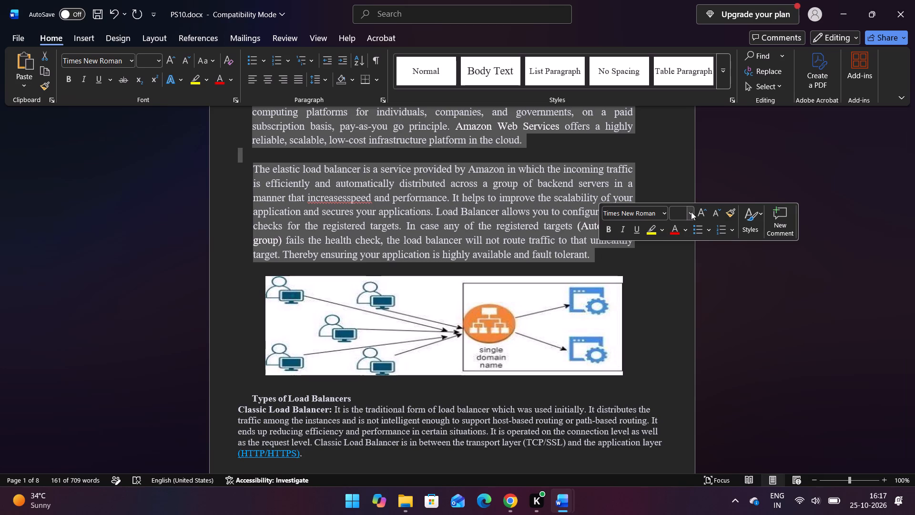
pyautogui.click(691, 212)
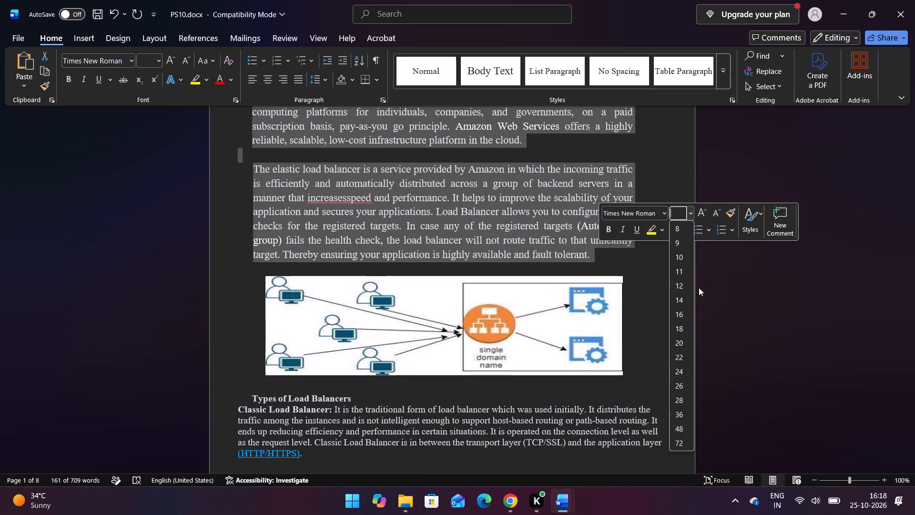
pyautogui.click(686, 287)
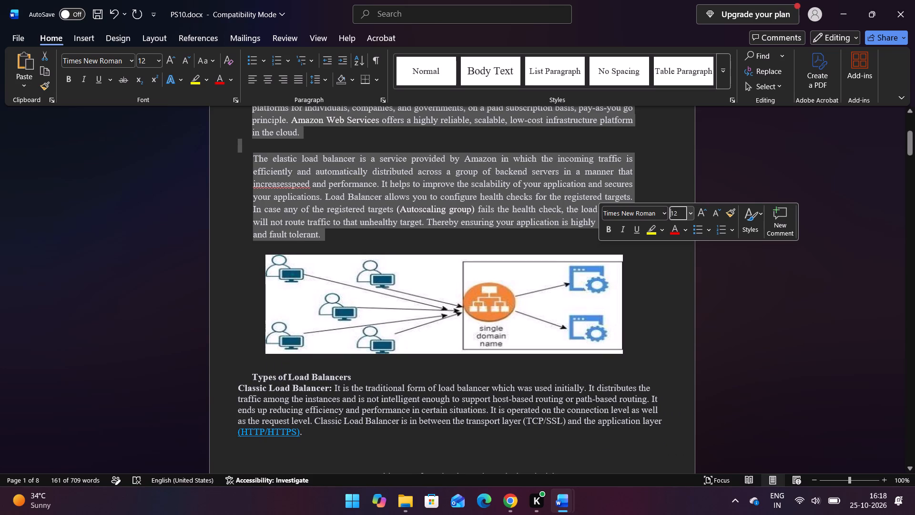
pyautogui.click(247, 376)
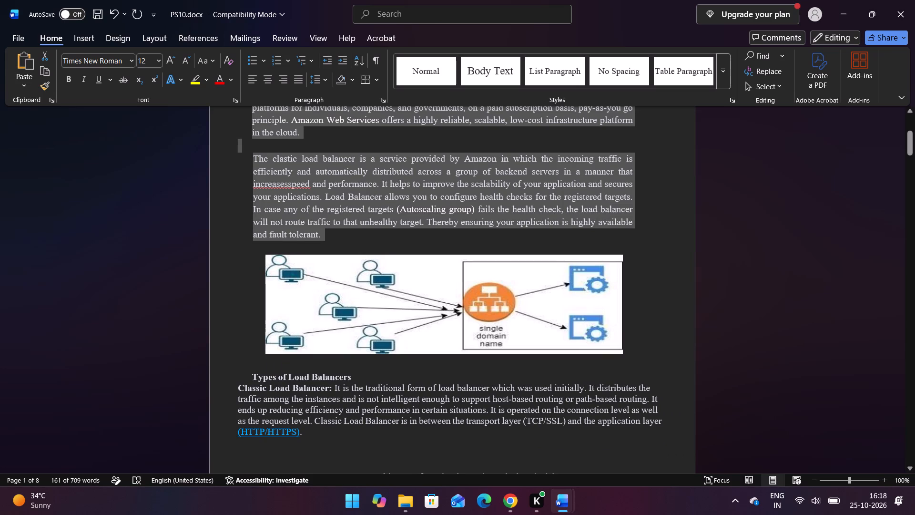
# Set the font size to 12 for all text from the "Types of Load Balancers" heading through the end of the document.
pyautogui.moveTo(247, 376); pyautogui.dragTo(462, 514)
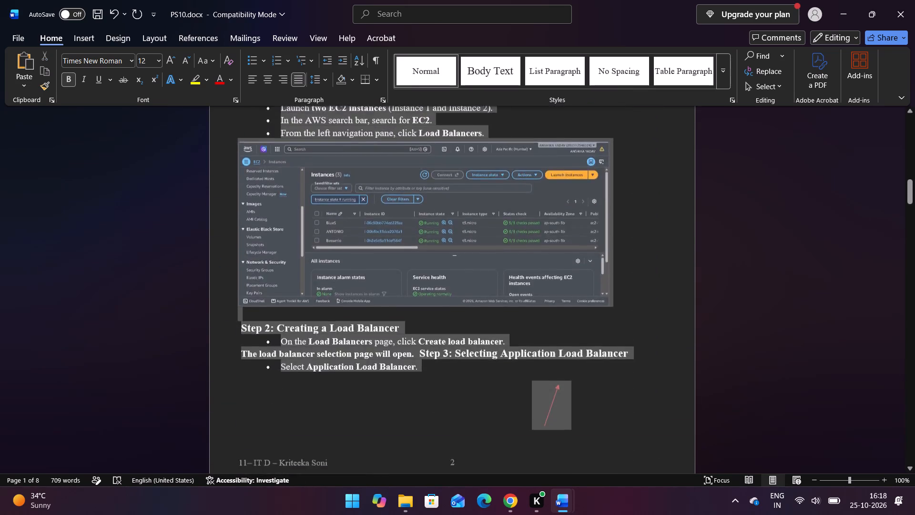
pyautogui.moveTo(462, 514); pyautogui.dragTo(463, 514)
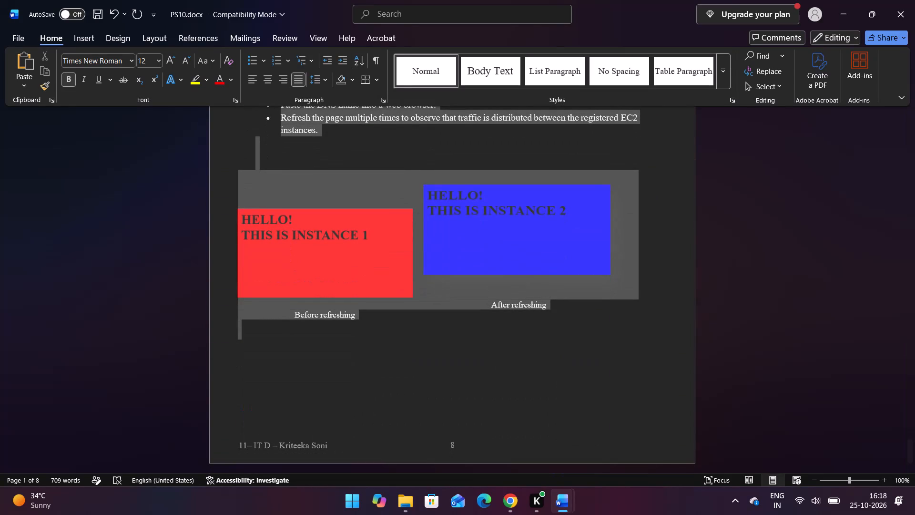
pyautogui.moveTo(463, 514); pyautogui.dragTo(453, 345)
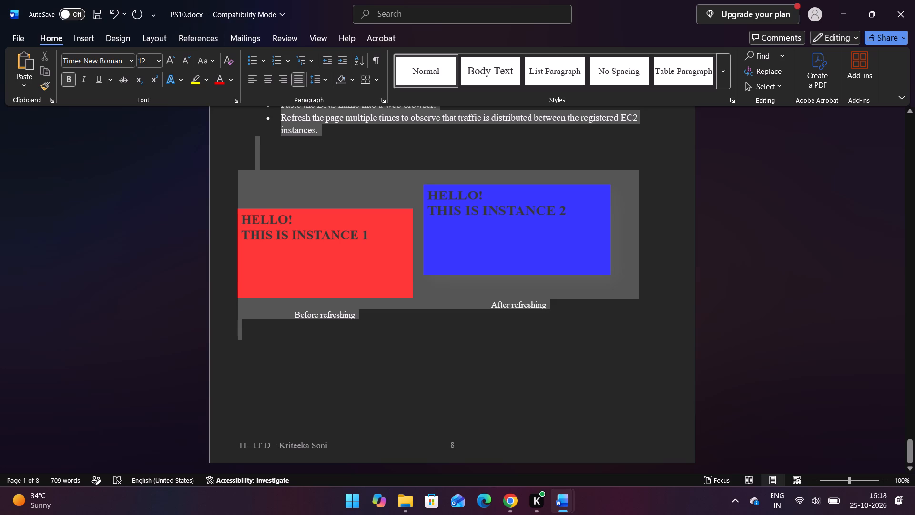
pyautogui.moveTo(453, 345); pyautogui.dragTo(436, 337)
pyautogui.moveTo(436, 337); pyautogui.dragTo(435, 334)
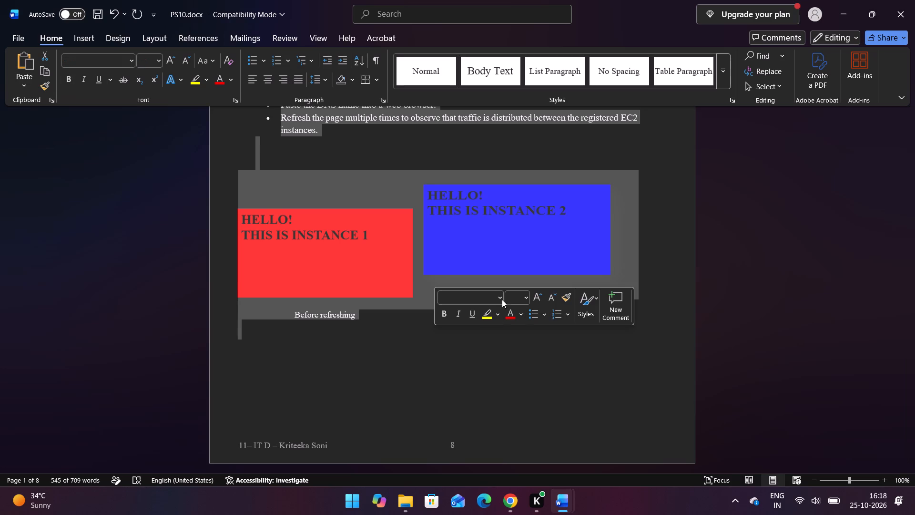
pyautogui.click(158, 63)
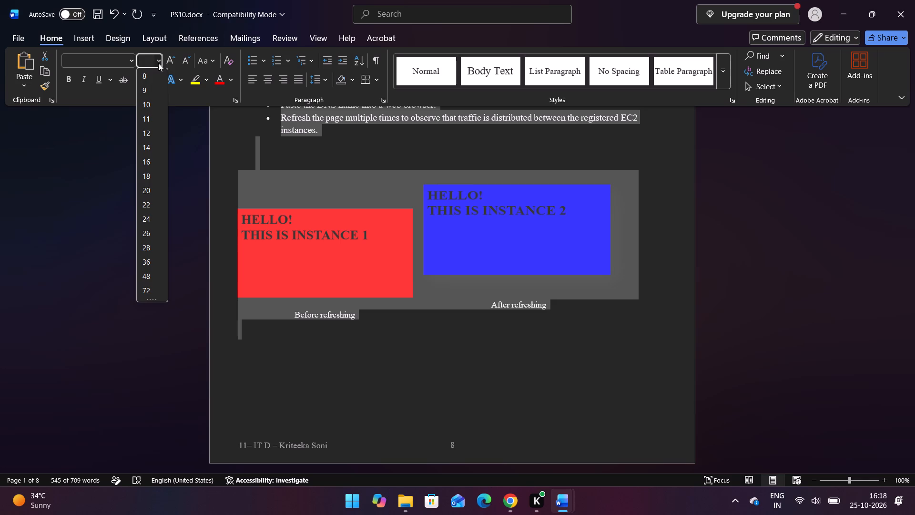
pyautogui.click(152, 133)
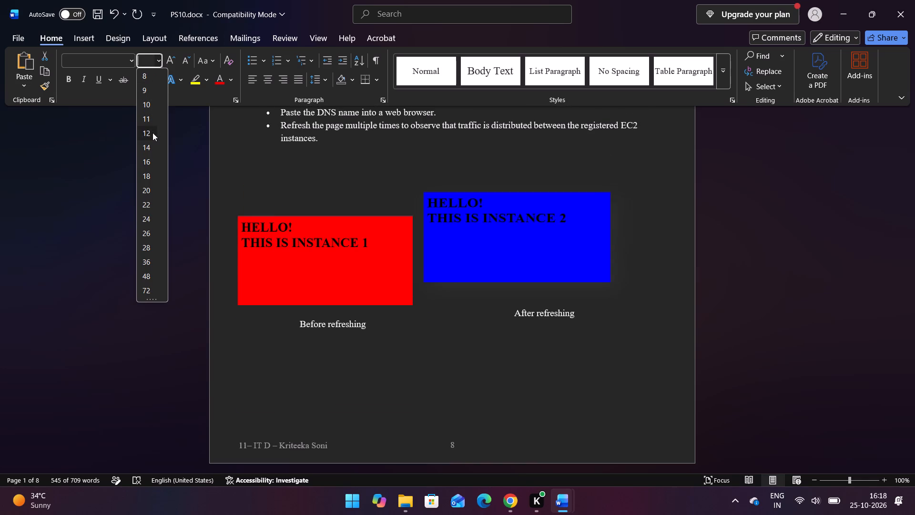
pyautogui.click(432, 326)
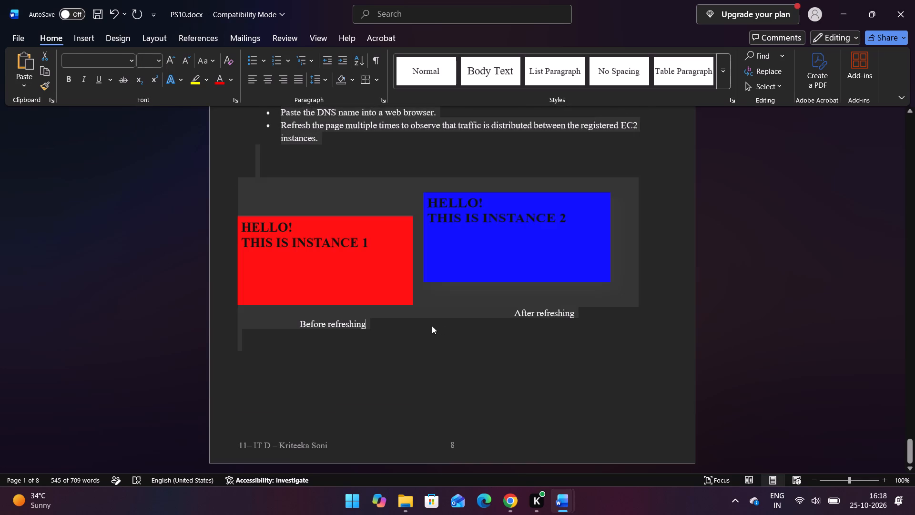
# Replace the blank space before "Aim:" with five leading spaces so the line starts level with the "Learning objective:" line.
pyautogui.scroll(19, 432, 326)
pyautogui.scroll(12, 432, 326)
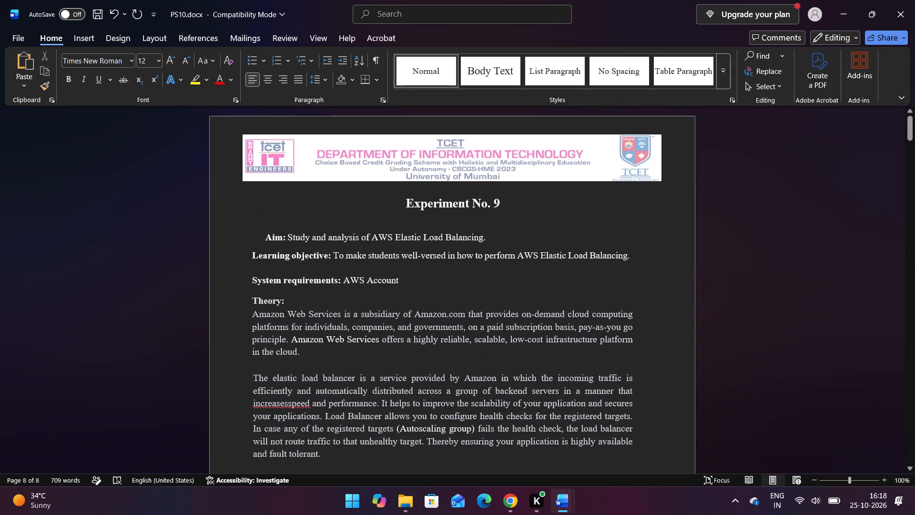
pyautogui.scroll(1, 432, 326)
pyautogui.scroll(-2, 394, 463)
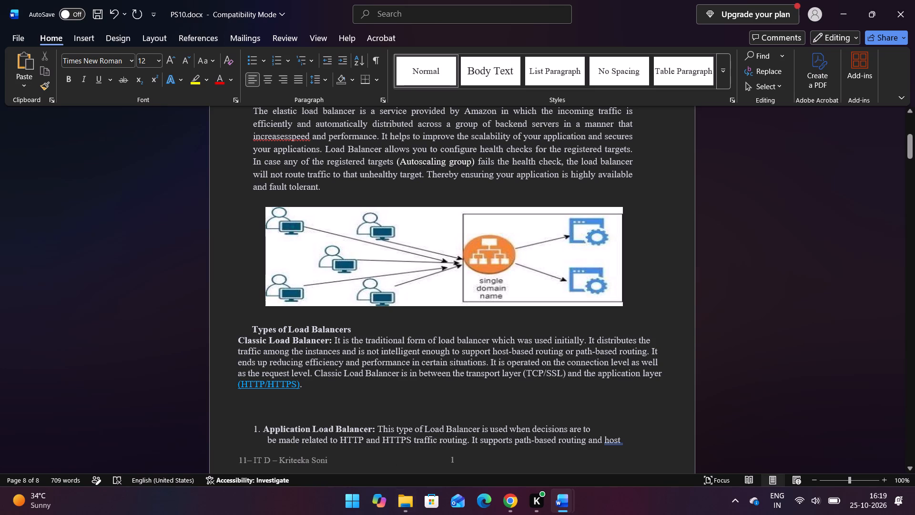
pyautogui.scroll(5, 440, 306)
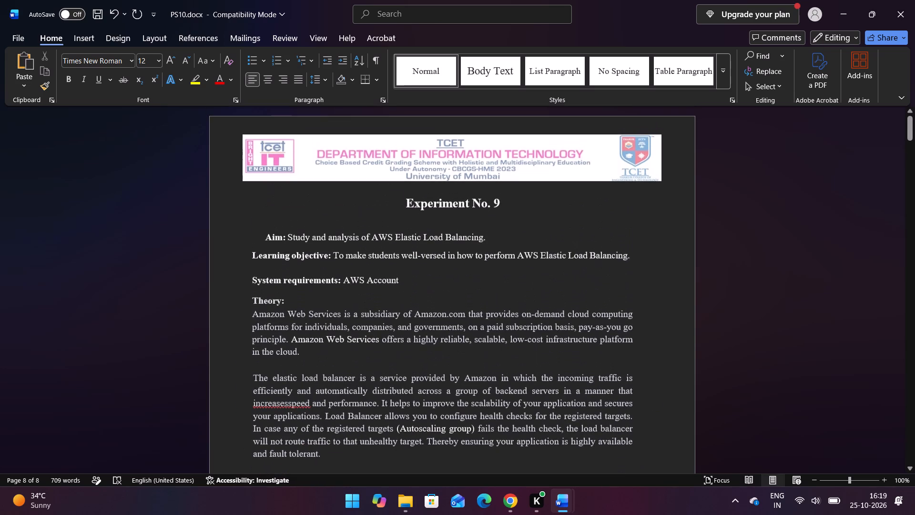
pyautogui.scroll(1, 440, 306)
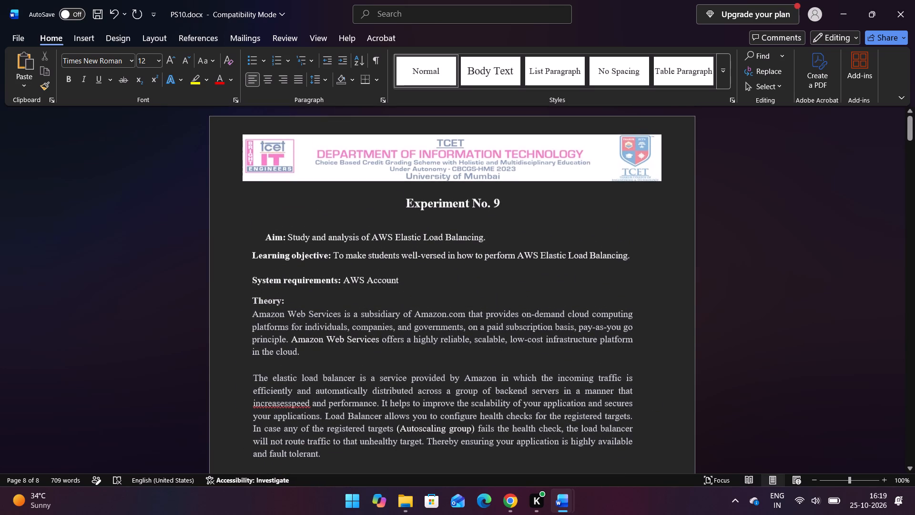
pyautogui.click(266, 238)
pyautogui.press('BackSpace')
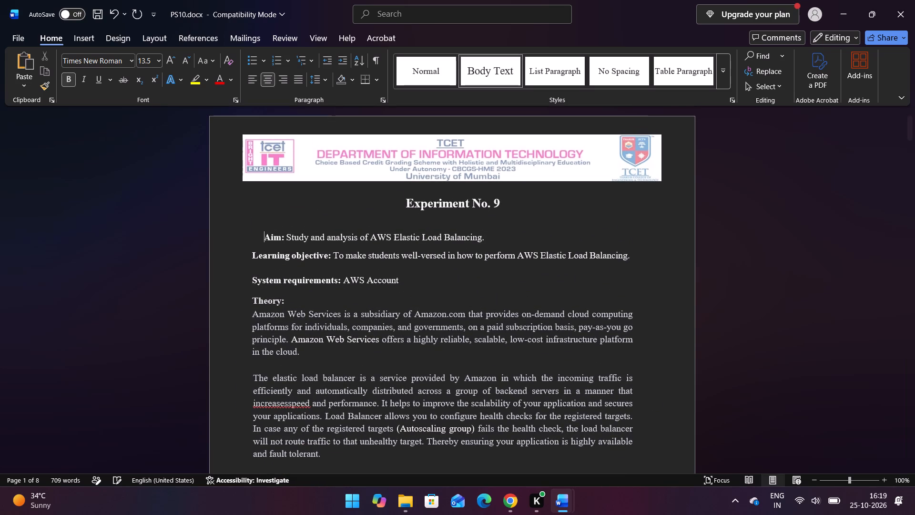
pyautogui.press('BackSpace')
pyautogui.press('BackSpace')
pyautogui.press('BackSpace')
pyautogui.press('BackSpace')
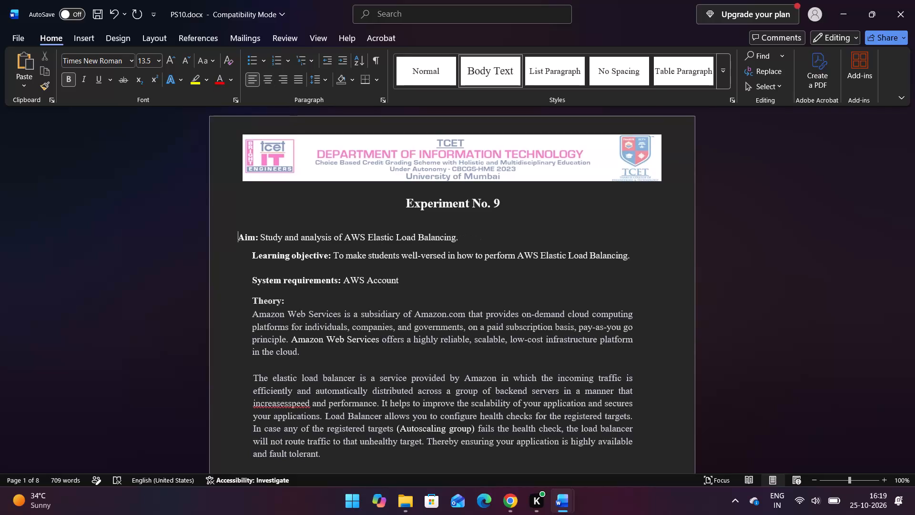
pyautogui.press('space')
pyautogui.press('space')
pyautogui.press('space')
pyautogui.press('space')
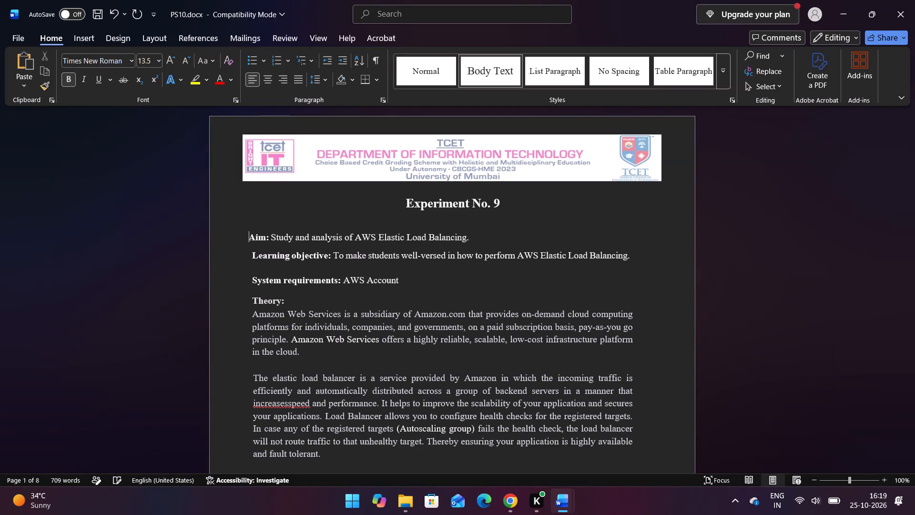
pyautogui.press('space')
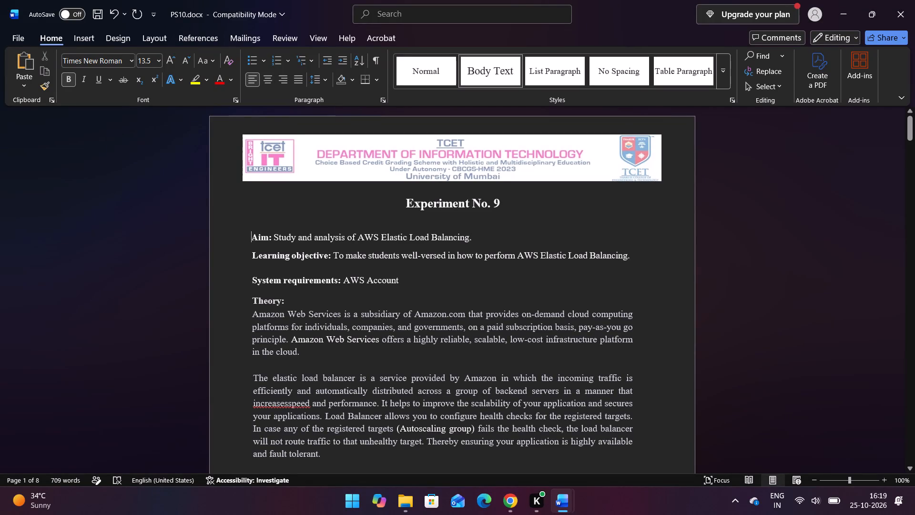
# Remove the "System requirements:" line's indent, rebreak it onto its own line and add six leading spaces to level it with "Learning objective:".
pyautogui.scroll(-1, 339, 291)
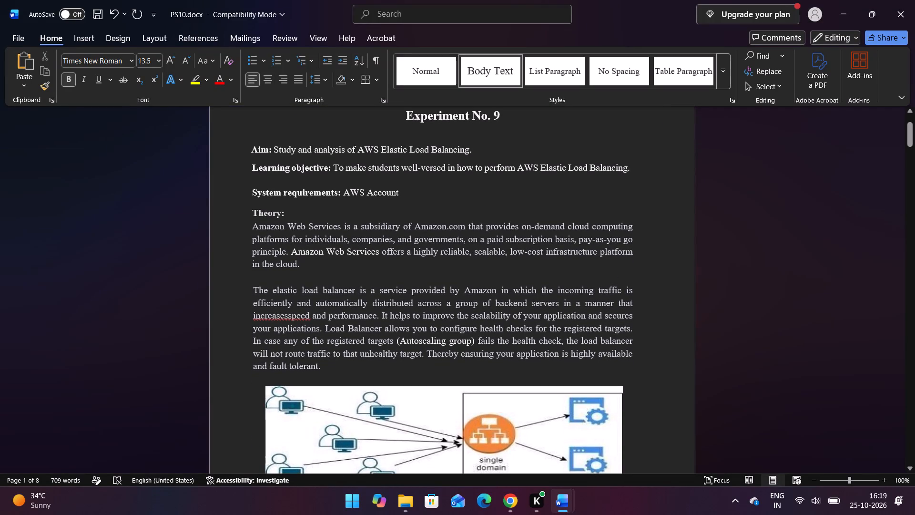
pyautogui.click(254, 192)
pyautogui.press('BackSpace')
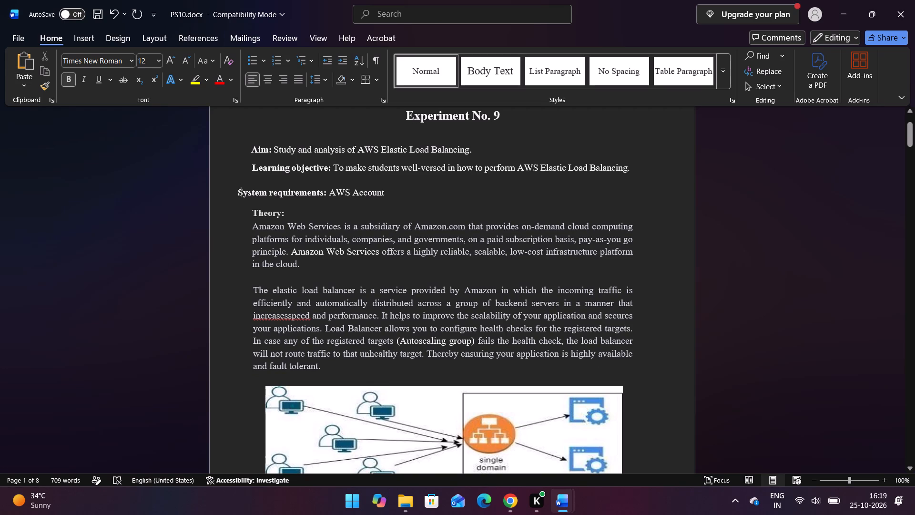
pyautogui.press('BackSpace')
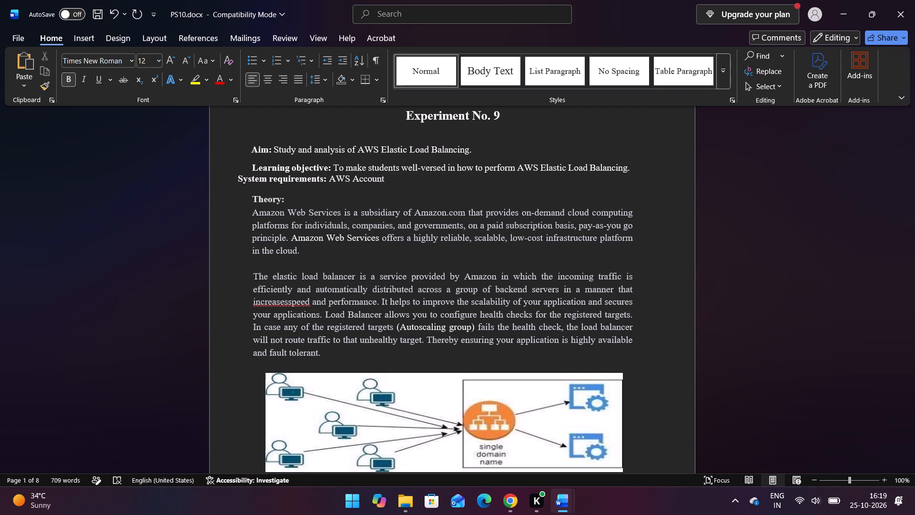
pyautogui.press('Return')
pyautogui.press('space')
pyautogui.press('space')
pyautogui.press('space')
pyautogui.press('space')
pyautogui.press('space')
pyautogui.press('space')
pyautogui.press('space')
pyautogui.press('space')
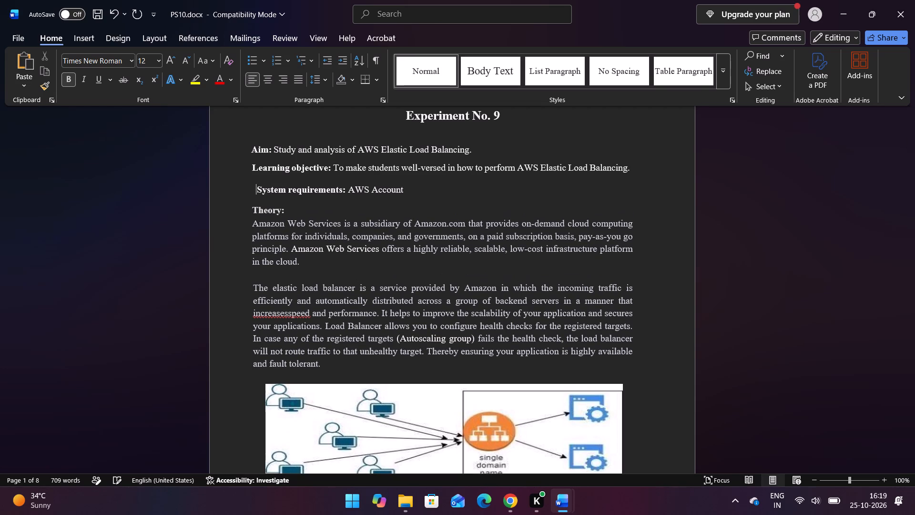
pyautogui.press('BackSpace')
pyautogui.press('BackSpace')
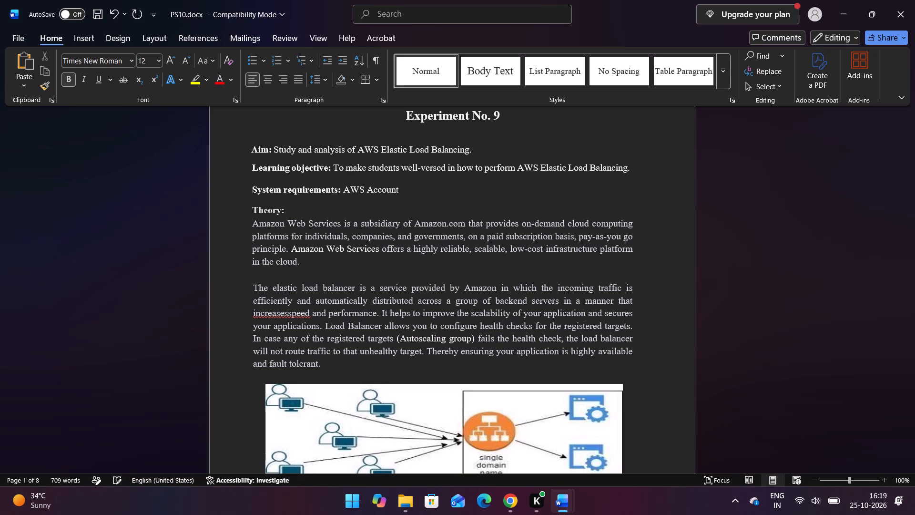
pyautogui.press('BackSpace')
pyautogui.press('space')
# Justify the "System requirements:" line.
pyautogui.scroll(-5, 353, 294)
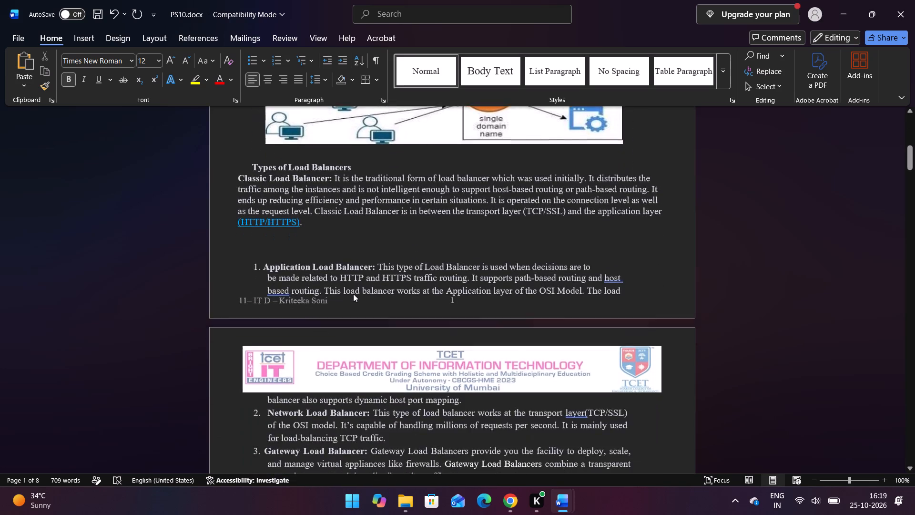
pyautogui.scroll(2, 353, 294)
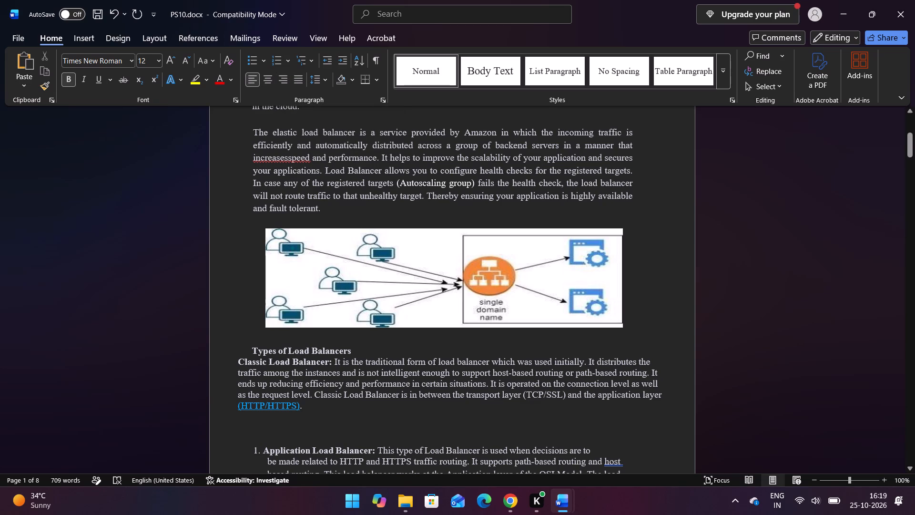
pyautogui.hotkey('ctrl', 'j')
pyautogui.hotkey('ctrl', 'j')
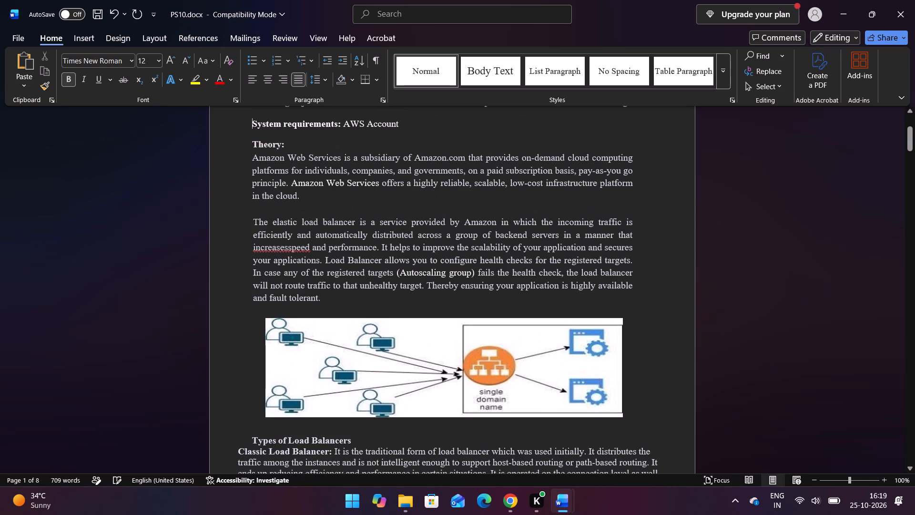
pyautogui.hotkey('ctrl', 'j')
# Justify all content from the "Types of Load Balancers" heading through the end of the document.
pyautogui.scroll(-1, 356, 223)
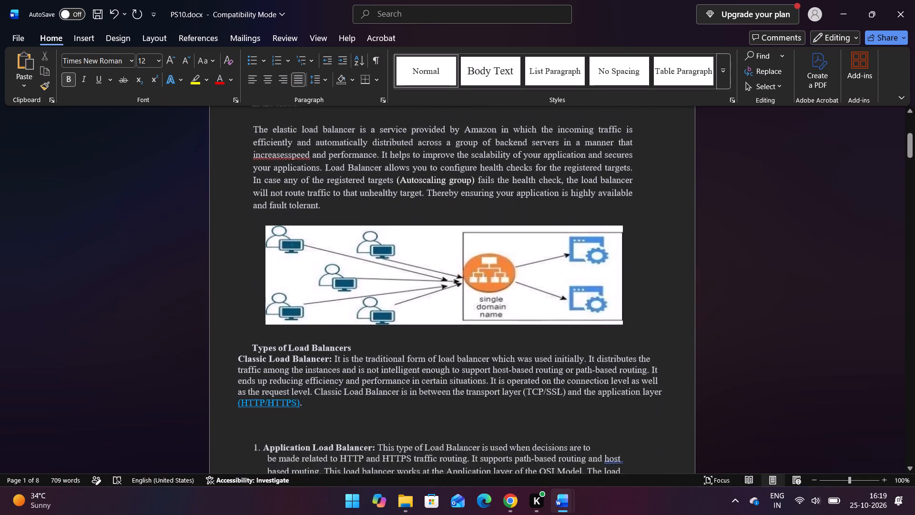
pyautogui.scroll(-1, 356, 223)
pyautogui.moveTo(252, 211); pyautogui.dragTo(390, 355)
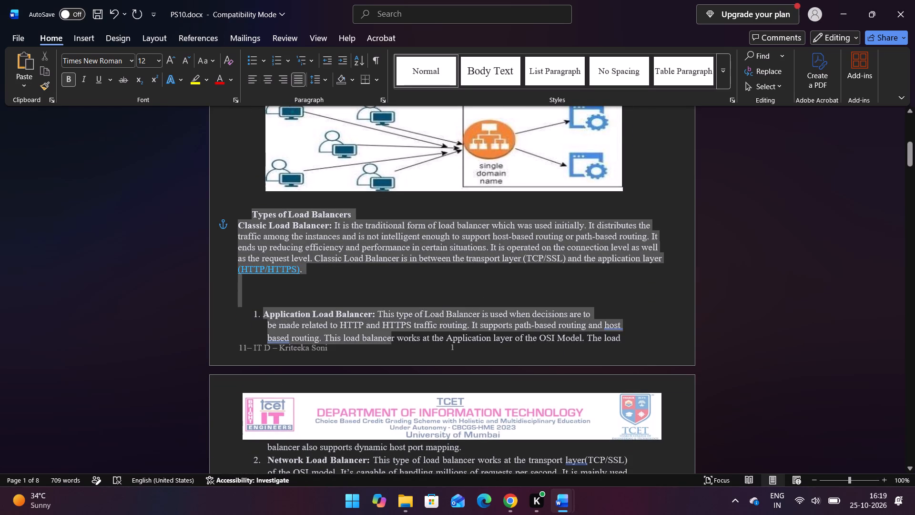
pyautogui.moveTo(390, 355); pyautogui.dragTo(427, 275)
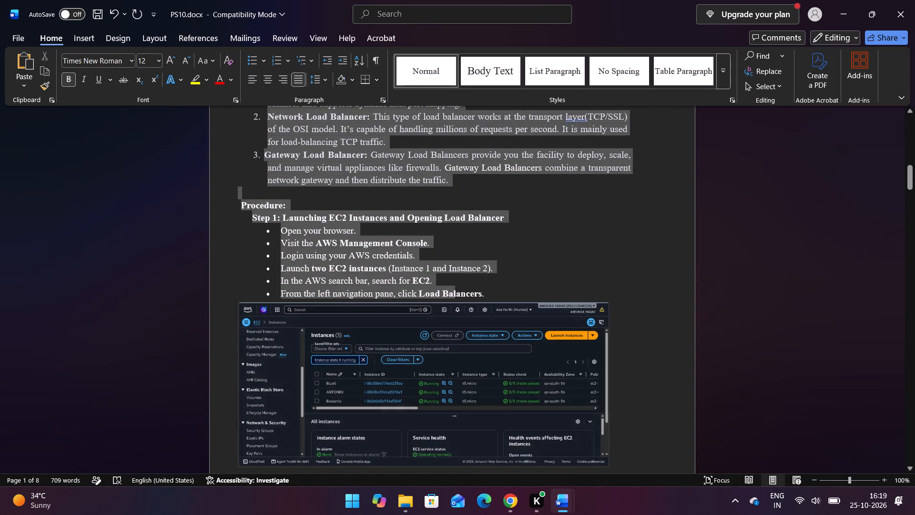
pyautogui.moveTo(427, 275); pyautogui.dragTo(597, 514)
pyautogui.hscroll(1, 536, 438)
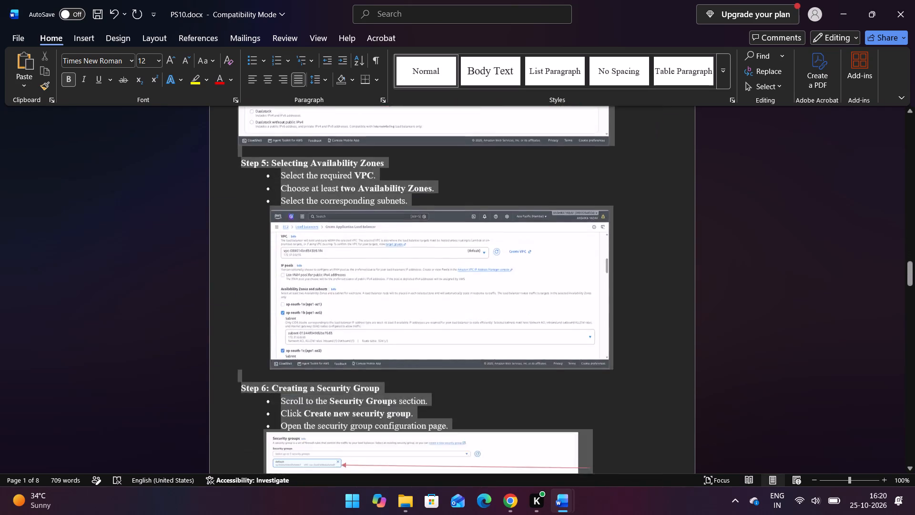
pyautogui.moveTo(597, 514); pyautogui.dragTo(583, 484)
pyautogui.hscroll(1, 597, 514)
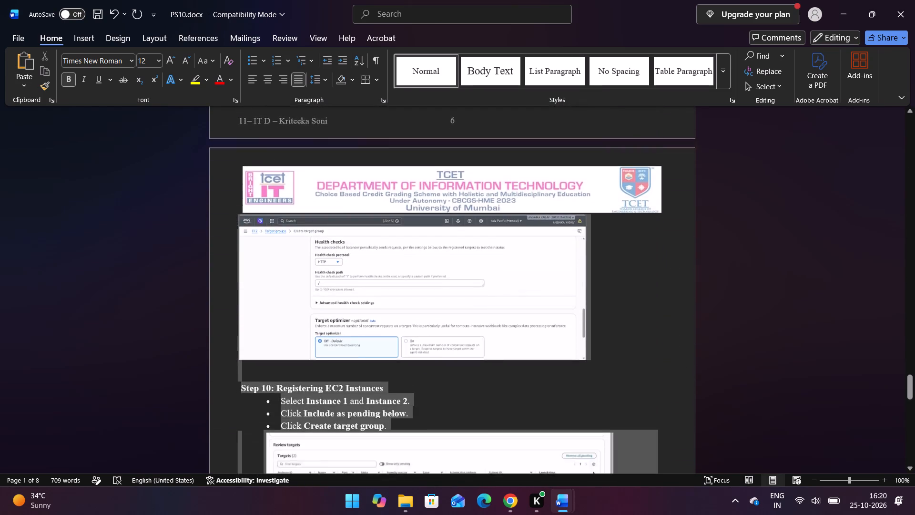
pyautogui.moveTo(583, 484); pyautogui.dragTo(598, 505)
pyautogui.hscroll(1, 583, 484)
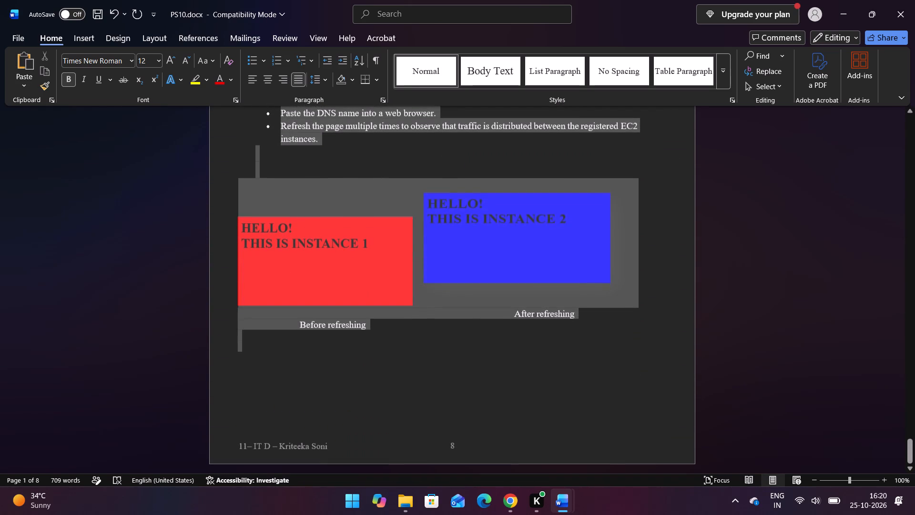
pyautogui.moveTo(598, 505); pyautogui.dragTo(538, 367)
pyautogui.hscroll(1, 598, 505)
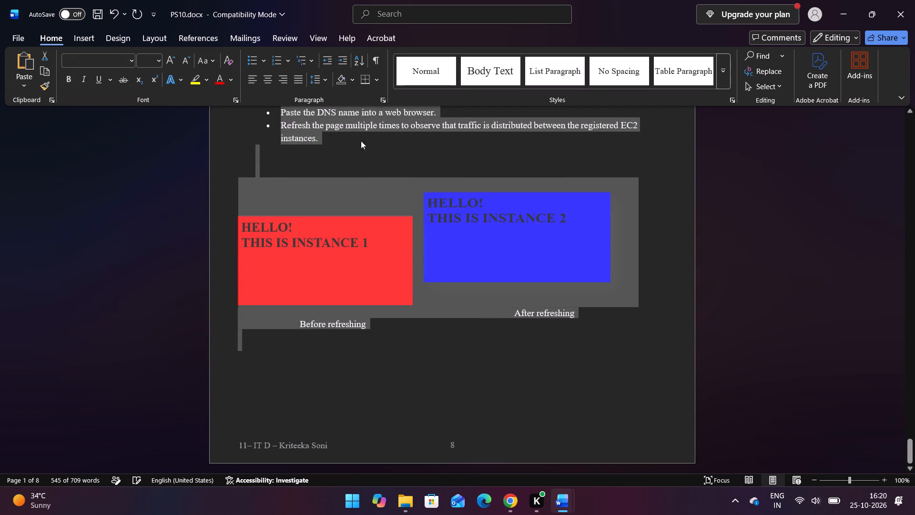
pyautogui.click(298, 80)
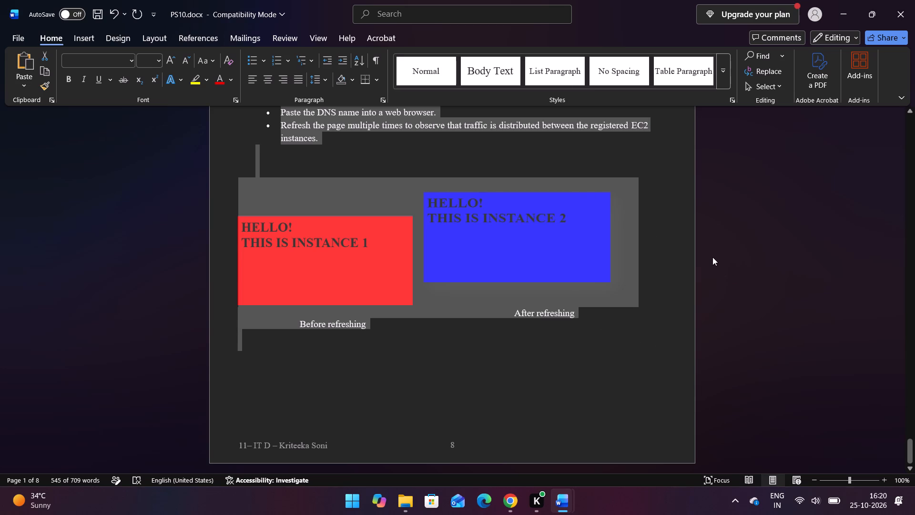
# Set the font of the text from "Types of Load Balancers" through the document's end to Times New Roman.
pyautogui.click(131, 55)
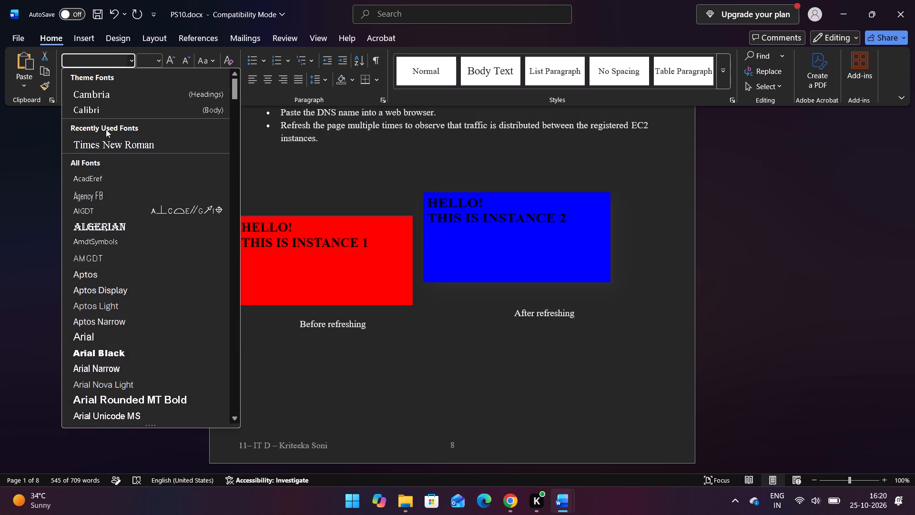
pyautogui.click(106, 146)
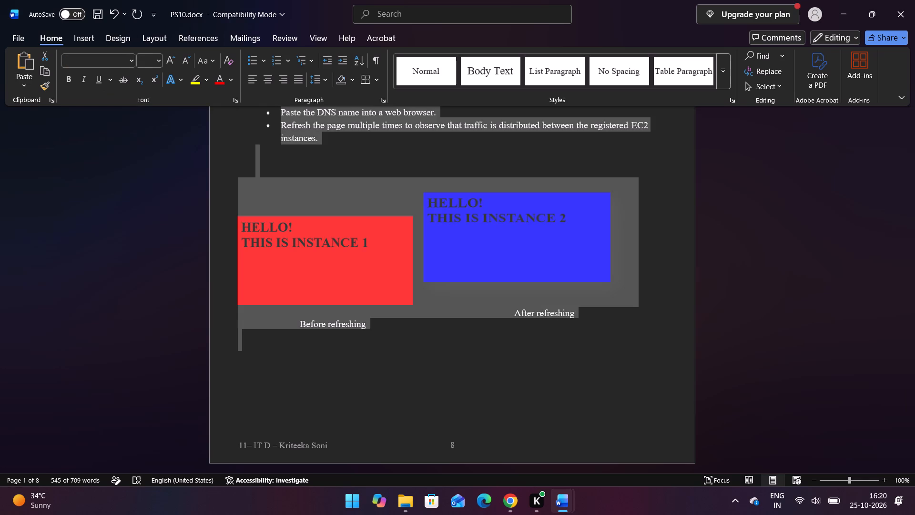
# Set the selected text from "Types of Load Balancers" through the document's end to size 12 and reapply justified alignment.
pyautogui.click(159, 62)
pyautogui.click(143, 134)
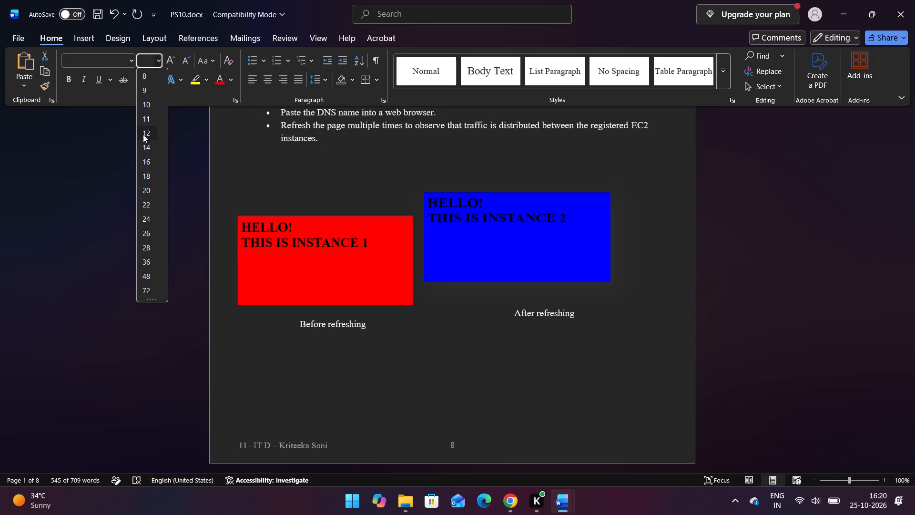
pyautogui.click(299, 82)
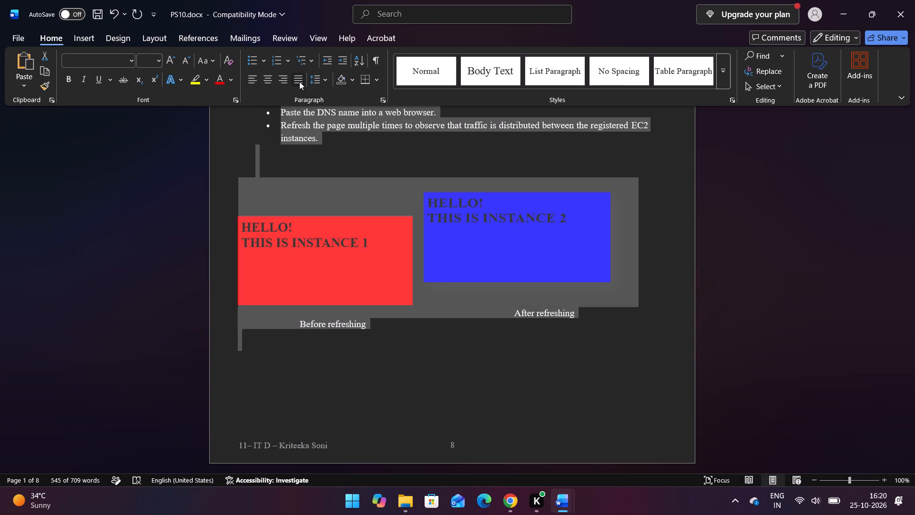
pyautogui.click(773, 247)
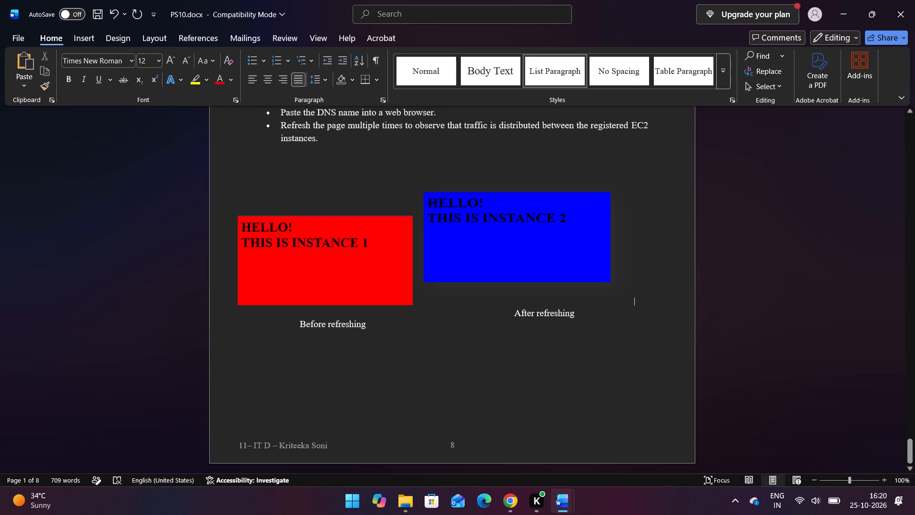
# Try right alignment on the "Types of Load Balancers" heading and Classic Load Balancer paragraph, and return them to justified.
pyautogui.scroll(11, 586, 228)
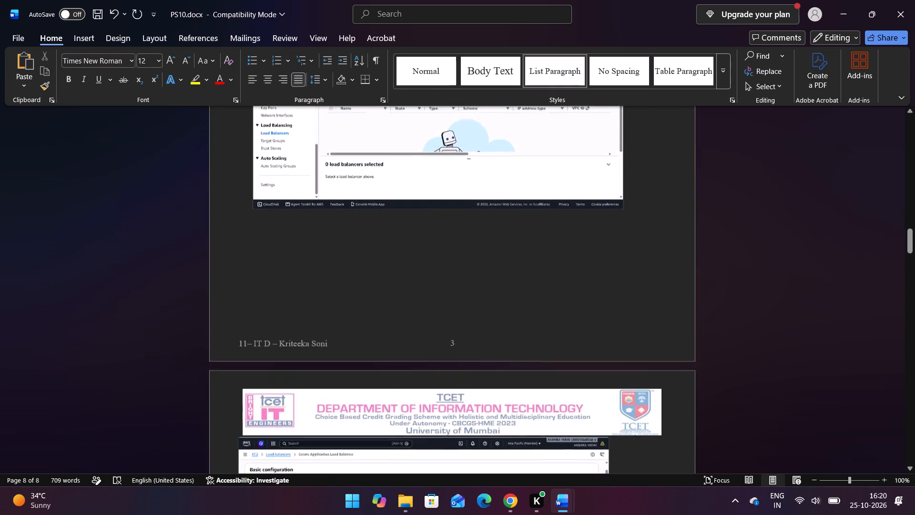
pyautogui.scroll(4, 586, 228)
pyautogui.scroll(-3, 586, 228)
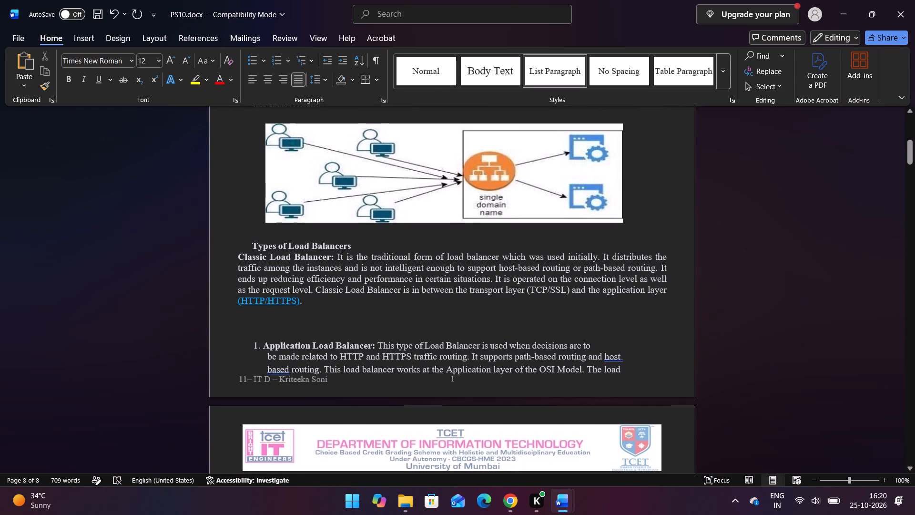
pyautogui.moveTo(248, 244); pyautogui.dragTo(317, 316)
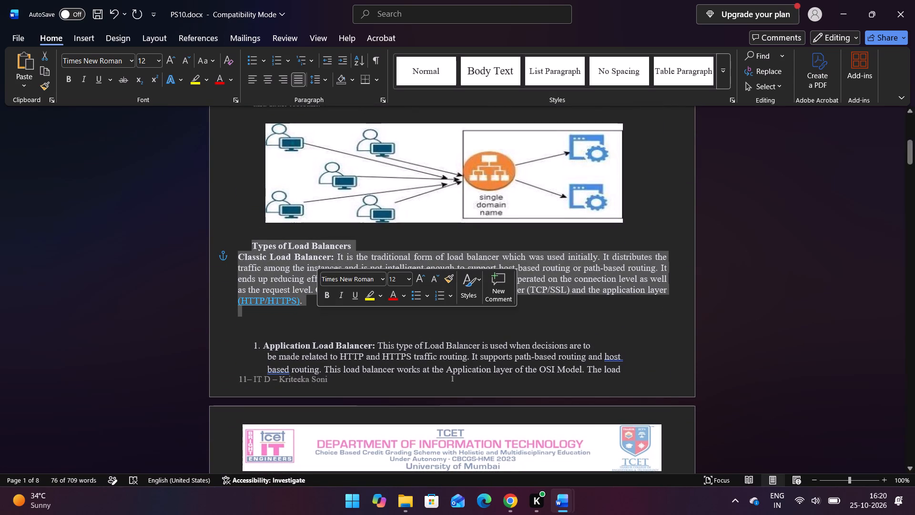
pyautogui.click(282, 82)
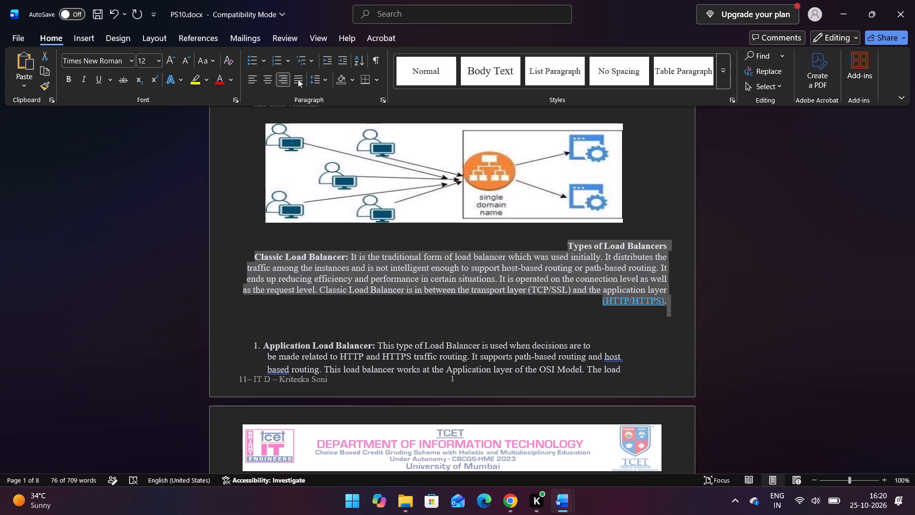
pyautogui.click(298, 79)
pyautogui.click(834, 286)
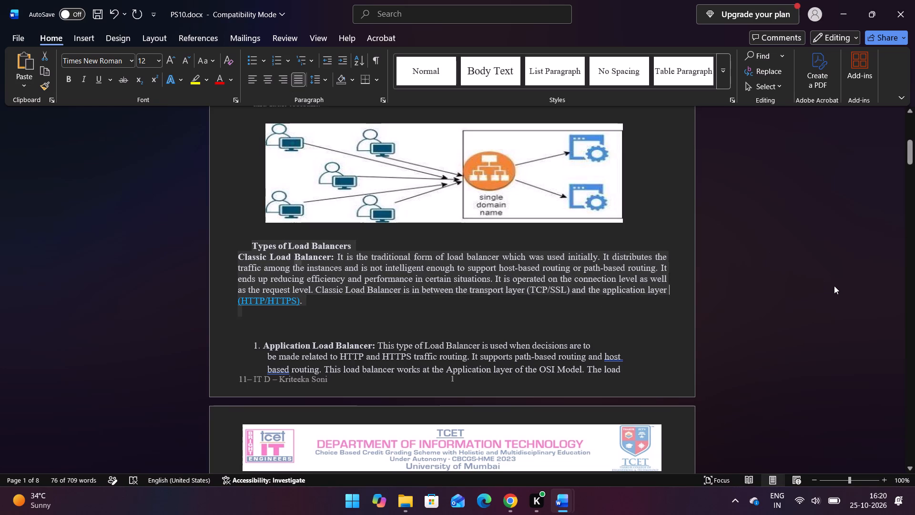
# Insert an empty line between the "Types of Load Balancers" heading and the Classic Load Balancer paragraph.
pyautogui.click(360, 246)
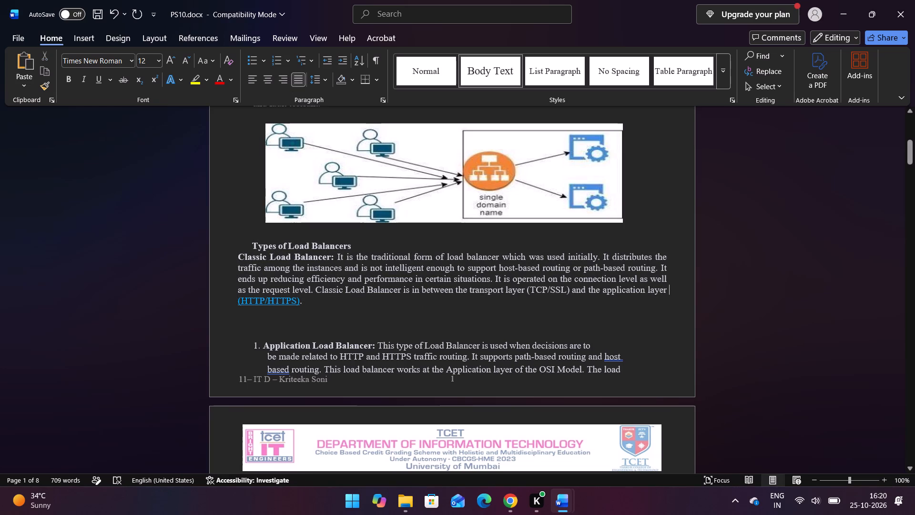
pyautogui.press('Return')
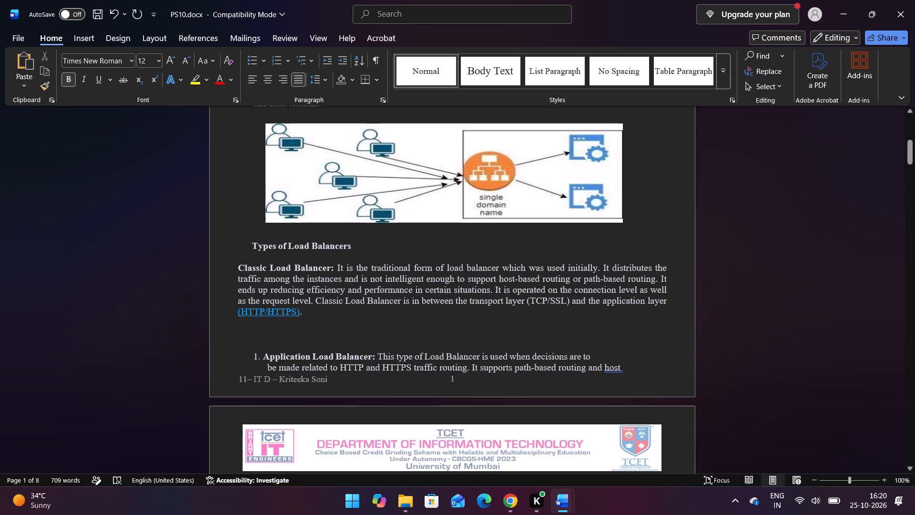
# Remove the "Types of Load Balancers" heading's left indent and the empty line directly above it.
pyautogui.click(250, 244)
pyautogui.press('BackSpace')
pyautogui.press('BackSpace')
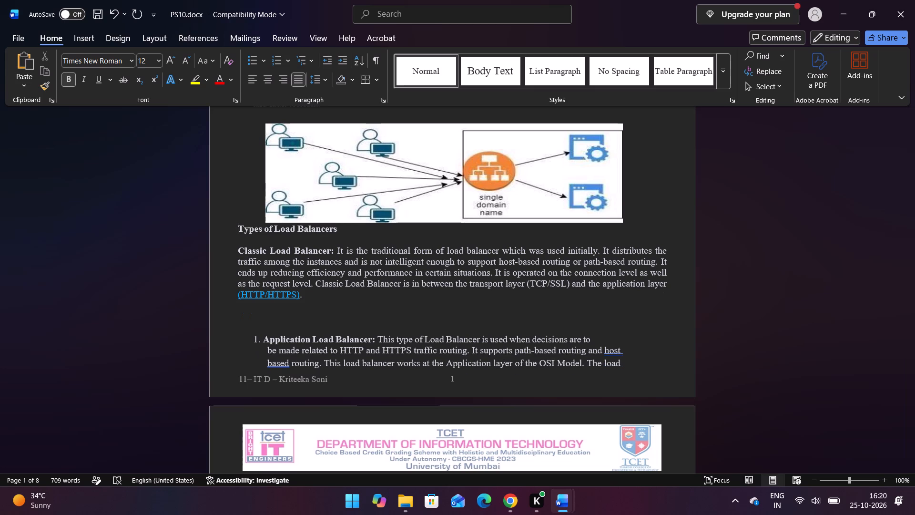
# Insert an empty line above the "Types of Load Balancers" heading and move the load balancer diagram up beneath the theory text.
pyautogui.click(236, 222)
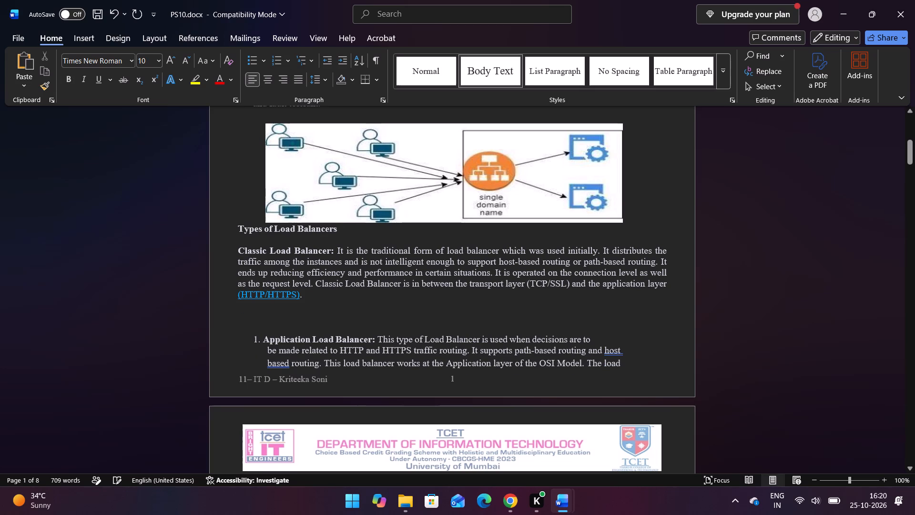
pyautogui.press('Return')
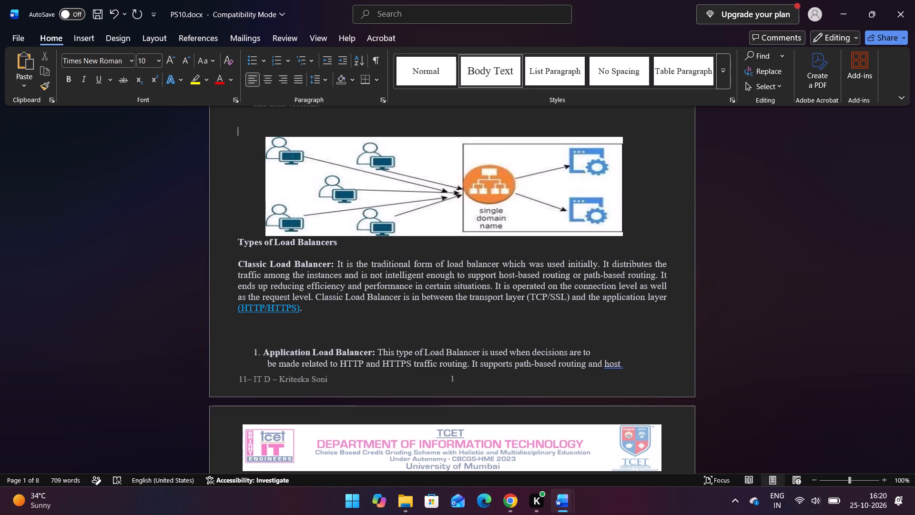
pyautogui.scroll(1, 346, 233)
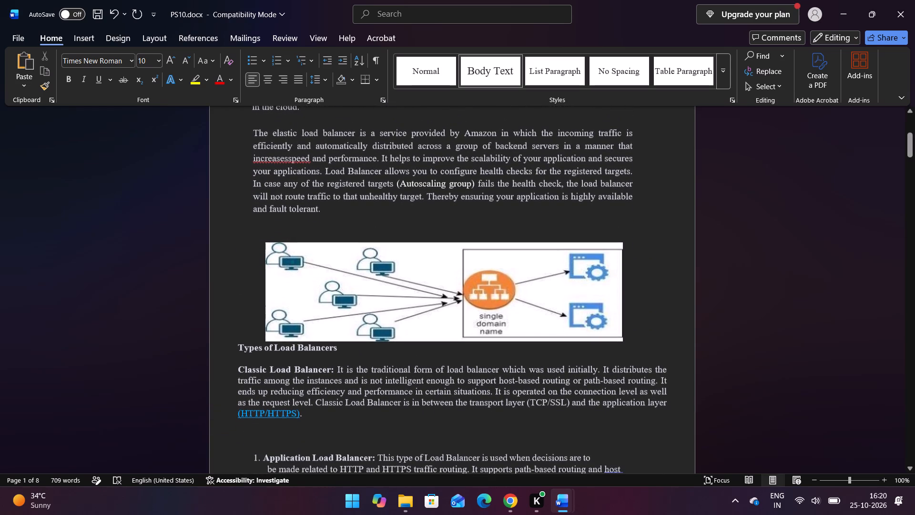
pyautogui.click(381, 286)
pyautogui.moveTo(381, 286); pyautogui.dragTo(380, 273)
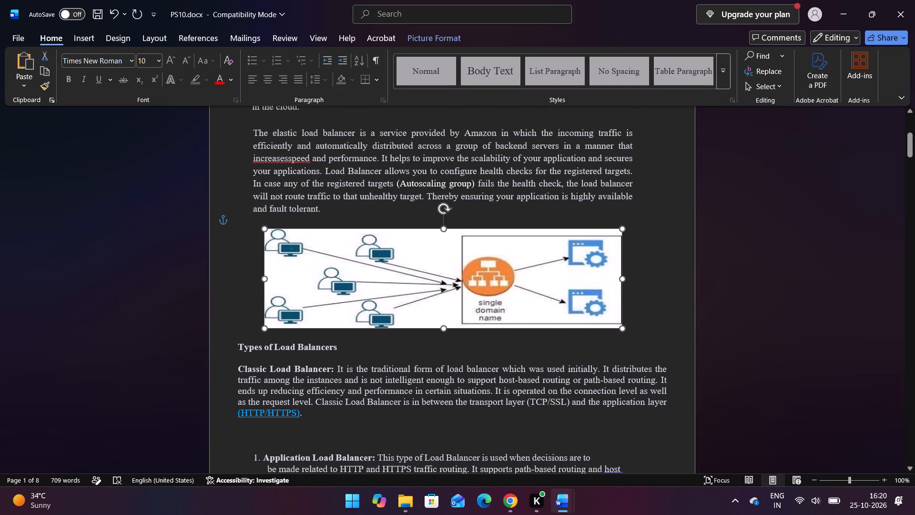
pyautogui.moveTo(380, 273); pyautogui.dragTo(380, 272)
pyautogui.click(740, 333)
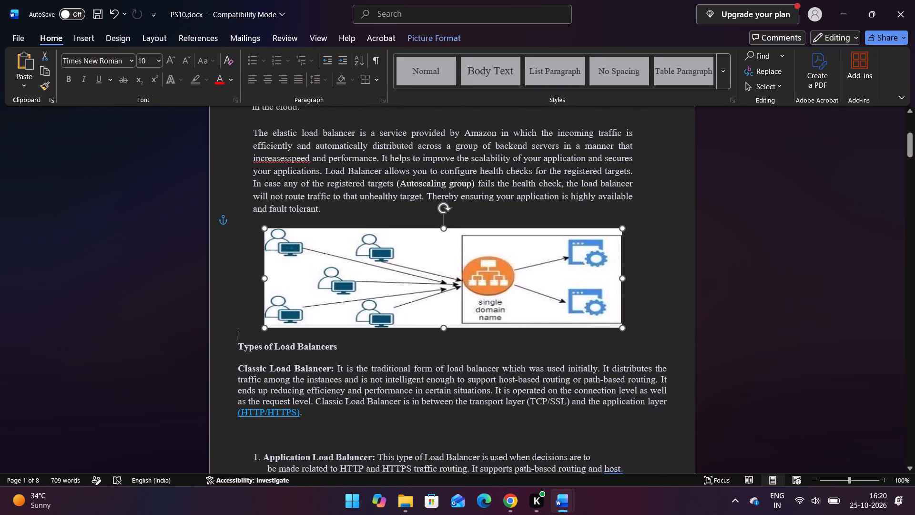
# Remove the two extra empty lines between the Classic Load Balancer paragraph and the numbered Application Load Balancer item.
pyautogui.scroll(-1, 601, 390)
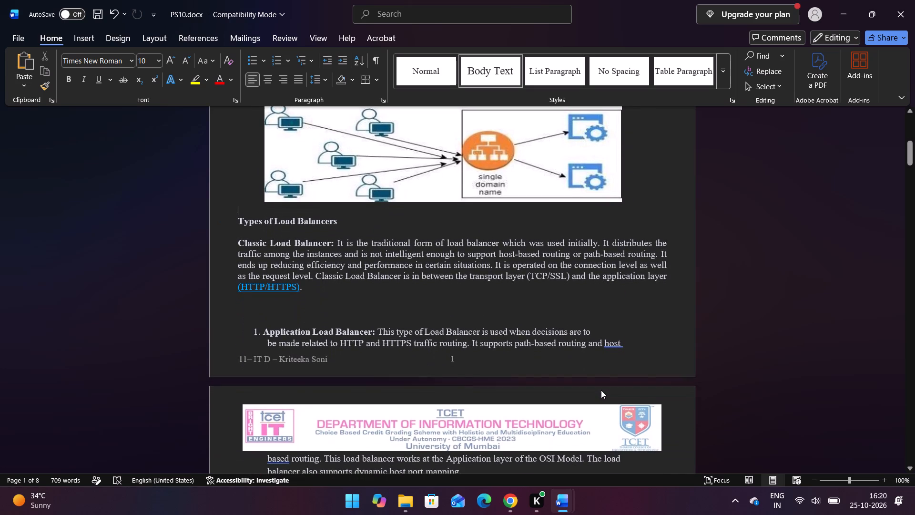
pyautogui.click(252, 331)
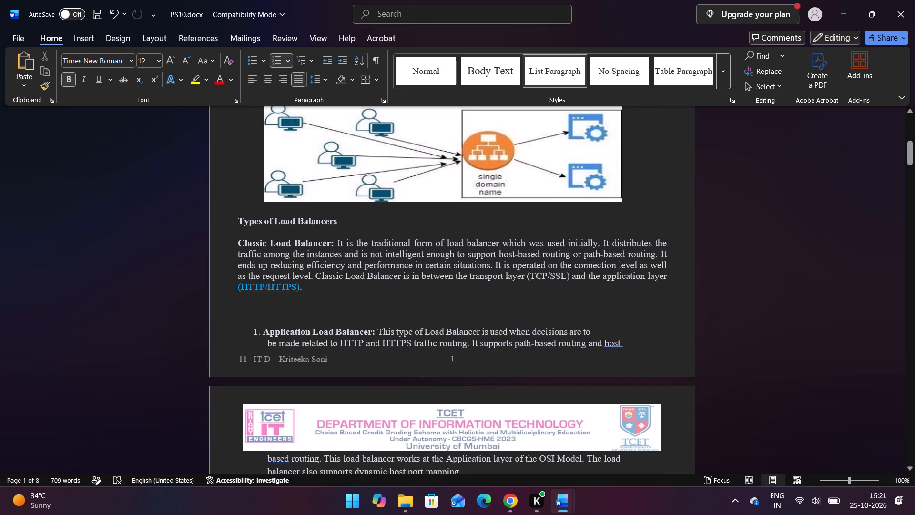
pyautogui.click(252, 313)
pyautogui.press('BackSpace')
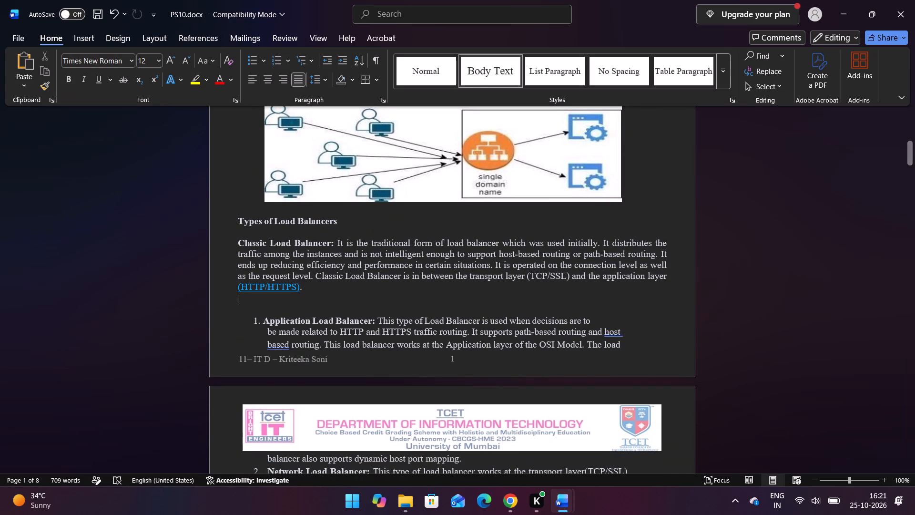
pyautogui.press('BackSpace')
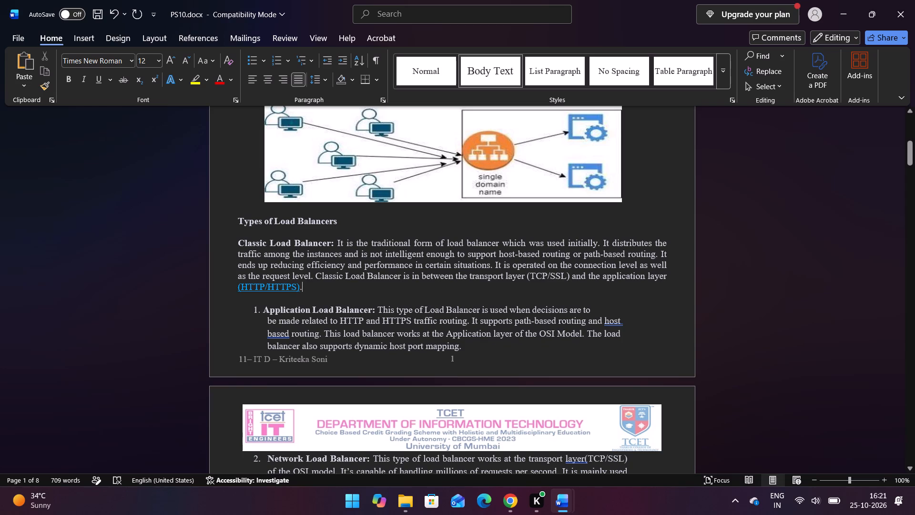
# Review the layout of the theory, load balancer types and procedure Steps 1 to 3 on the first pages.
pyautogui.scroll(2, 321, 344)
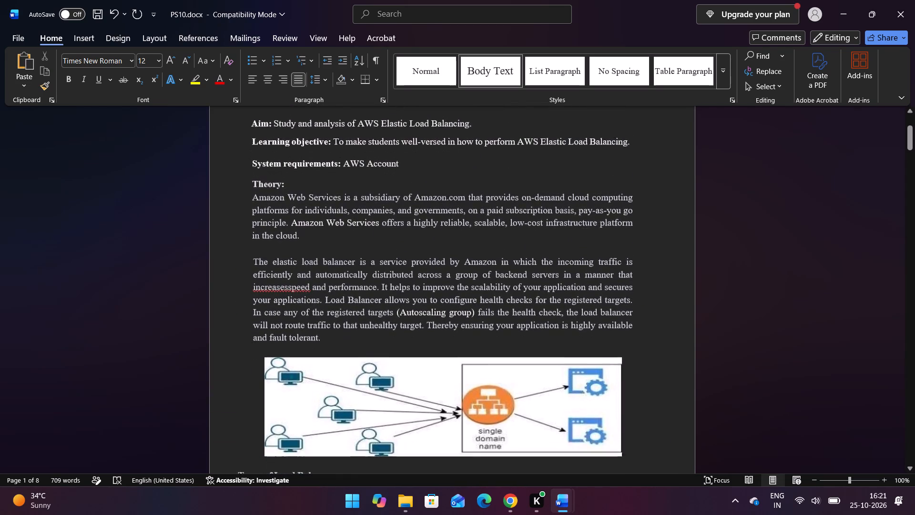
pyautogui.scroll(2, 321, 344)
pyautogui.scroll(-1, 321, 344)
pyautogui.scroll(1, 321, 344)
pyautogui.scroll(-1, 321, 344)
pyautogui.scroll(1, 321, 344)
pyautogui.scroll(-2, 321, 344)
pyautogui.scroll(1, 321, 344)
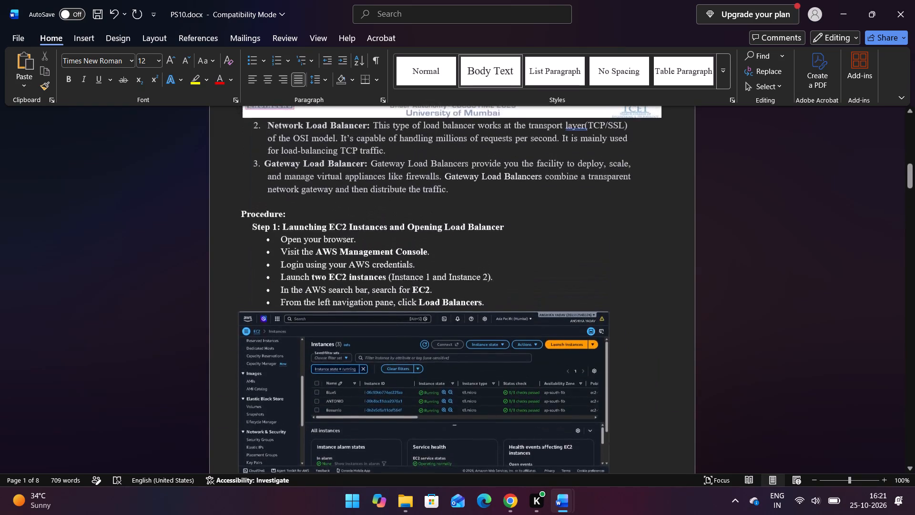
pyautogui.hscroll(1, 321, 344)
pyautogui.scroll(3, 321, 344)
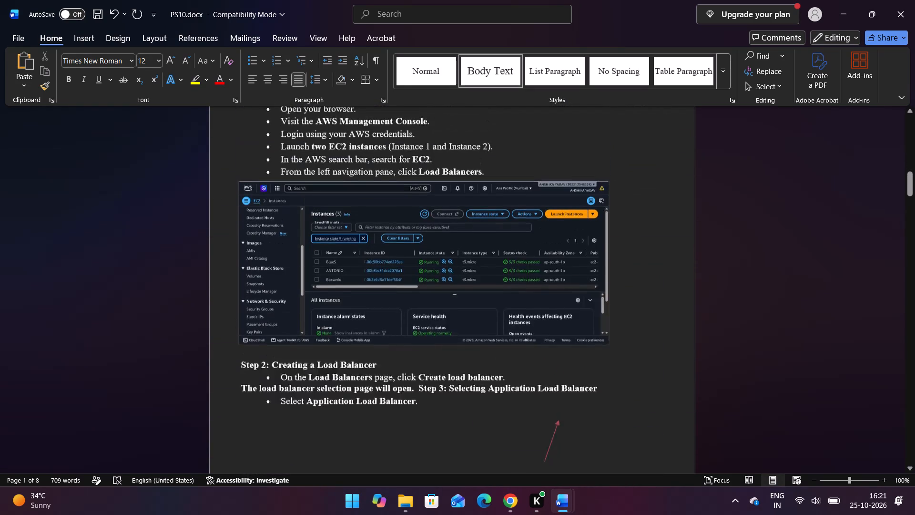
pyautogui.scroll(3, 321, 344)
pyautogui.hscroll(1, 321, 344)
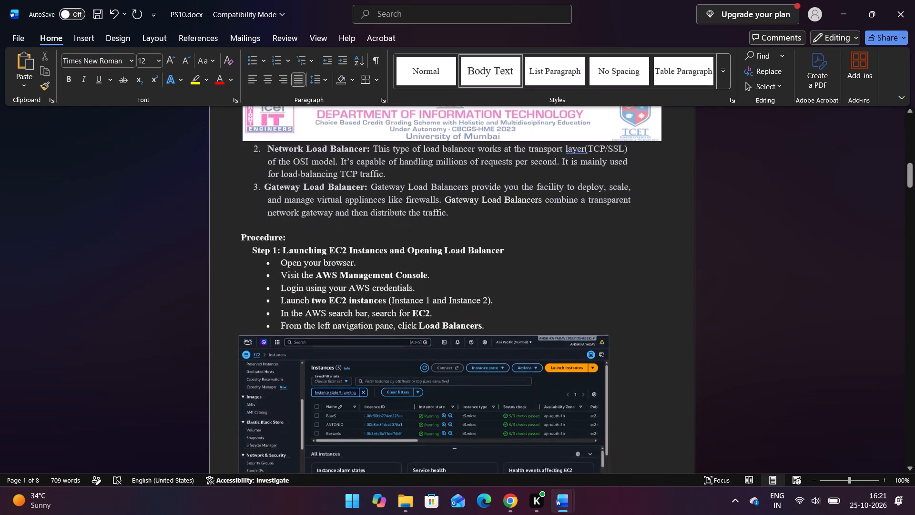
pyautogui.hscroll(1, 321, 344)
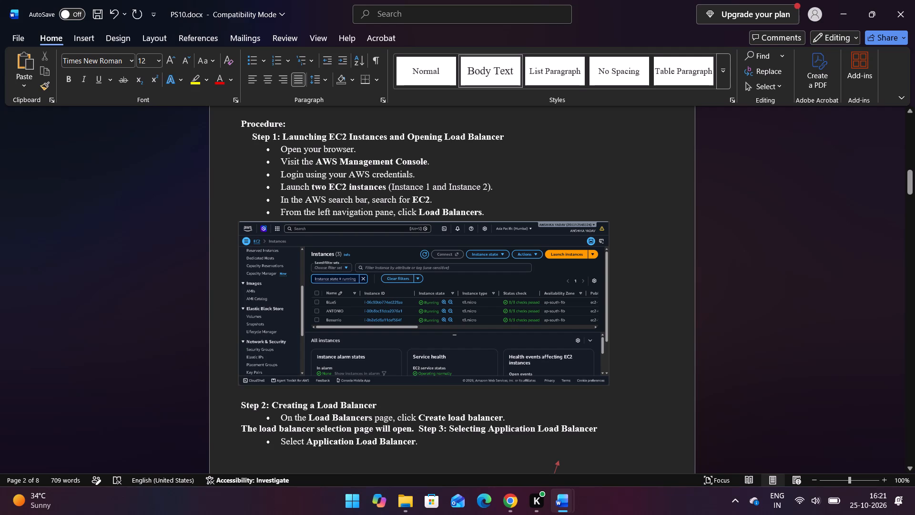
pyautogui.scroll(1, 321, 344)
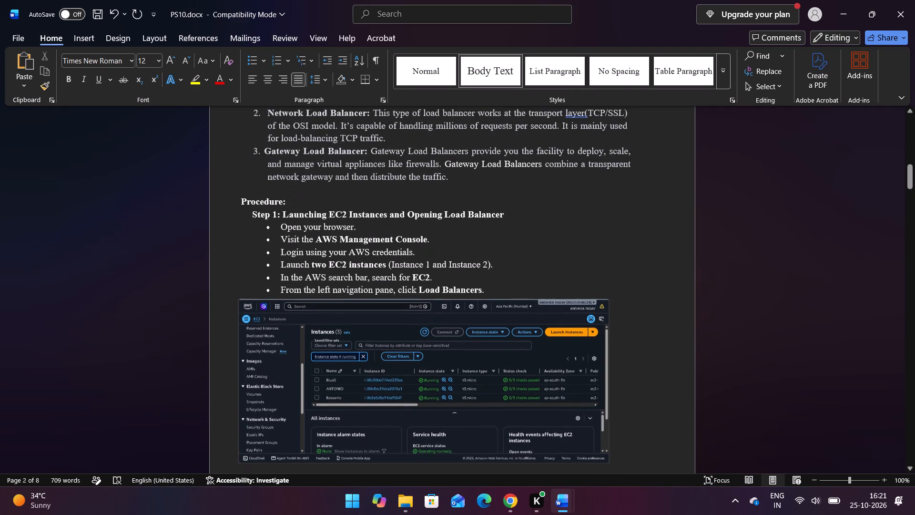
pyautogui.scroll(2, 321, 344)
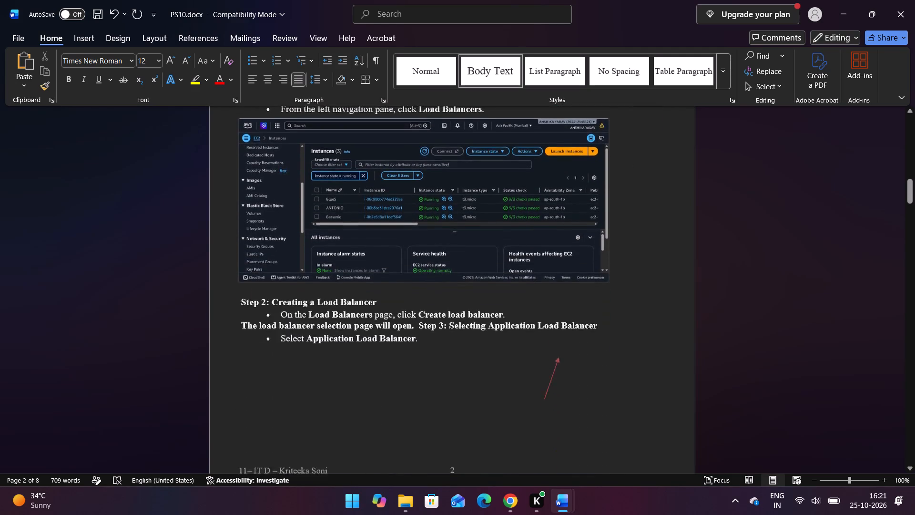
pyautogui.scroll(3, 321, 344)
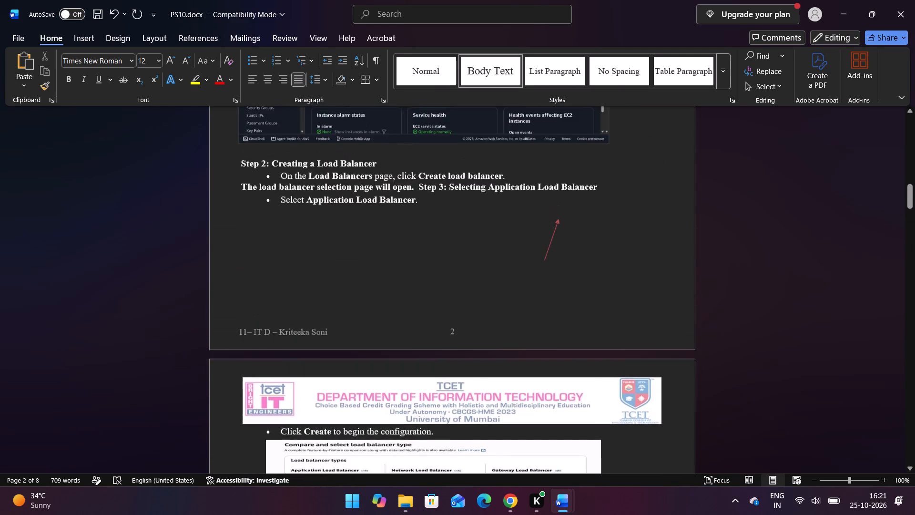
pyautogui.scroll(1, 321, 344)
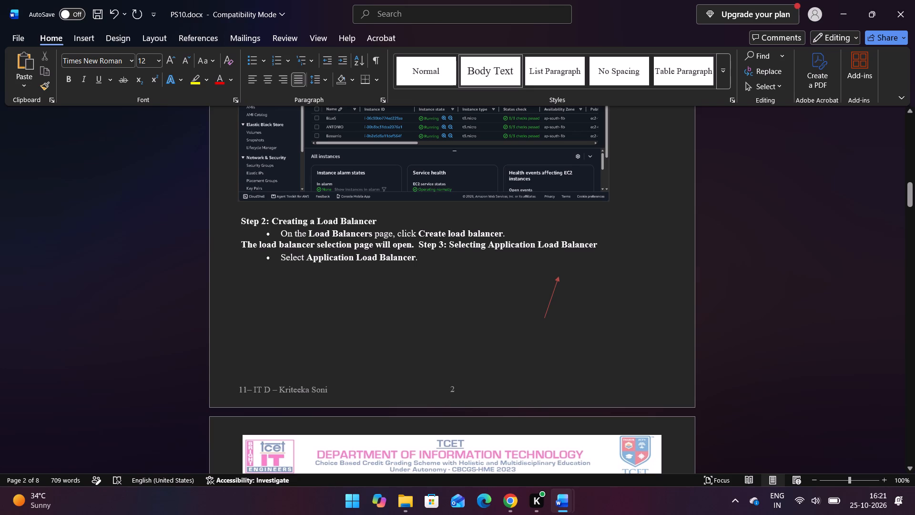
# Delete the stray red arrow below the "Select Application Load Balancer." bullet on page 2.
pyautogui.click(552, 298)
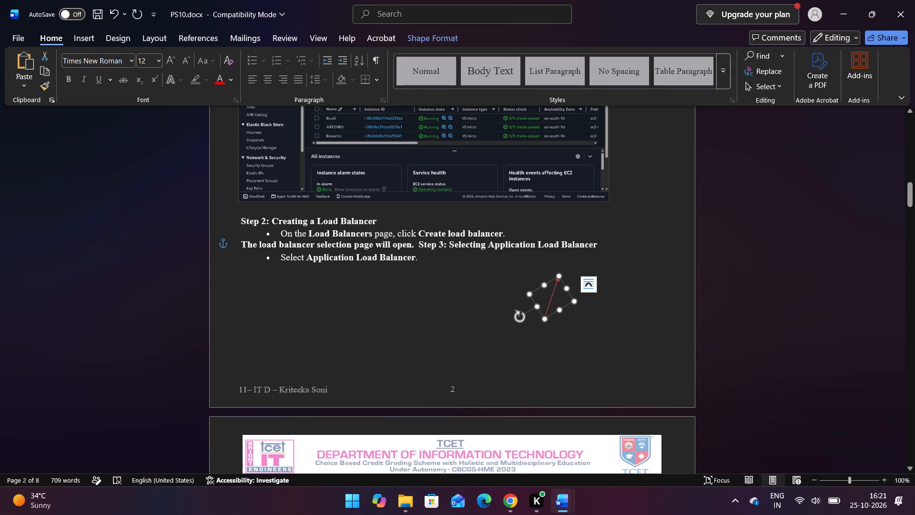
pyautogui.press('BackSpace')
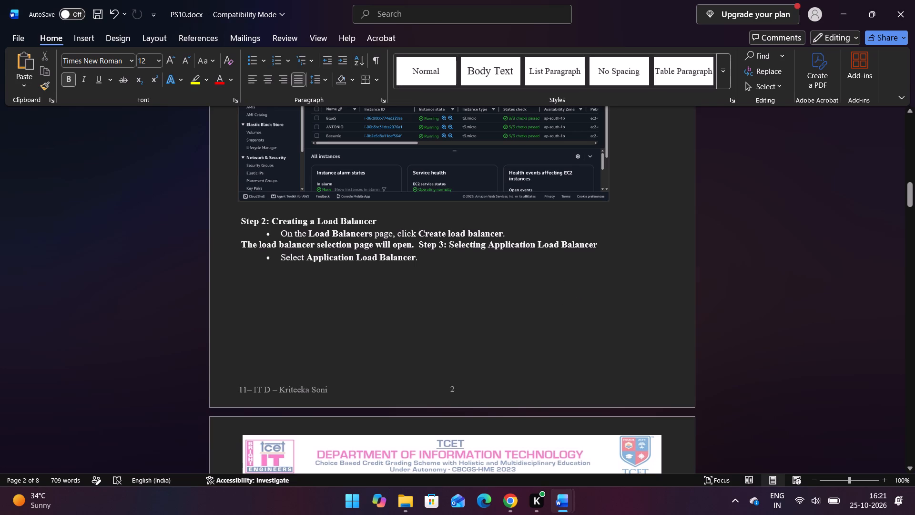
# Break "Step 3: Selecting Application Load Balancer" onto its own line with an empty line above it.
pyautogui.press('Return')
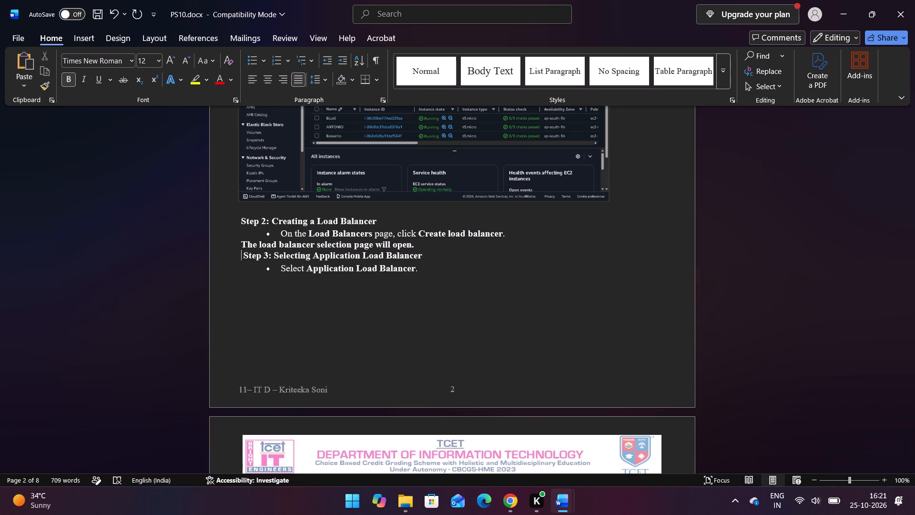
pyautogui.press('Return')
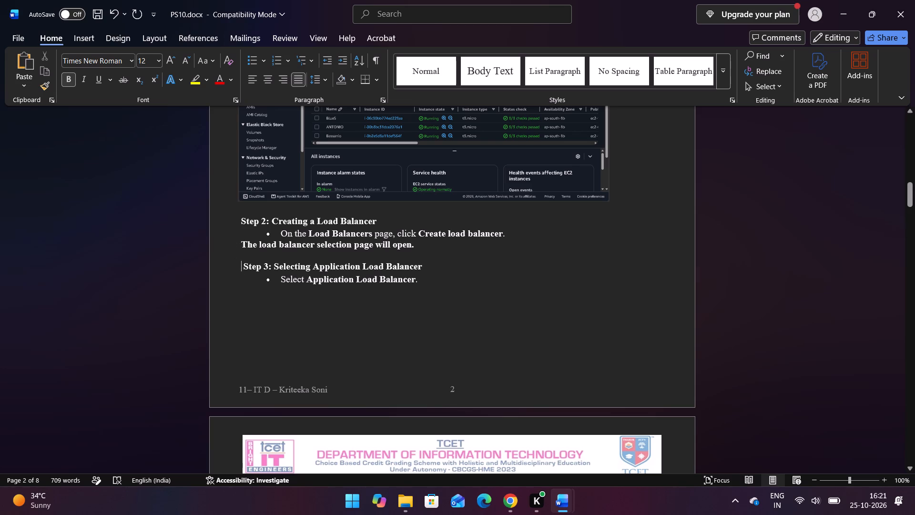
pyautogui.hscroll(1, 292, 304)
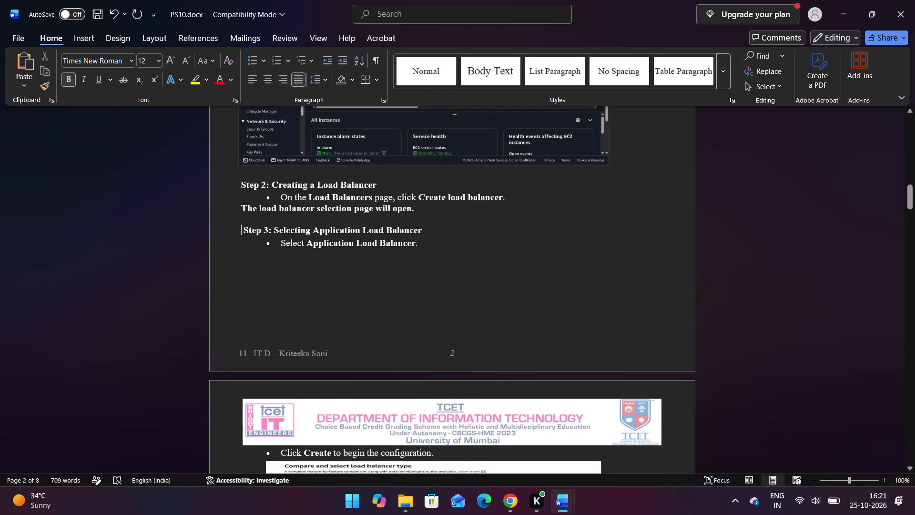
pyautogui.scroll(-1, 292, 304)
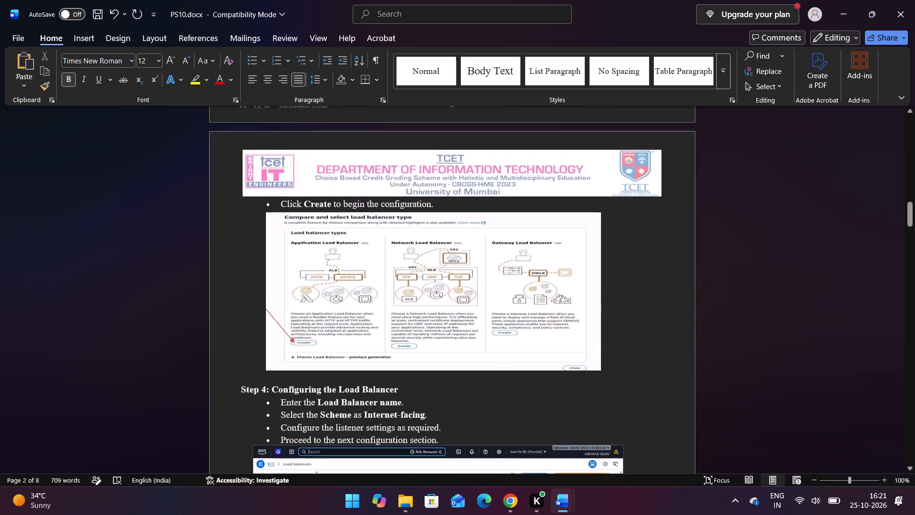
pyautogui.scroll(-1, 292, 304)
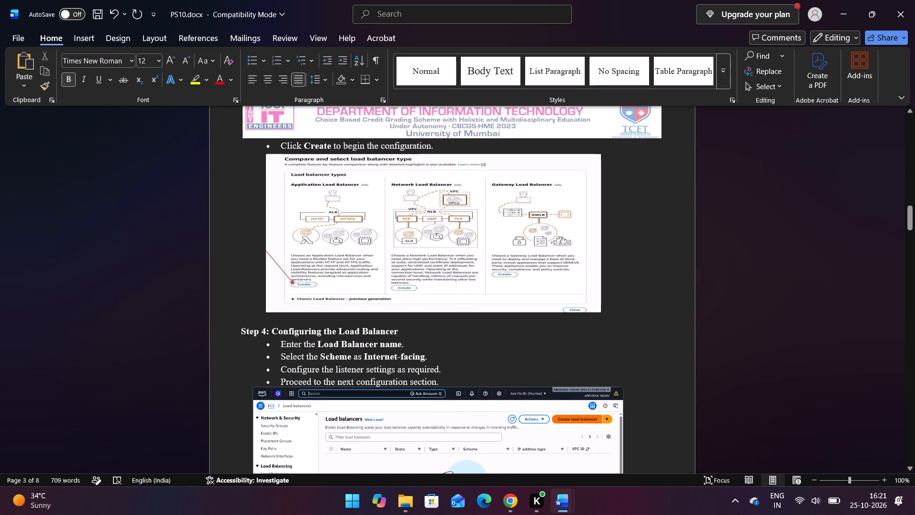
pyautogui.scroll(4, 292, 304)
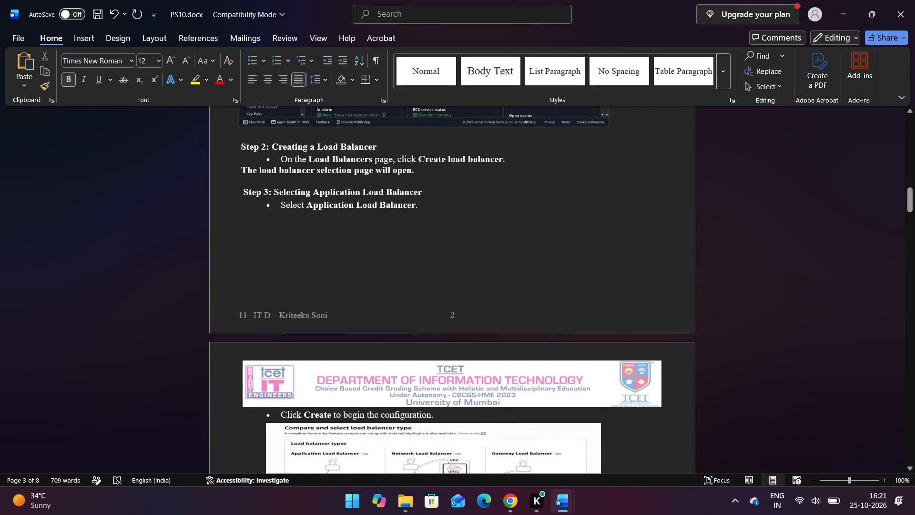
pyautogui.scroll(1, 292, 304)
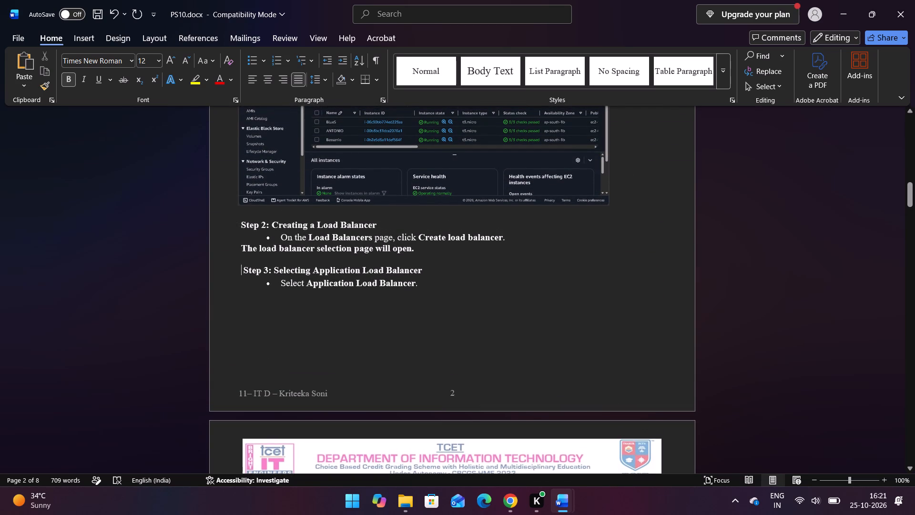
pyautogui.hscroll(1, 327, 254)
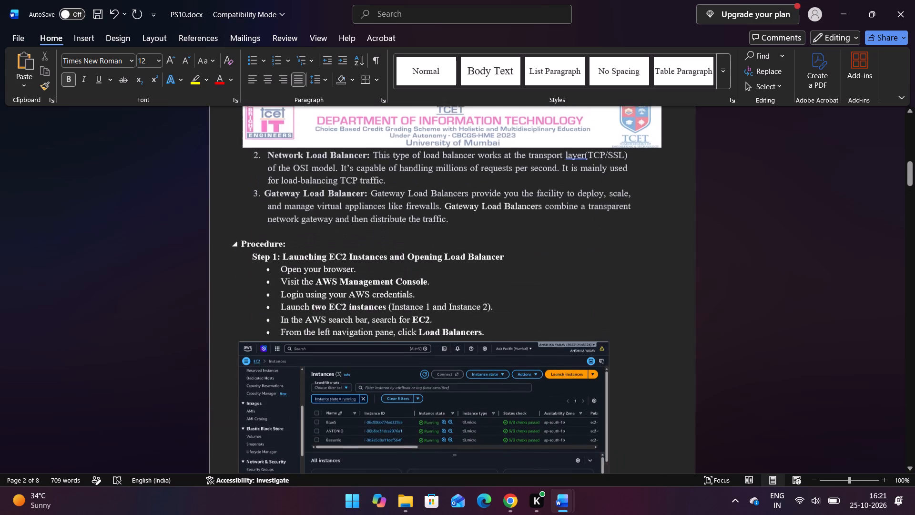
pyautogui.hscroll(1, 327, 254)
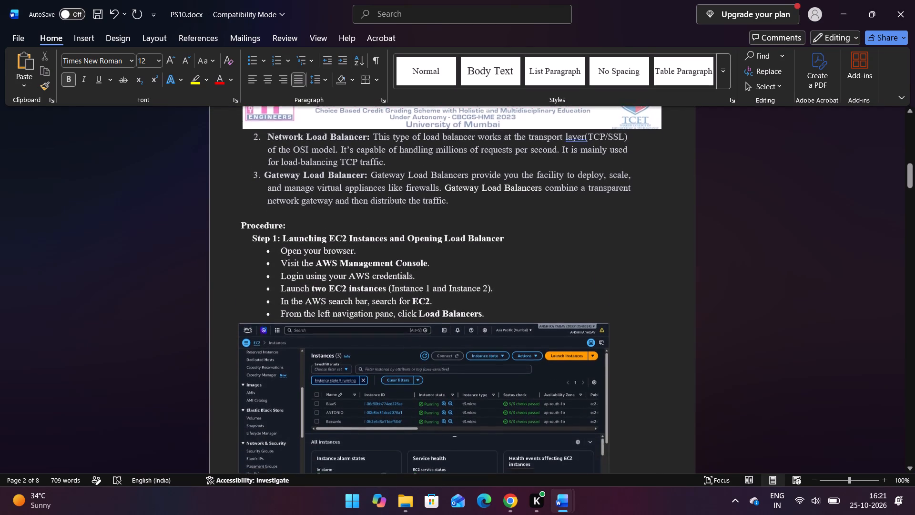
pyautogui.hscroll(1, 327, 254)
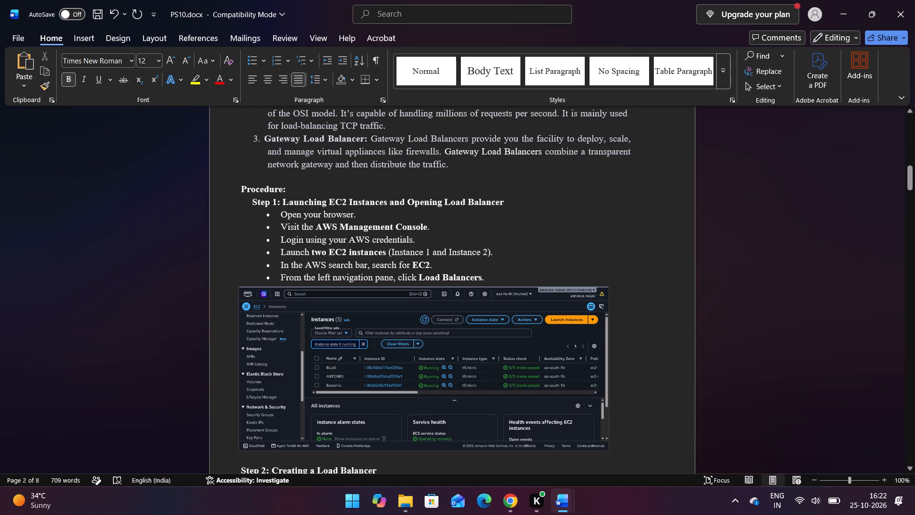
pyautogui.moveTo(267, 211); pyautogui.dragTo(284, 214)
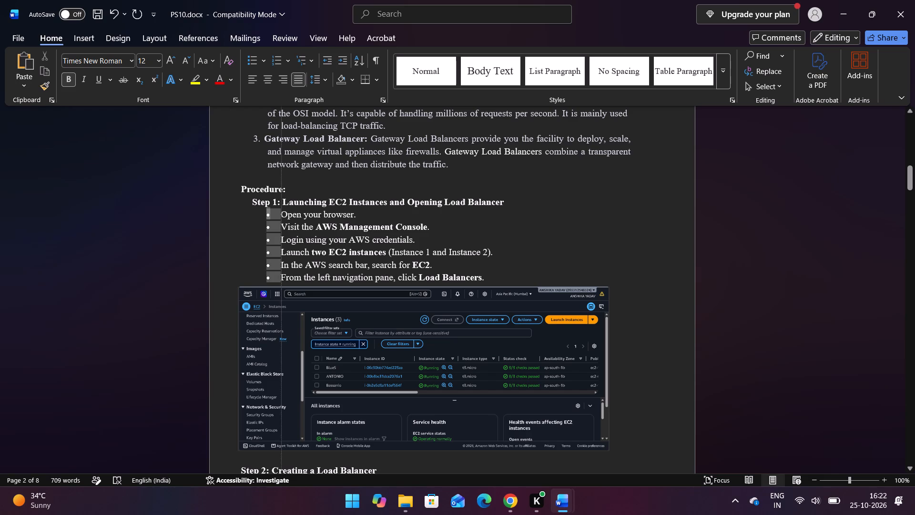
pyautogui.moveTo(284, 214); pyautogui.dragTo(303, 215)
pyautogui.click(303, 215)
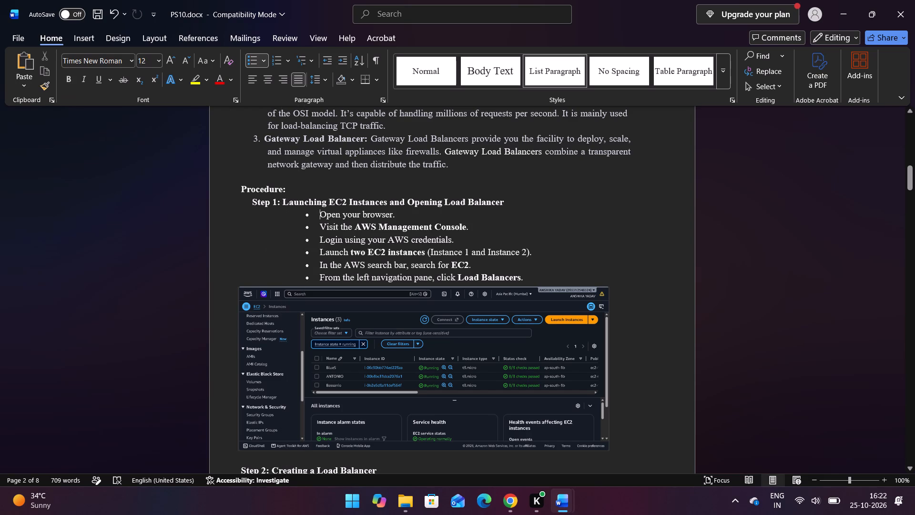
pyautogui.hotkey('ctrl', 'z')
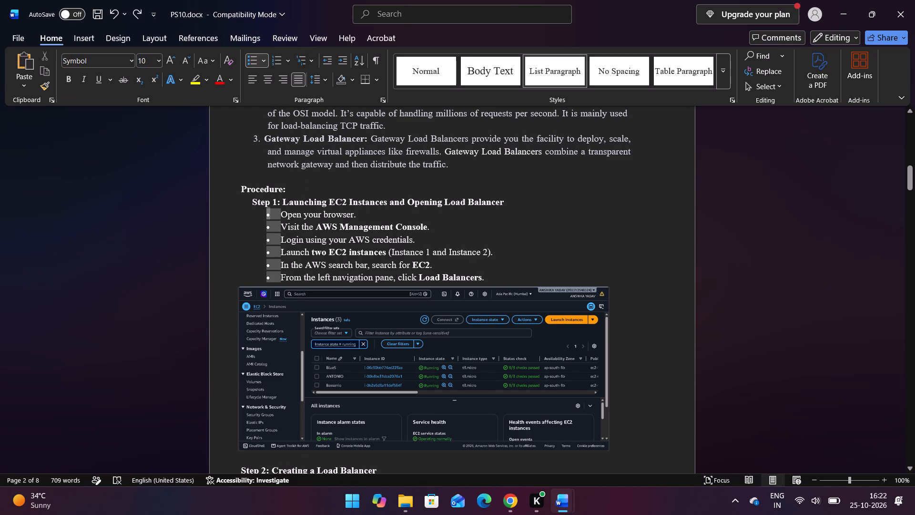
# Delete the first three Step 1 bullets, from "Open your browser." through "Login using your AWS credentials.".
pyautogui.click(279, 213)
pyautogui.moveTo(279, 213); pyautogui.dragTo(429, 236)
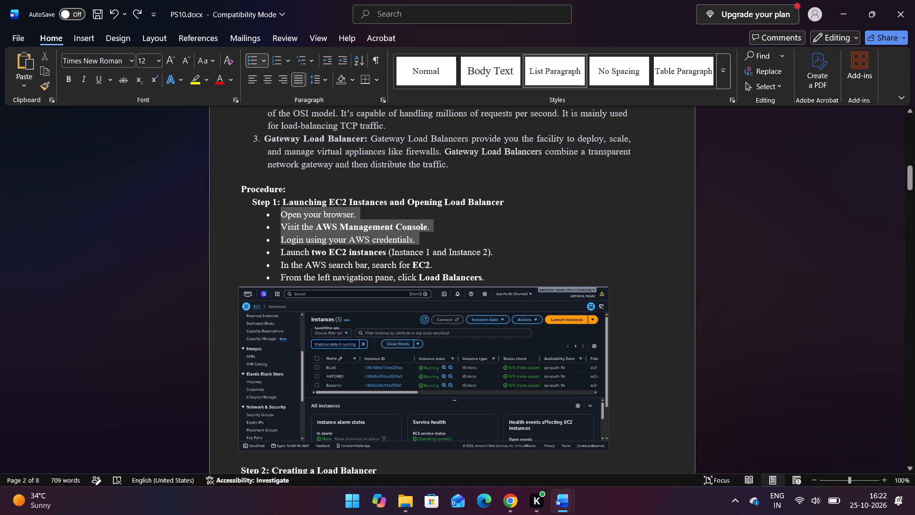
pyautogui.moveTo(429, 236); pyautogui.dragTo(429, 235)
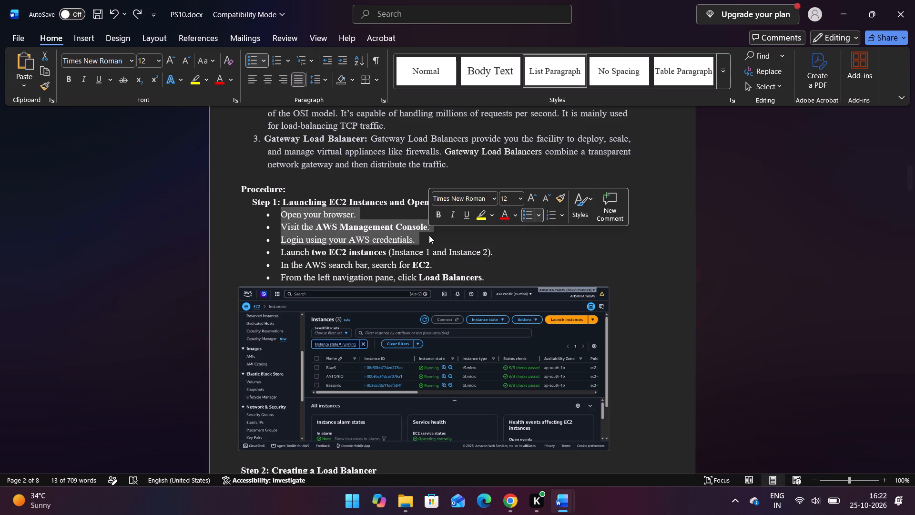
pyautogui.press('BackSpace')
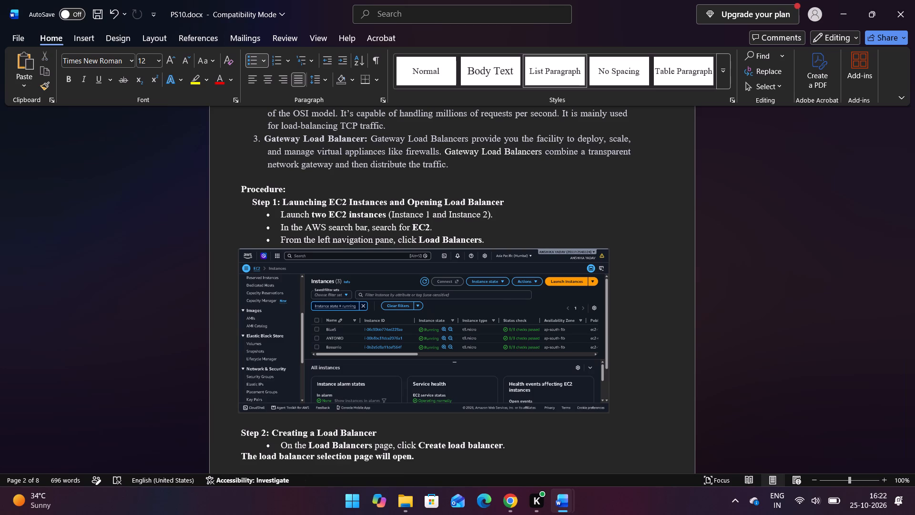
# Delete the Create load balancer bullet and the sentence "The load balancer selection page will open." under the Step 2 heading.
pyautogui.scroll(-2, 485, 335)
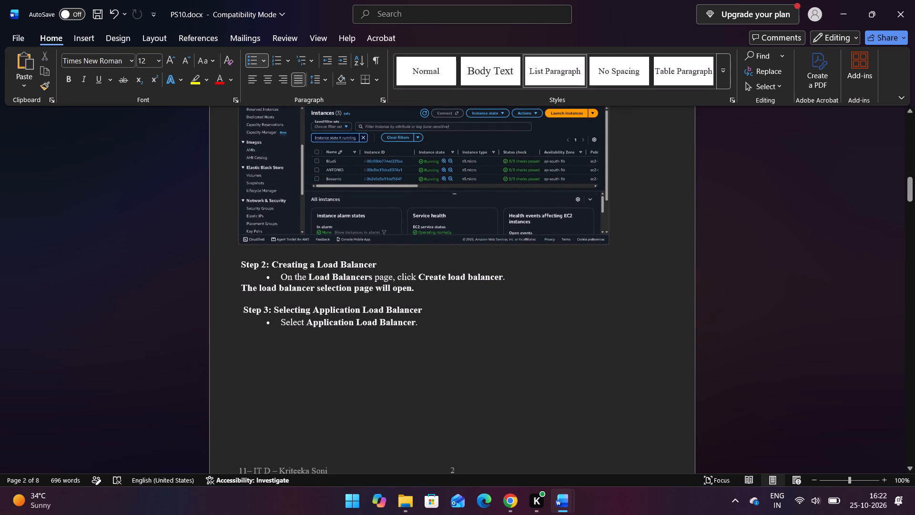
pyautogui.moveTo(263, 272); pyautogui.dragTo(420, 285)
pyautogui.press('BackSpace')
pyautogui.press('BackSpace')
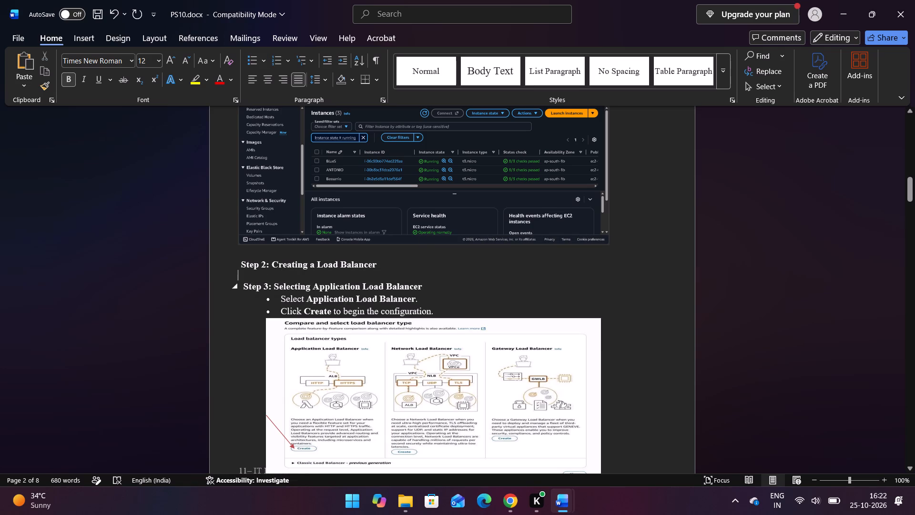
# Remove the empty line between the Step 2 and Step 3 headings and the leading space before "Step 3: Selecting Application Load Balancer".
pyautogui.scroll(-1, 417, 322)
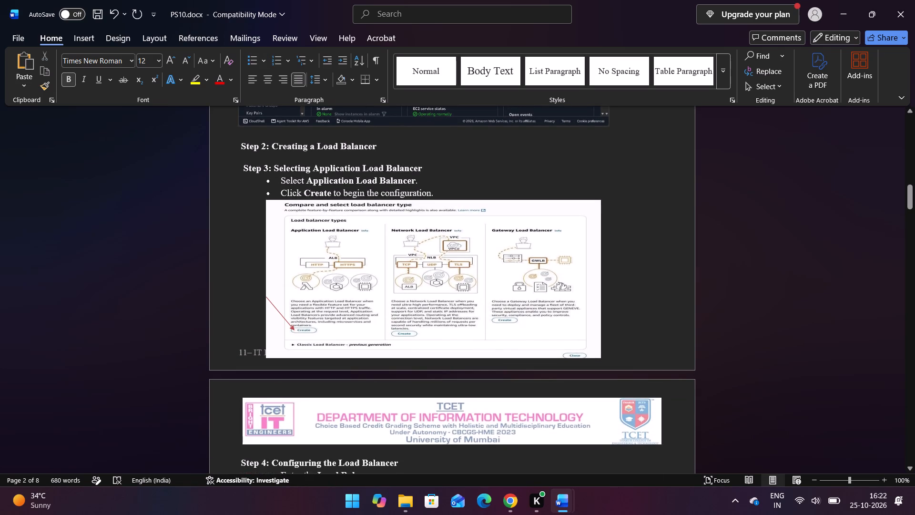
pyautogui.scroll(3, 479, 308)
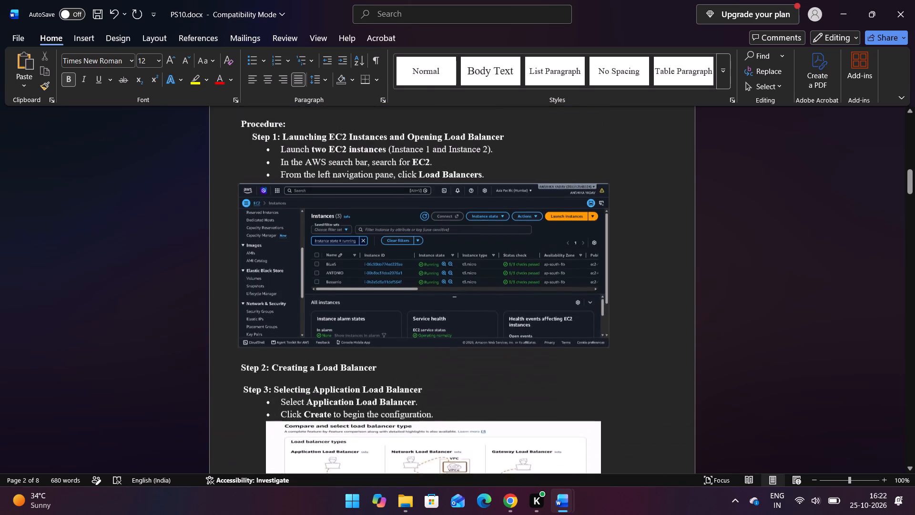
pyautogui.scroll(3, 479, 308)
pyautogui.scroll(-2, 479, 308)
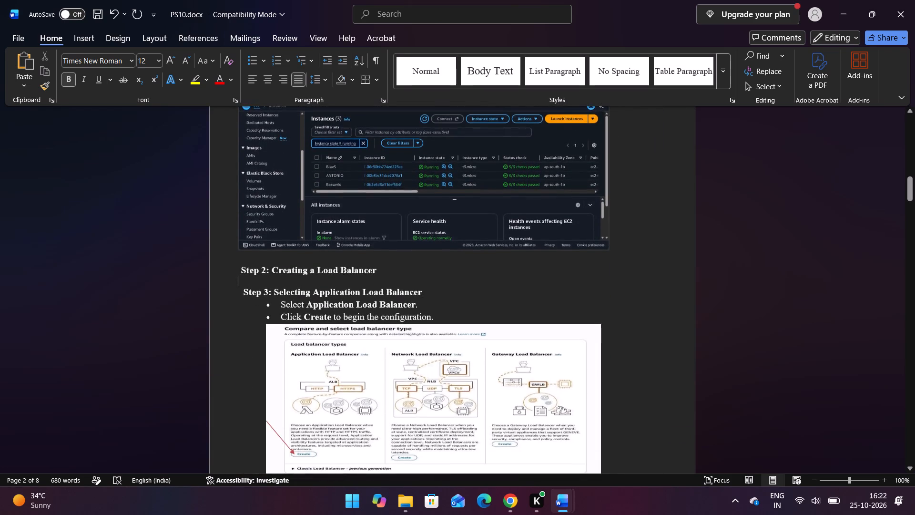
pyautogui.scroll(-1, 479, 308)
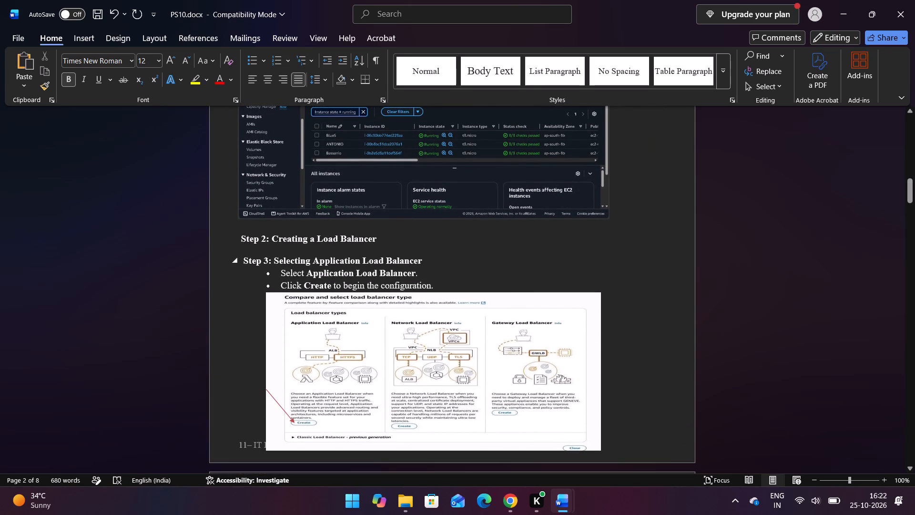
pyautogui.press('BackSpace')
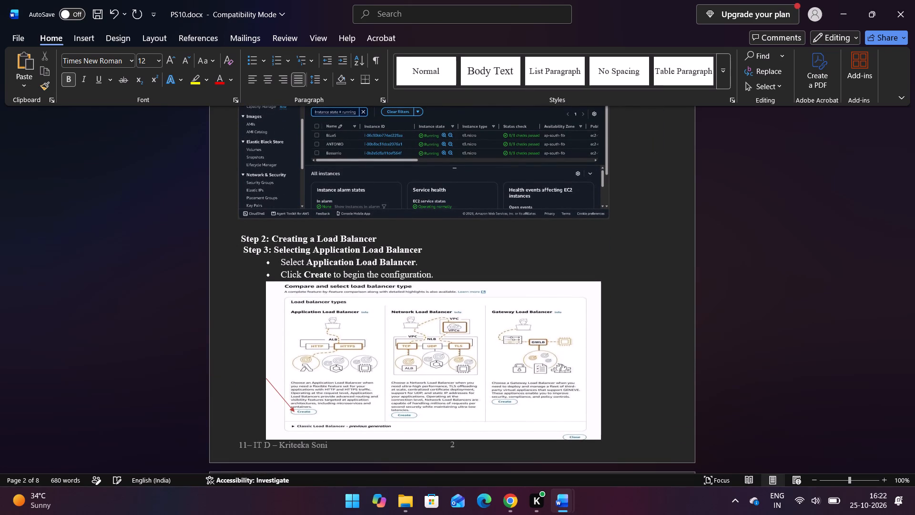
pyautogui.click(242, 246)
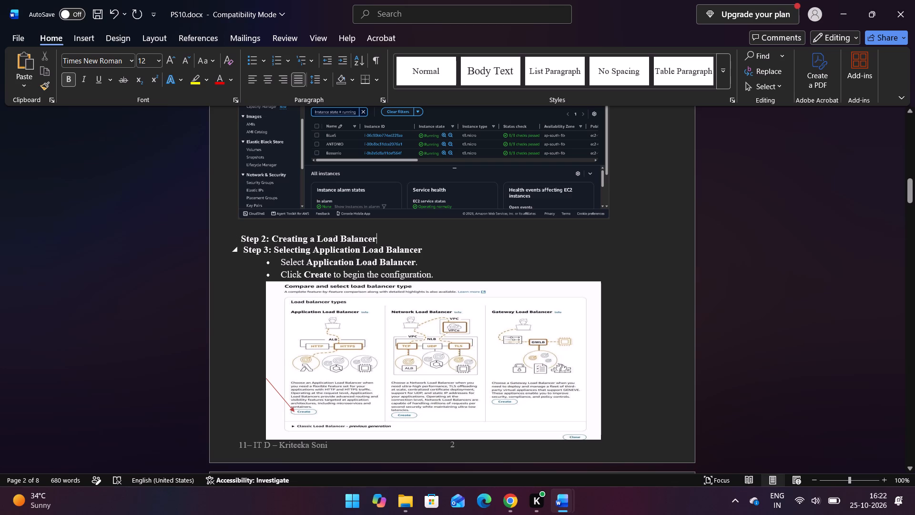
pyautogui.press('BackSpace')
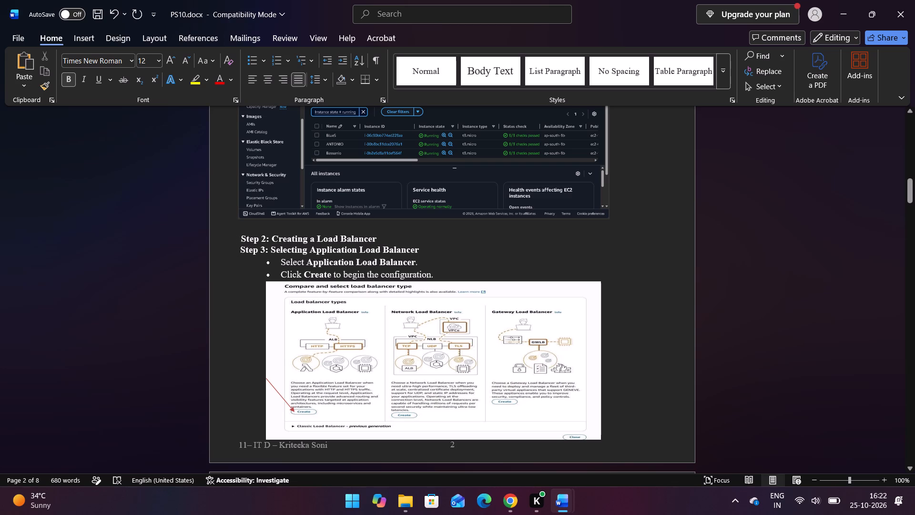
# Remove the empty line between the EC2 instances screenshot and the "Step 2: Creating a Load Balancer" heading.
pyautogui.scroll(-3, 283, 383)
pyautogui.scroll(1, 282, 389)
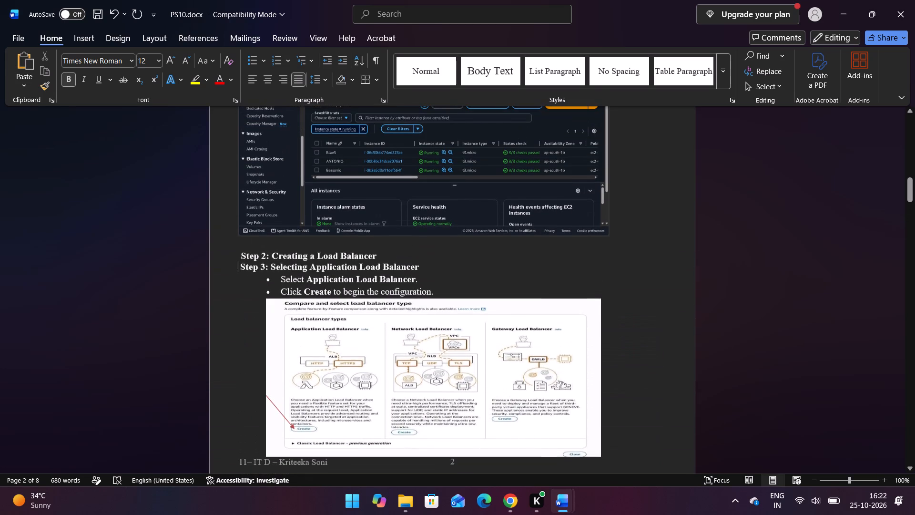
pyautogui.scroll(1, 282, 389)
pyautogui.click(242, 245)
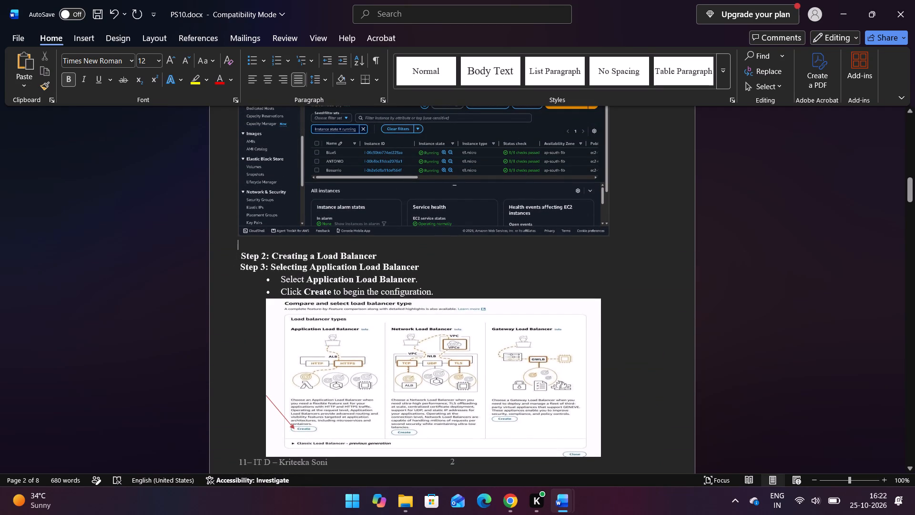
pyautogui.press('BackSpace')
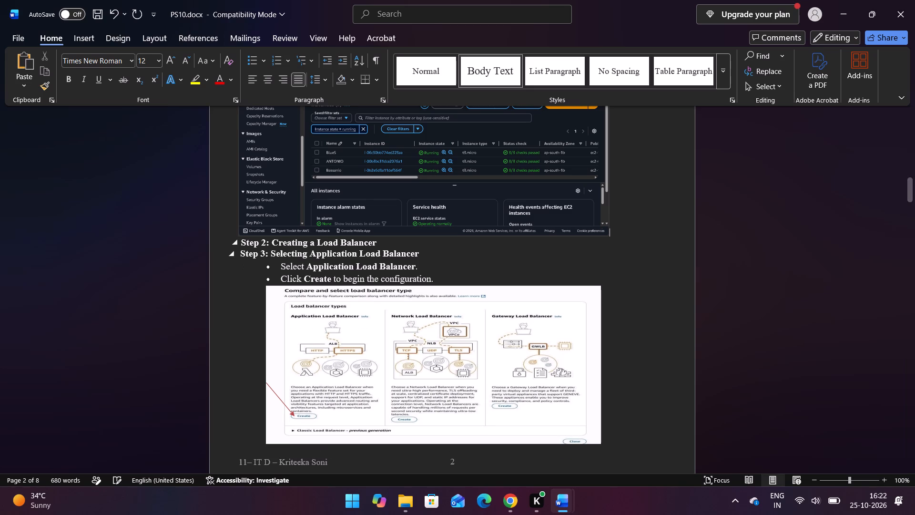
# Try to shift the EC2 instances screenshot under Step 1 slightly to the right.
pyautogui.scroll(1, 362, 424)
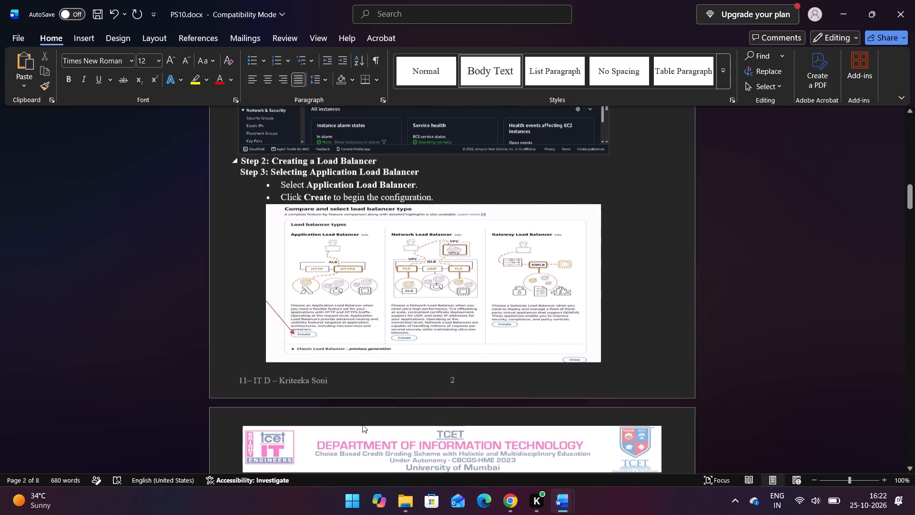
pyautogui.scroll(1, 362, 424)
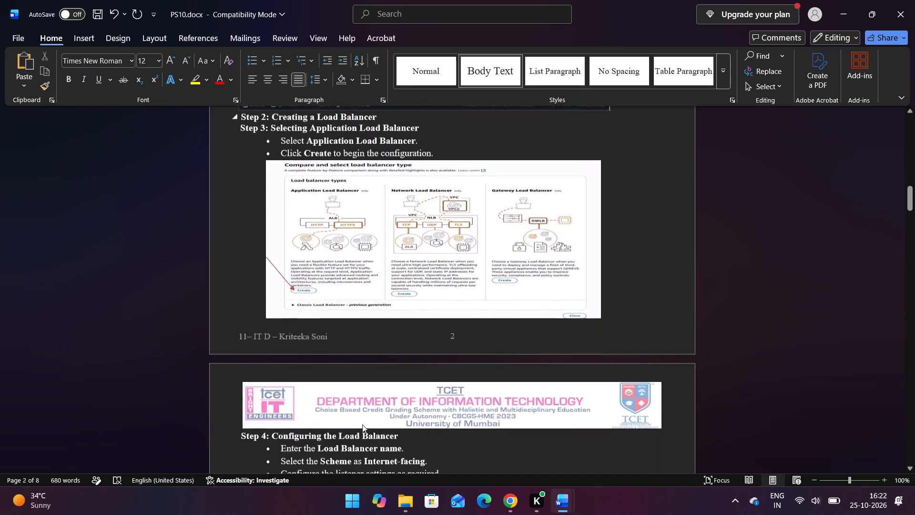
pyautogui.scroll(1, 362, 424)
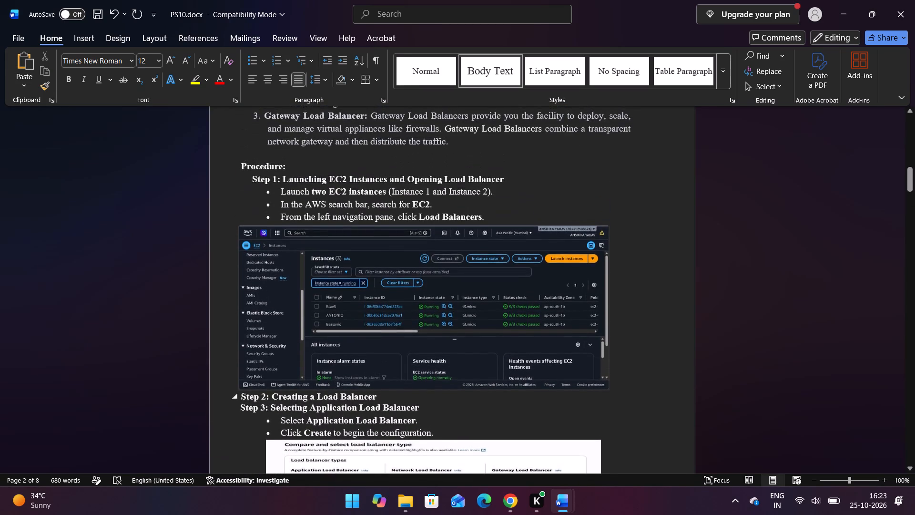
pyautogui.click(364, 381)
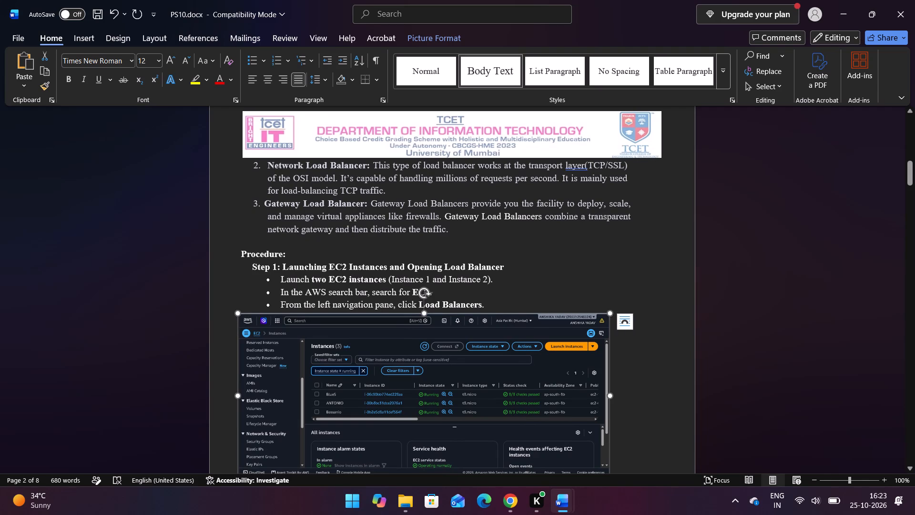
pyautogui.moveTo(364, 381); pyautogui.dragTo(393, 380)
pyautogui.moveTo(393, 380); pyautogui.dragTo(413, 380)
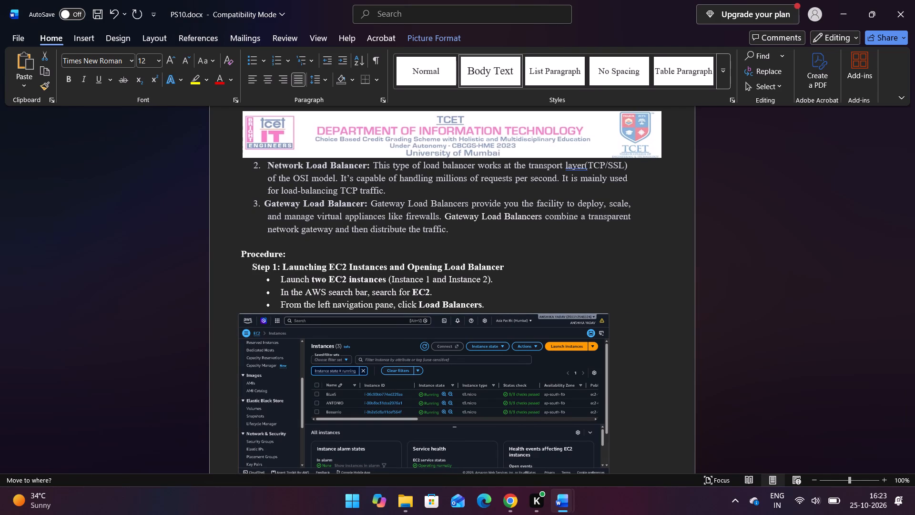
# Move the "Compare and select load balancer type" figure to align with the left text margin, just below the Step 3 bullets.
pyautogui.scroll(-1, 413, 380)
pyautogui.click(420, 330)
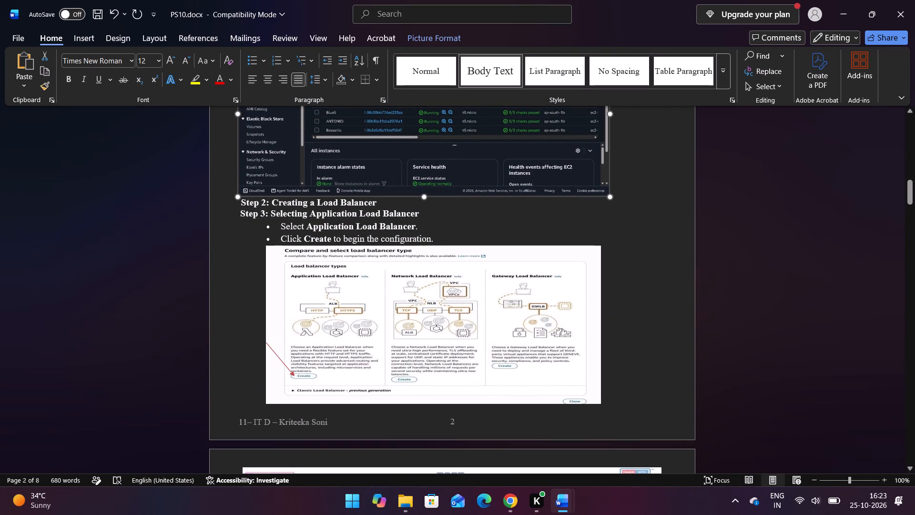
pyautogui.moveTo(420, 330); pyautogui.dragTo(385, 330)
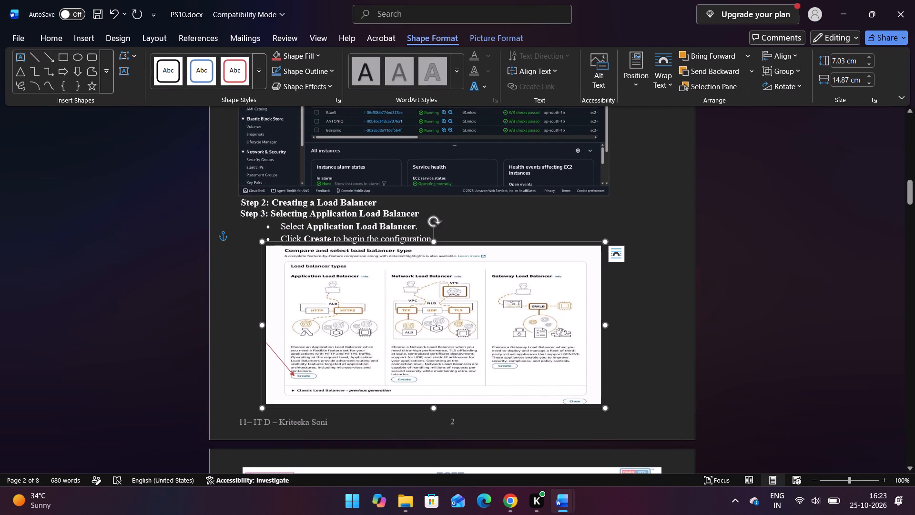
pyautogui.moveTo(385, 330); pyautogui.dragTo(361, 331)
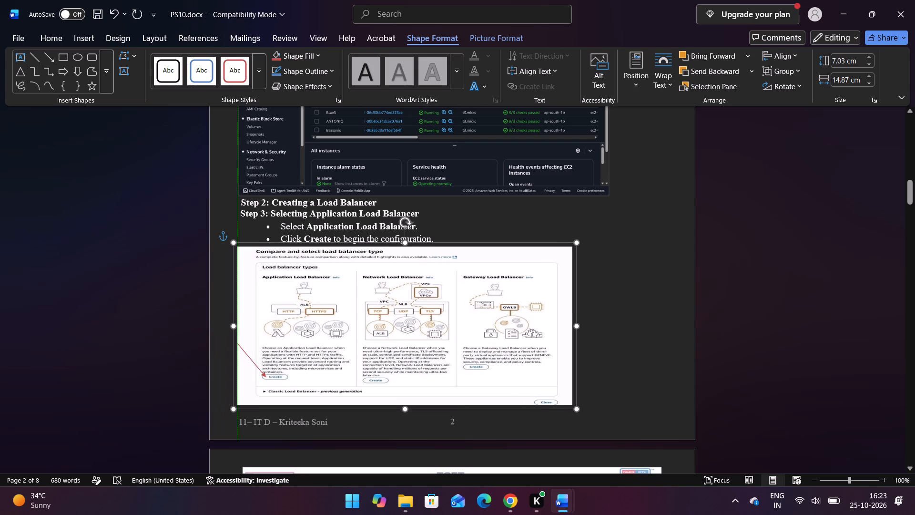
pyautogui.moveTo(361, 331); pyautogui.dragTo(353, 320)
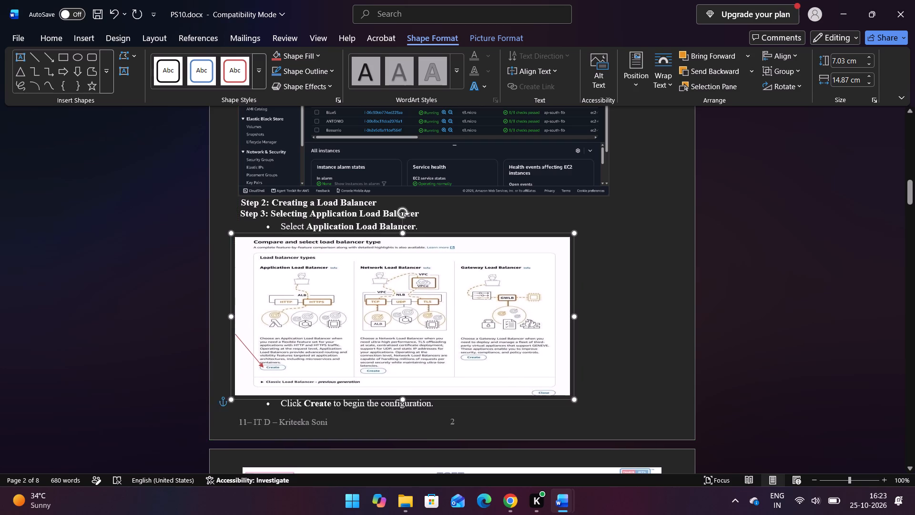
pyautogui.moveTo(353, 320); pyautogui.dragTo(343, 336)
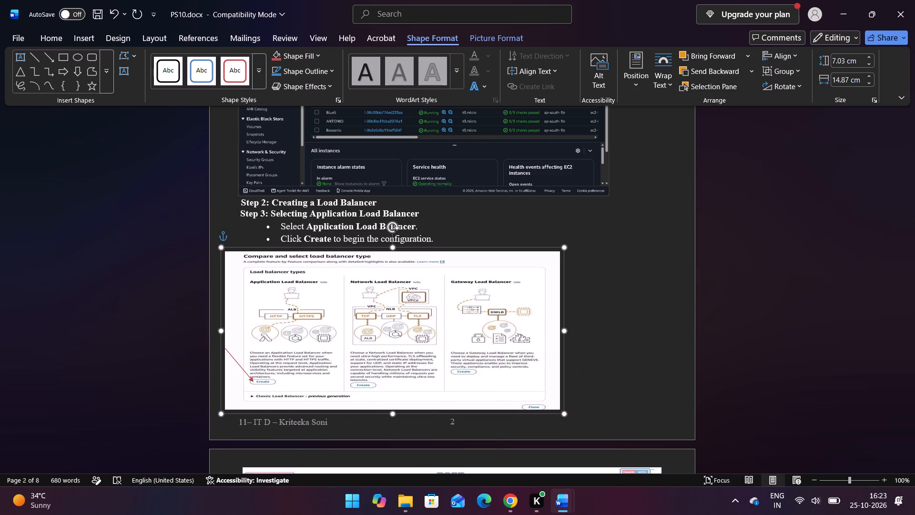
pyautogui.moveTo(343, 336); pyautogui.dragTo(360, 334)
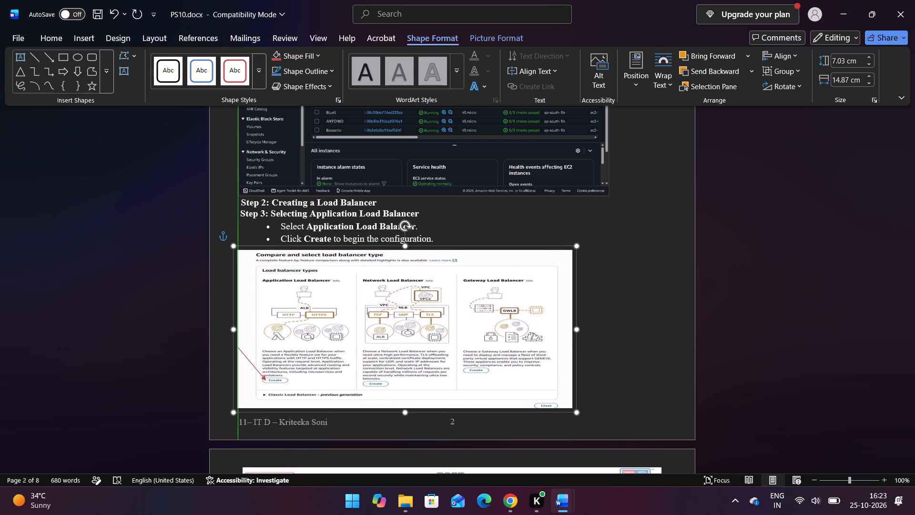
pyautogui.moveTo(360, 334); pyautogui.dragTo(361, 334)
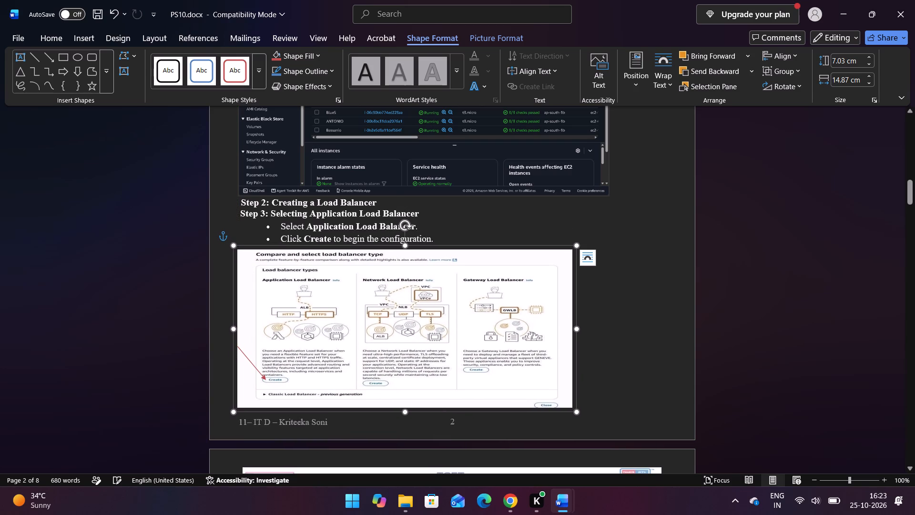
pyautogui.click(672, 295)
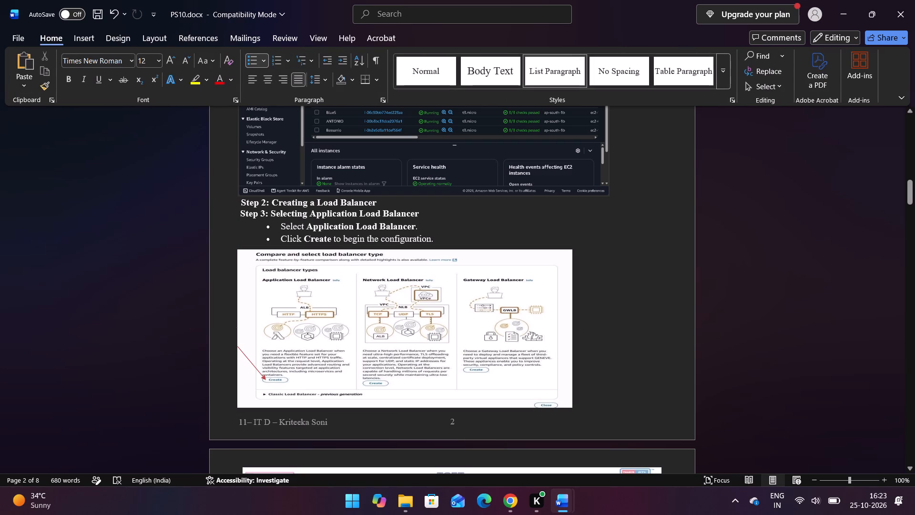
# Examine the placement of figures and text from Step 4 onward and across the whole document in a multi-page overview.
pyautogui.scroll(1, 512, 348)
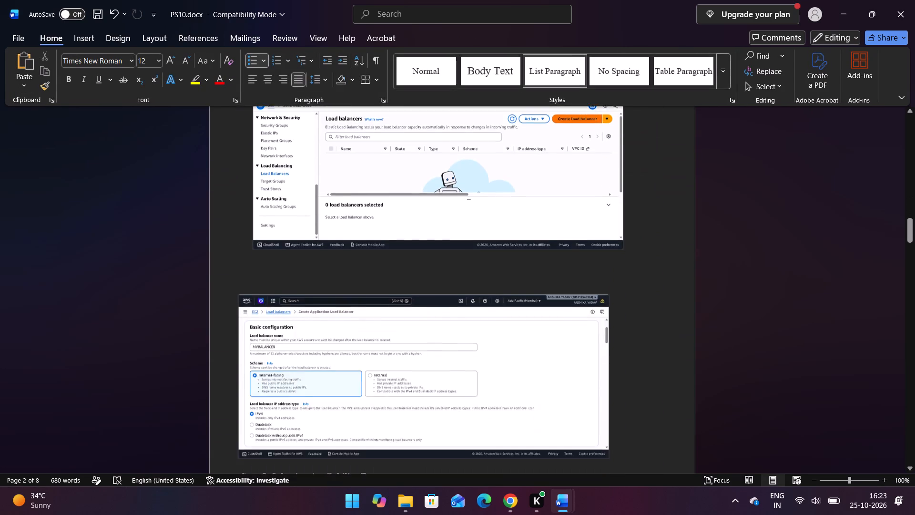
pyautogui.scroll(1, 512, 348)
pyautogui.hscroll(1, 512, 348)
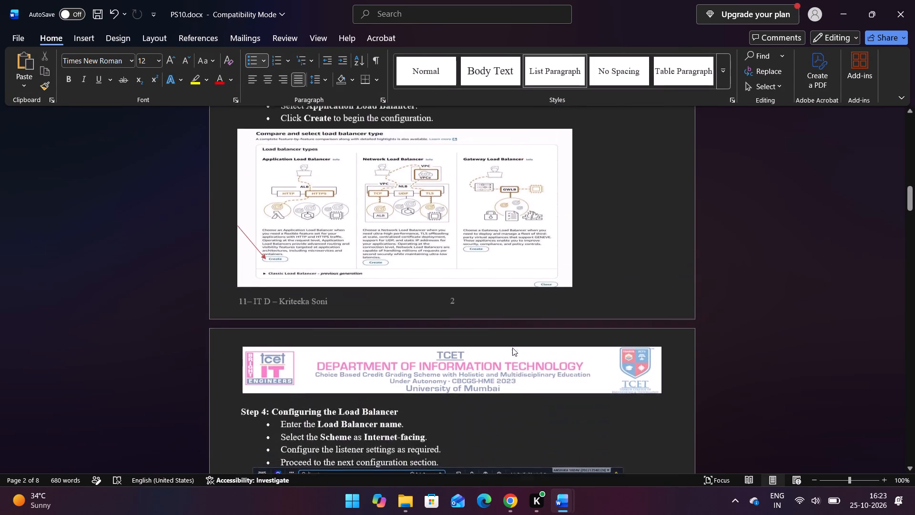
pyautogui.hscroll(1, 512, 348)
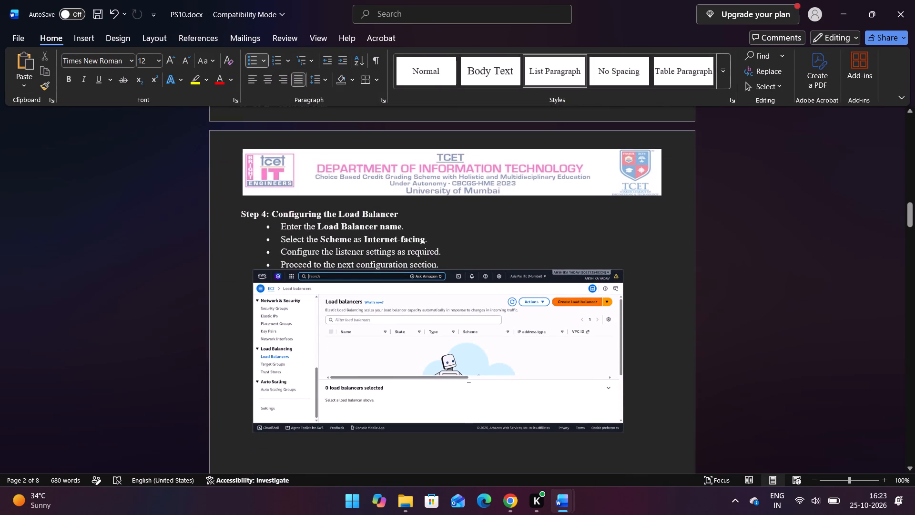
pyautogui.hscroll(1, 512, 348)
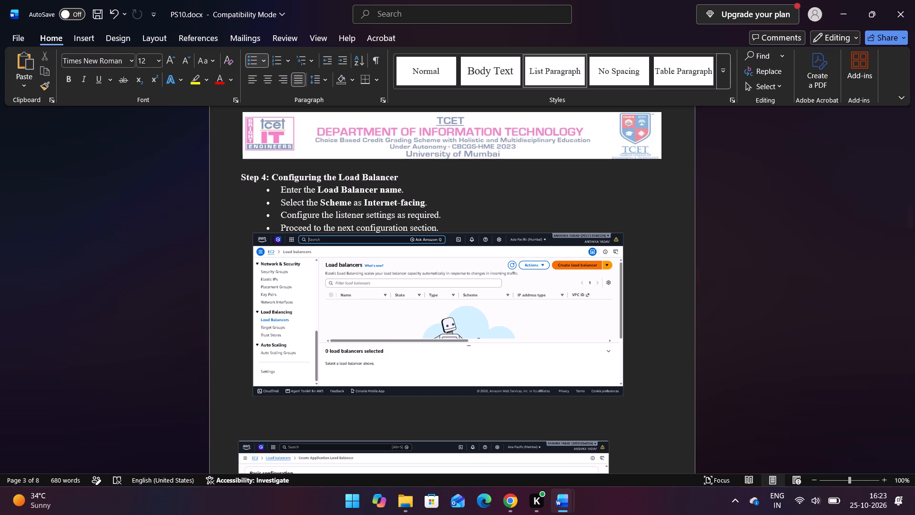
pyautogui.scroll(-3, 442, 360)
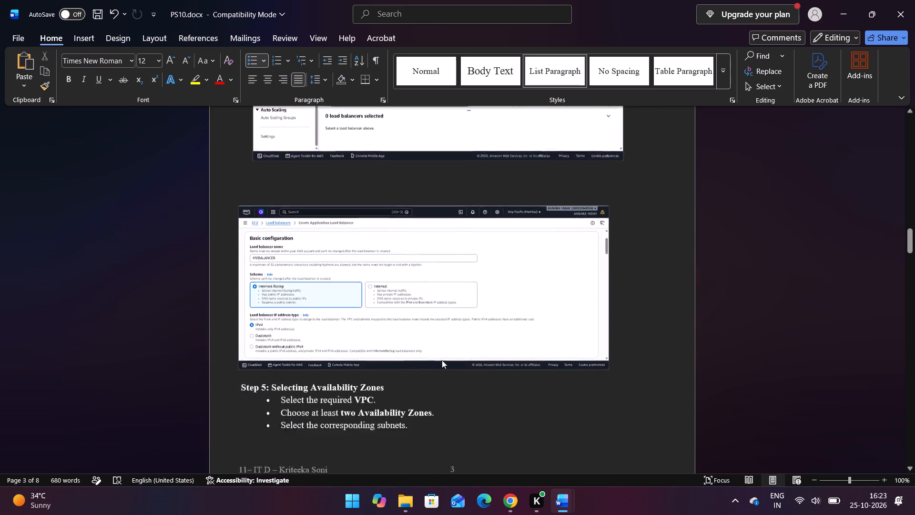
pyautogui.scroll(-1, 442, 360)
pyautogui.scroll(5, 442, 371)
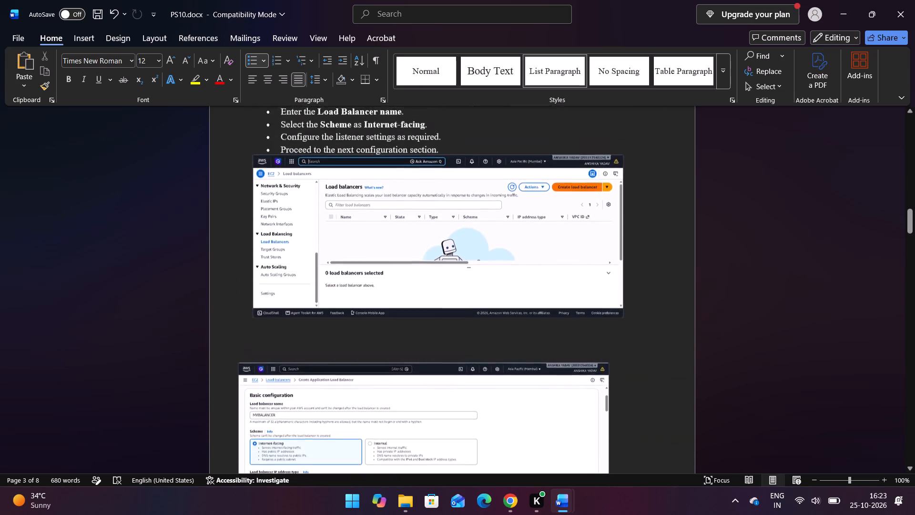
pyautogui.scroll(1, 442, 371)
pyautogui.scroll(-4, 442, 371)
pyautogui.keyDown('ctrl'); pyautogui.scroll(-3, 442, 371); pyautogui.keyUp('ctrl')
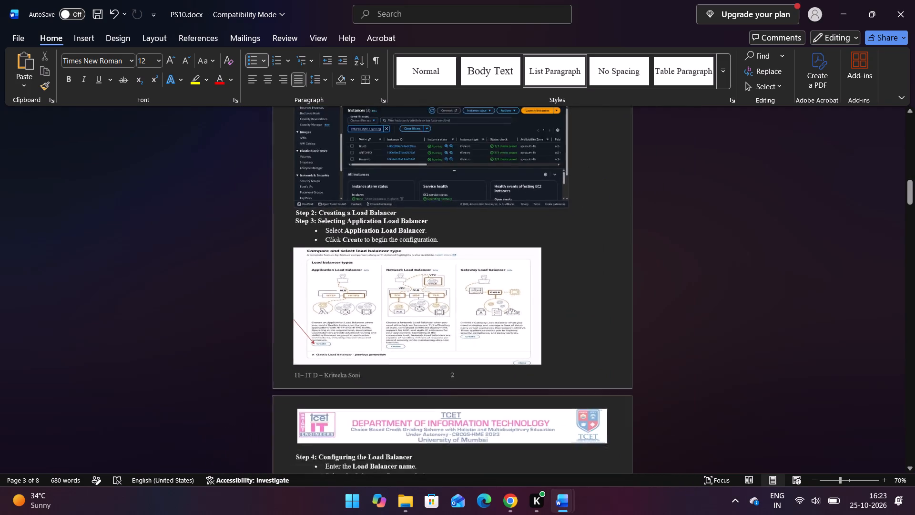
pyautogui.keyDown('ctrl'); pyautogui.scroll(-6, 442, 371); pyautogui.keyUp('ctrl')
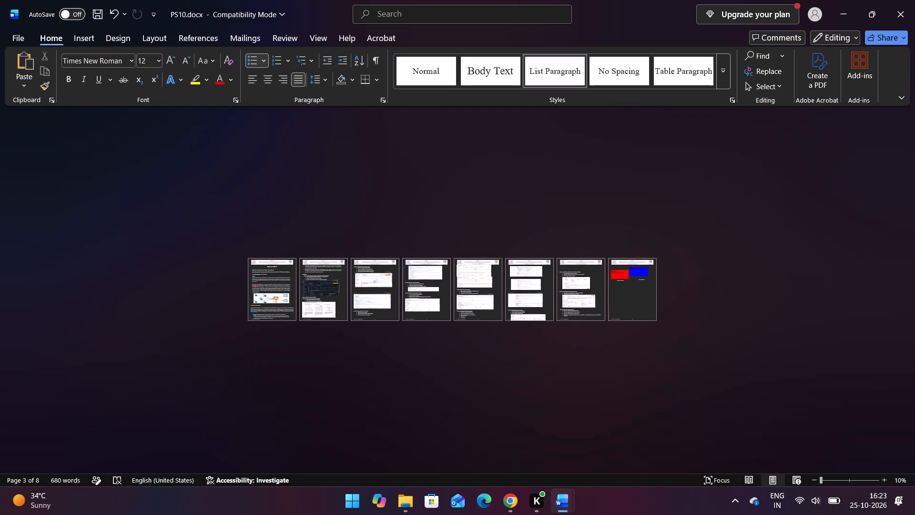
pyautogui.keyDown('ctrl'); pyautogui.scroll(2, 418, 322); pyautogui.keyUp('ctrl')
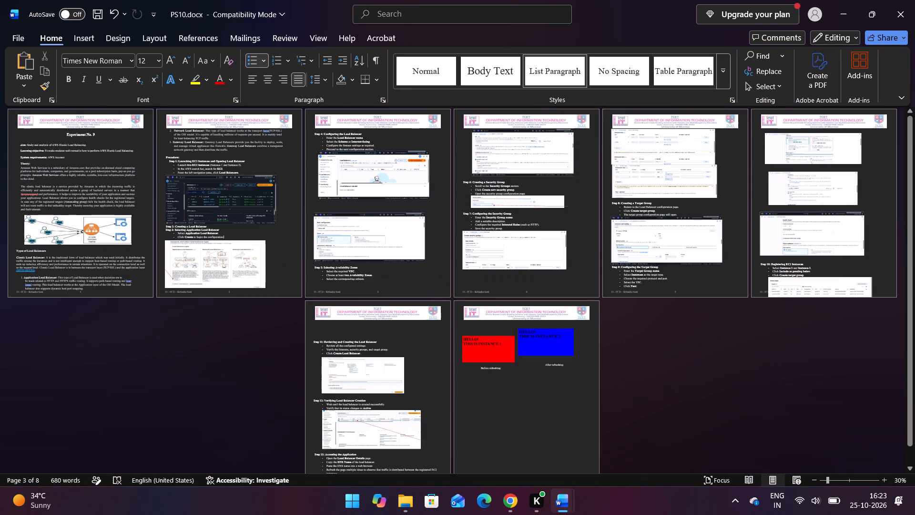
pyautogui.keyDown('ctrl'); pyautogui.scroll(-1, 418, 322); pyautogui.keyUp('ctrl')
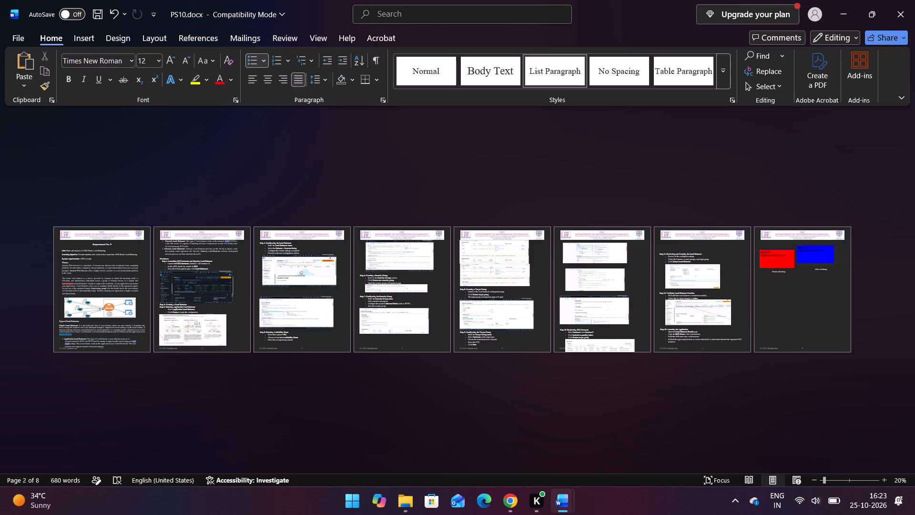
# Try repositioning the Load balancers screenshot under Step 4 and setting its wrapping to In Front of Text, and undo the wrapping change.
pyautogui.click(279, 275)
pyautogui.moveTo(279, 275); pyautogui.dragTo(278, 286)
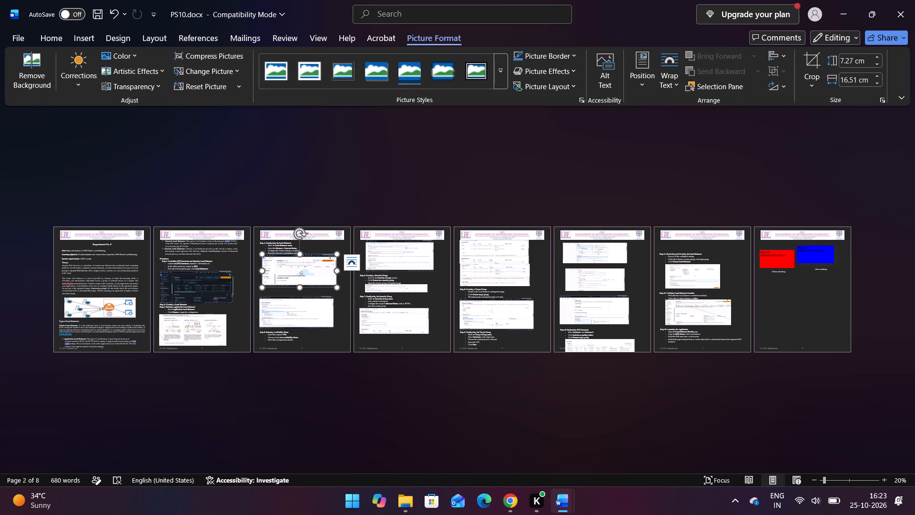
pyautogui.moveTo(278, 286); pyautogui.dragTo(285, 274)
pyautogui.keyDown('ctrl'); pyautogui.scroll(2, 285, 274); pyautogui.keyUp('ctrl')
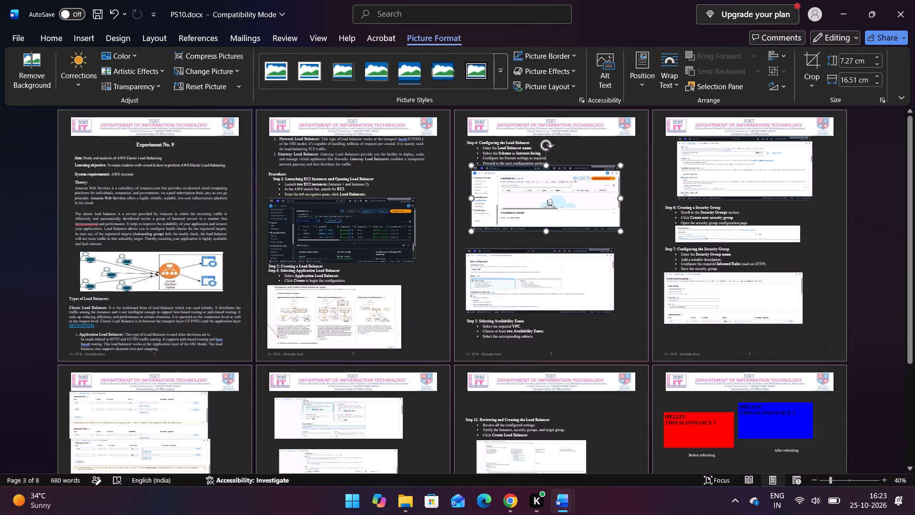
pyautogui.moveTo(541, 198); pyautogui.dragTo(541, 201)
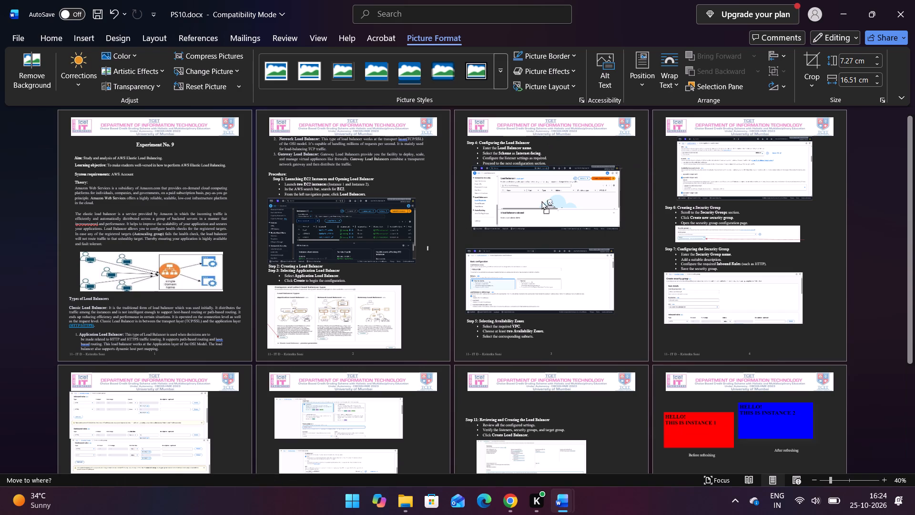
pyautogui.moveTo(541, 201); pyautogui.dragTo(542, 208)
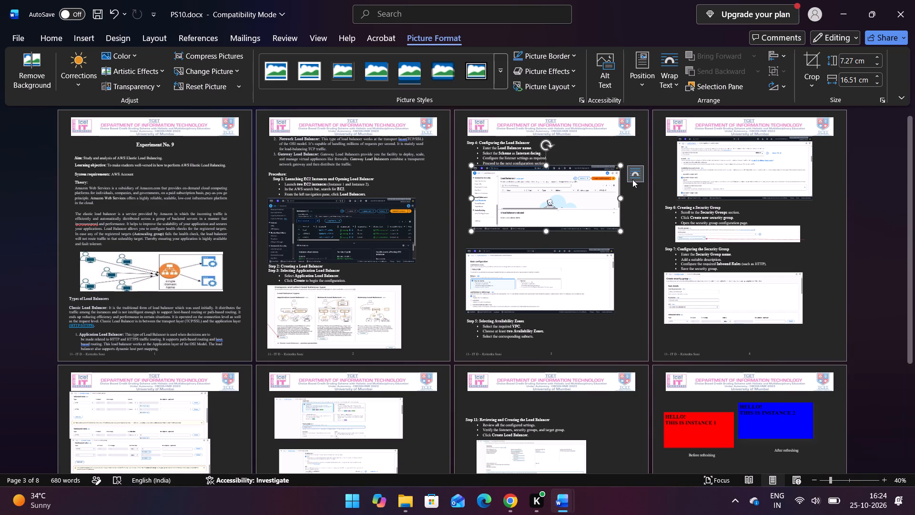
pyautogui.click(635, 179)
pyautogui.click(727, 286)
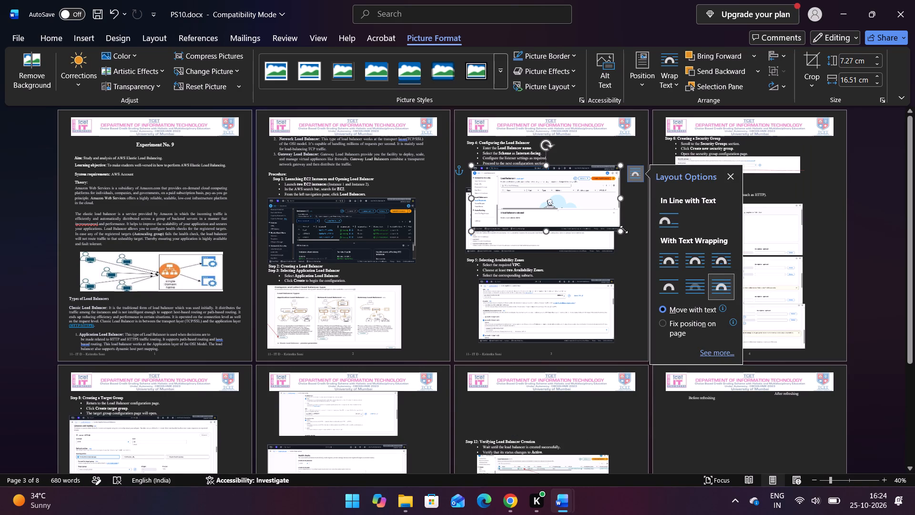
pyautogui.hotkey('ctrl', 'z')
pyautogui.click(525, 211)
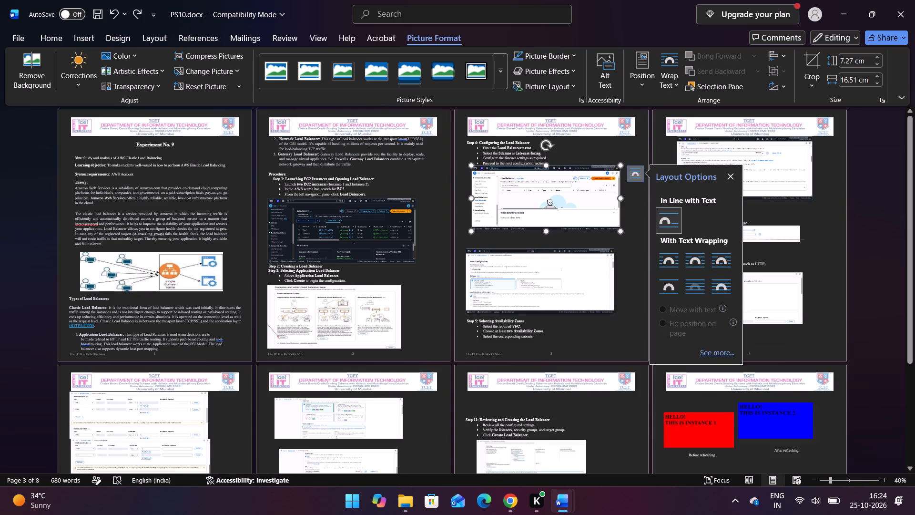
# Insert an unbulleted empty line after the "Proceed to the next configuration section." bullet under Step 4.
pyautogui.click(566, 151)
pyautogui.click(552, 164)
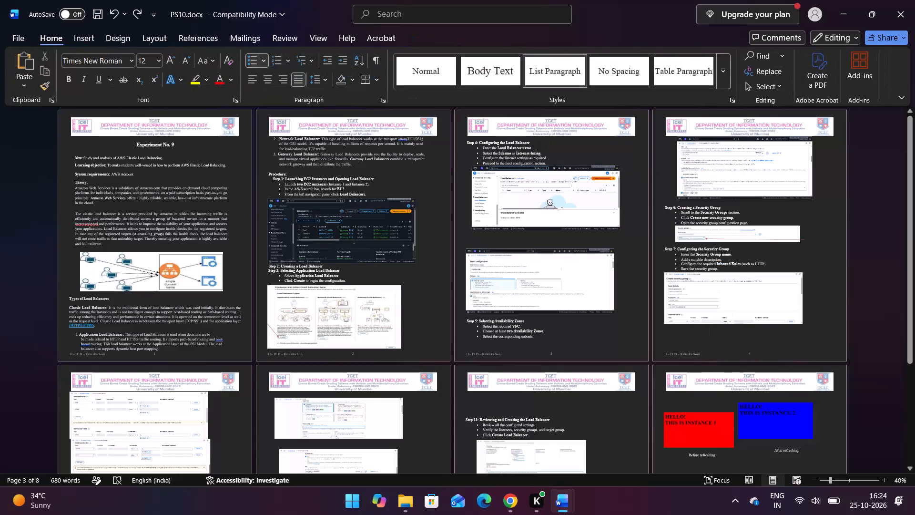
pyautogui.press('Return')
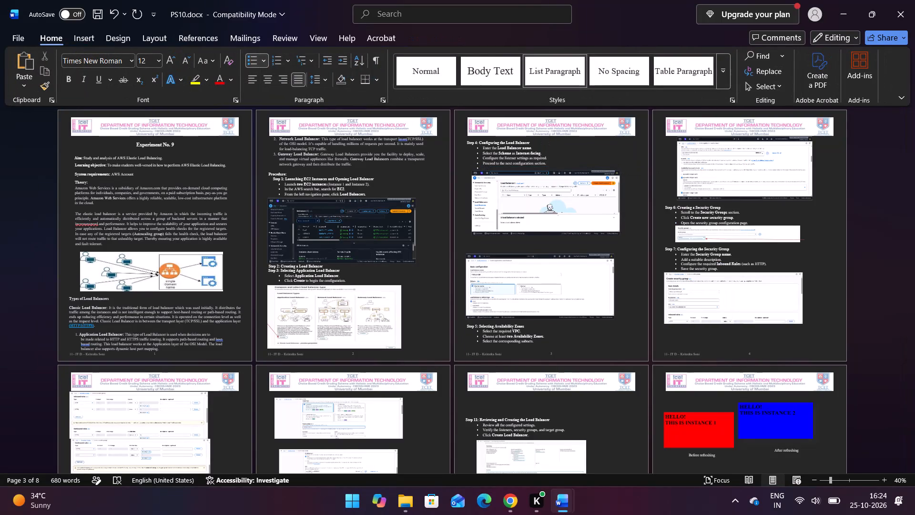
pyautogui.press('BackSpace')
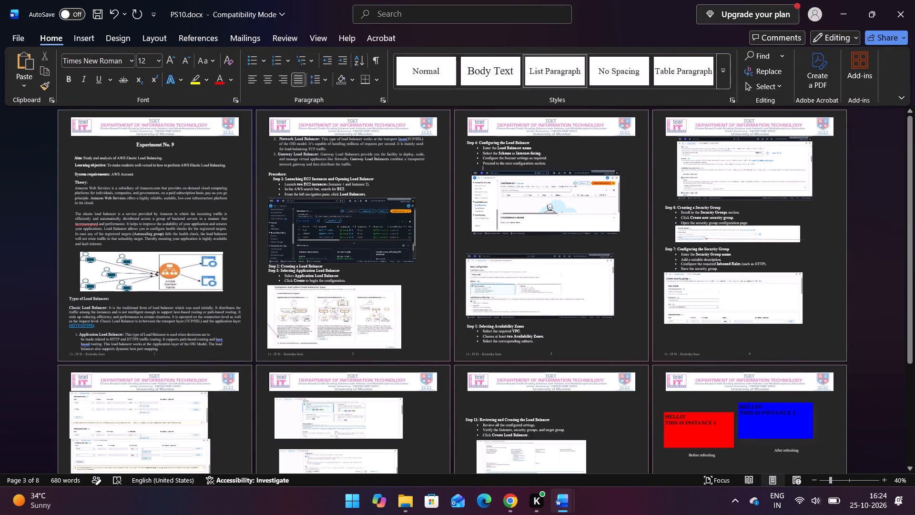
# Move the Basic configuration screenshot up to the empty line below the Load balancers screenshot and narrow it to 16.19 cm.
pyautogui.click(517, 299)
pyautogui.moveTo(517, 299); pyautogui.dragTo(544, 288)
pyautogui.moveTo(544, 288); pyautogui.dragTo(556, 240)
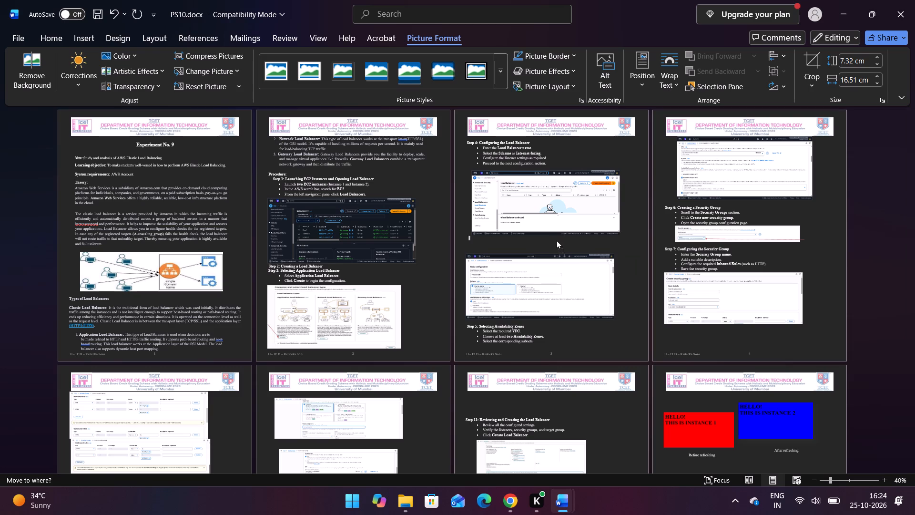
pyautogui.moveTo(556, 240); pyautogui.dragTo(557, 245)
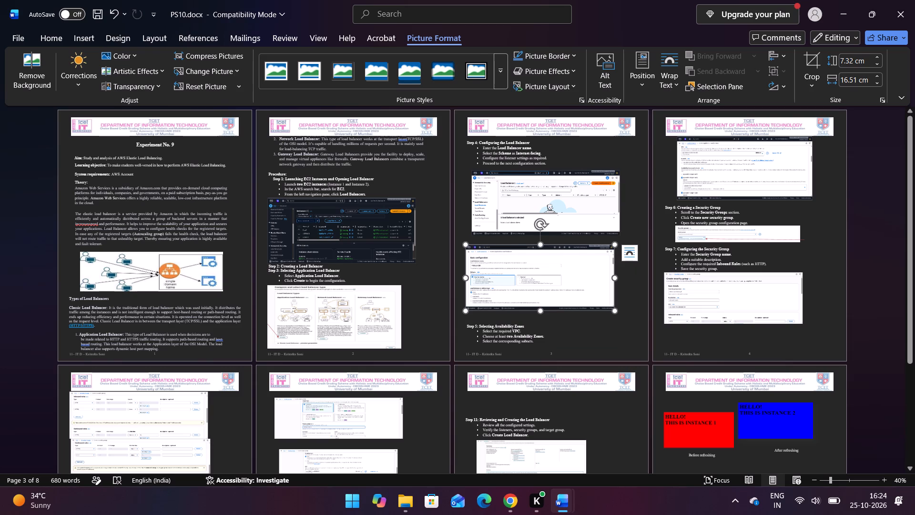
pyautogui.click(468, 278)
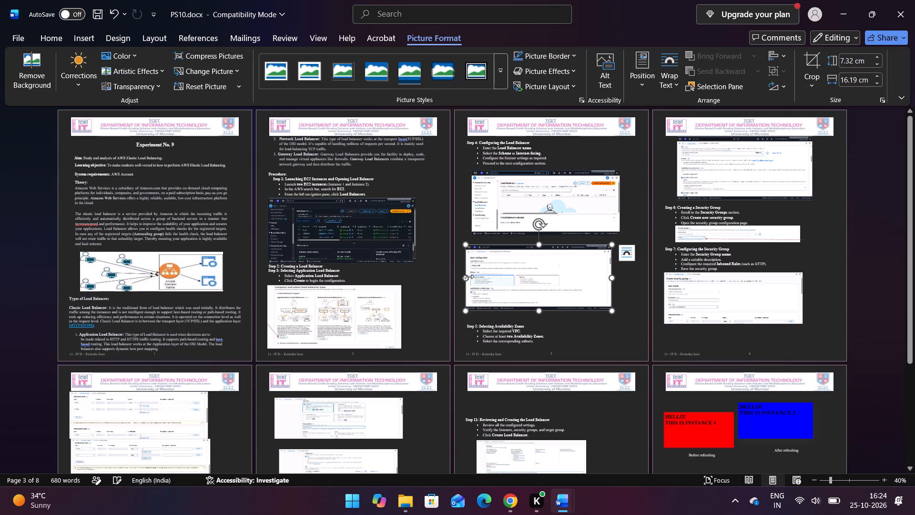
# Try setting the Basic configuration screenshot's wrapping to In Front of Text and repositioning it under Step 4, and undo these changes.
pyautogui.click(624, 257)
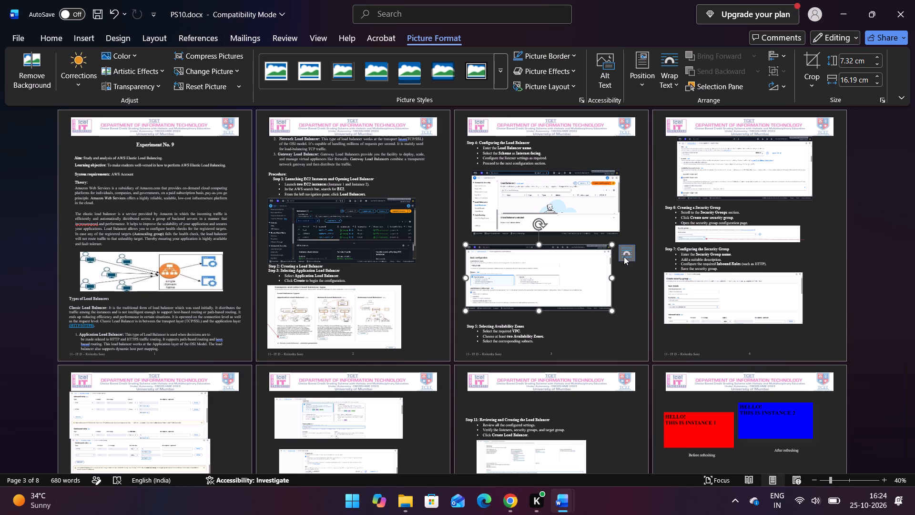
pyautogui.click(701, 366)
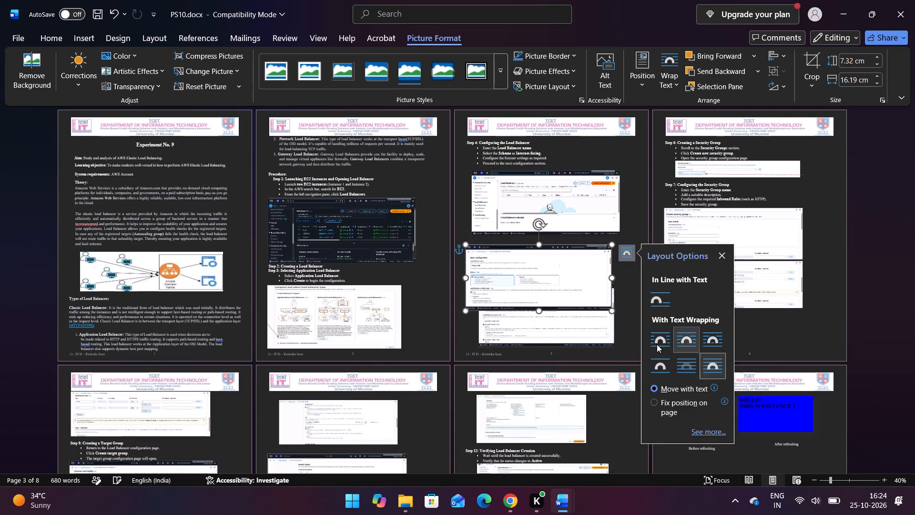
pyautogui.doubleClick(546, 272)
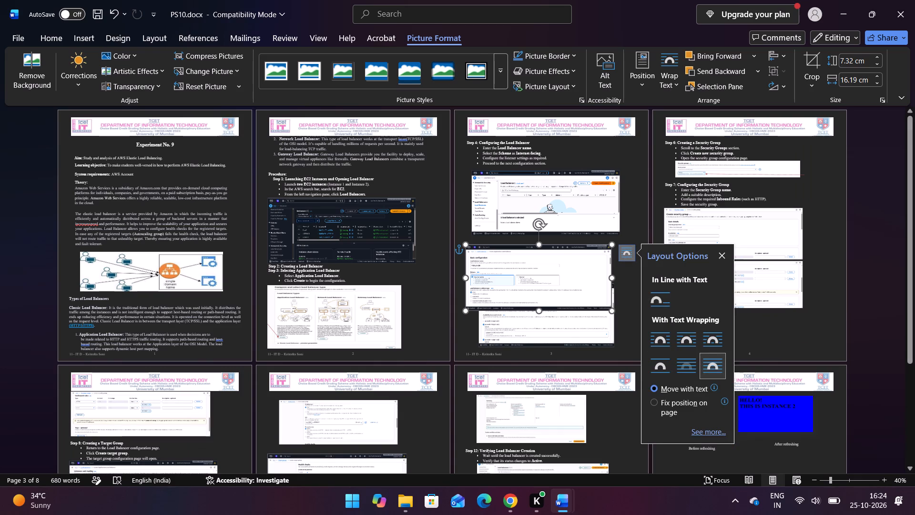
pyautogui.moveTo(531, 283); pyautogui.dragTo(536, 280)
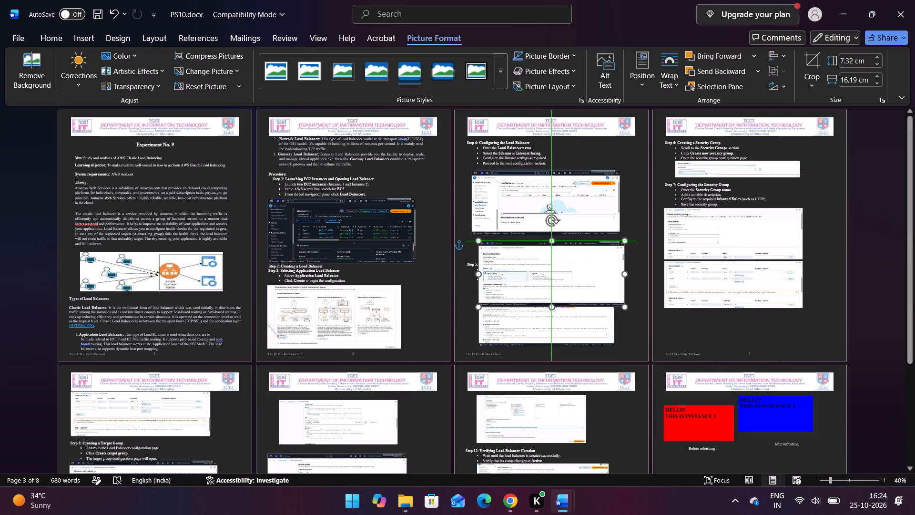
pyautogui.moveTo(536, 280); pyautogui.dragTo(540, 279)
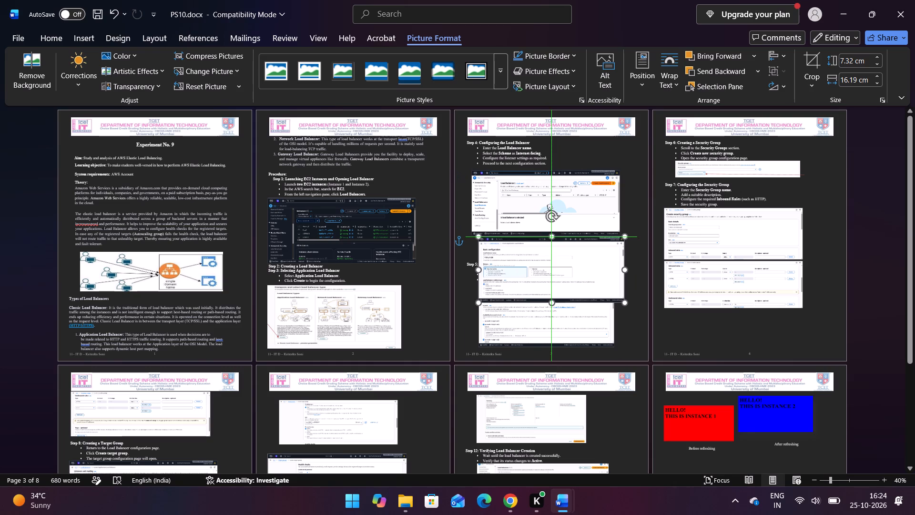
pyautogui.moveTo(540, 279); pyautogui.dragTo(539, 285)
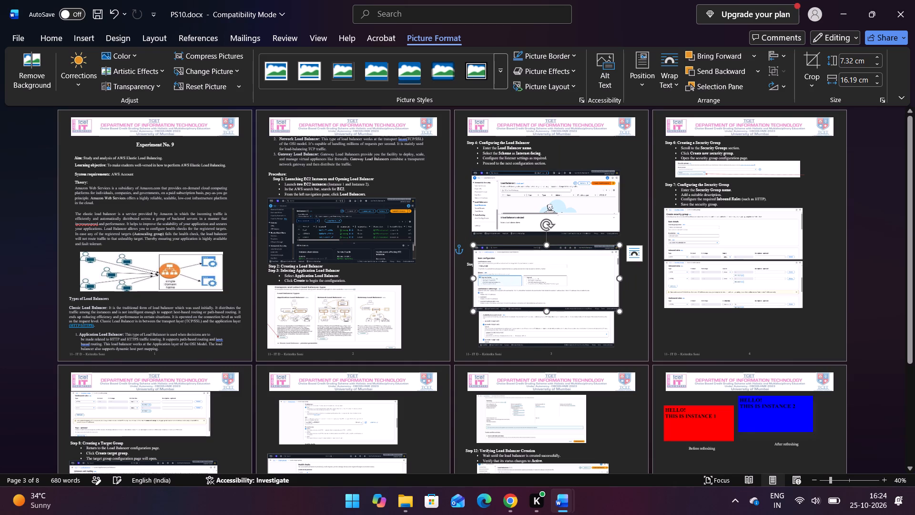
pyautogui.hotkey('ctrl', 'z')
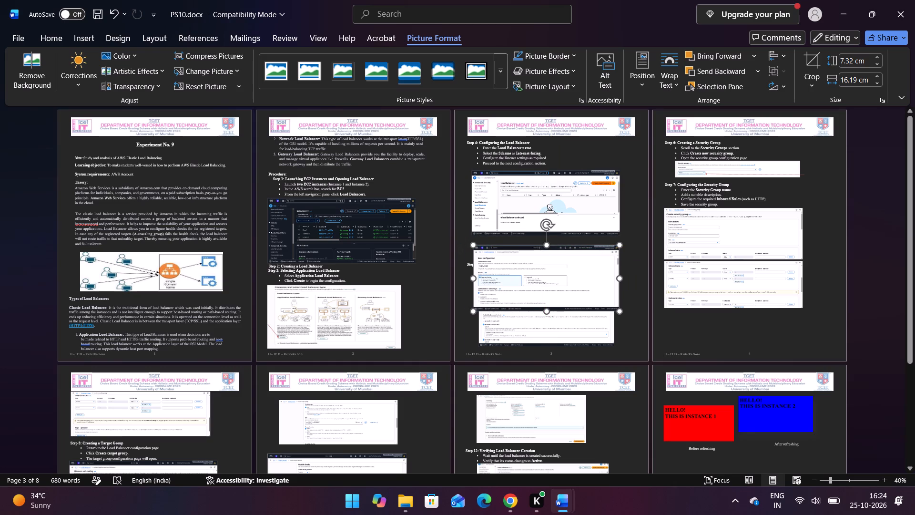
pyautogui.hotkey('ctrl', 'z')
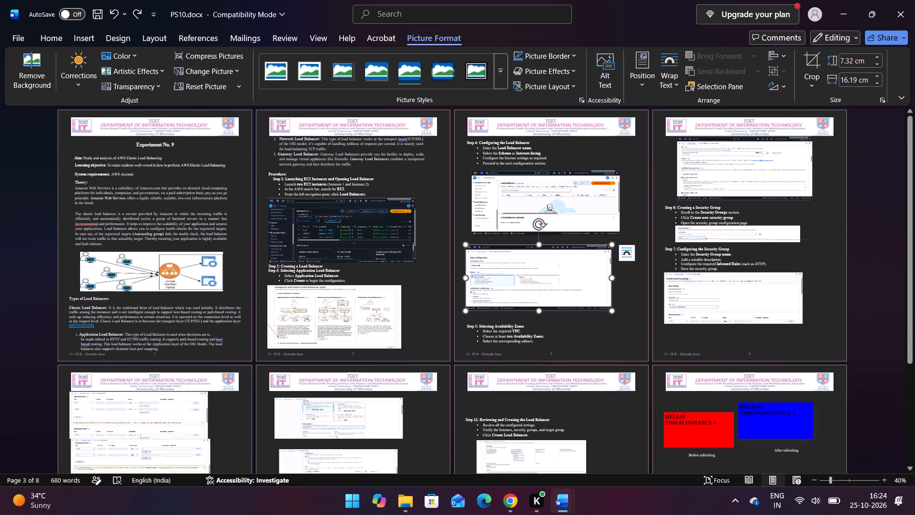
# Delete the Load balancers screenshot under Step 4.
pyautogui.click(614, 328)
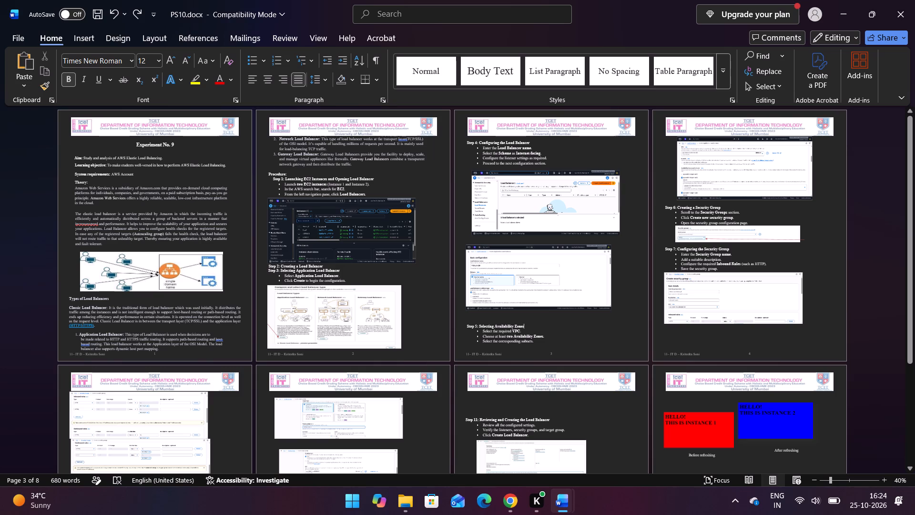
pyautogui.click(565, 202)
pyautogui.press('BackSpace')
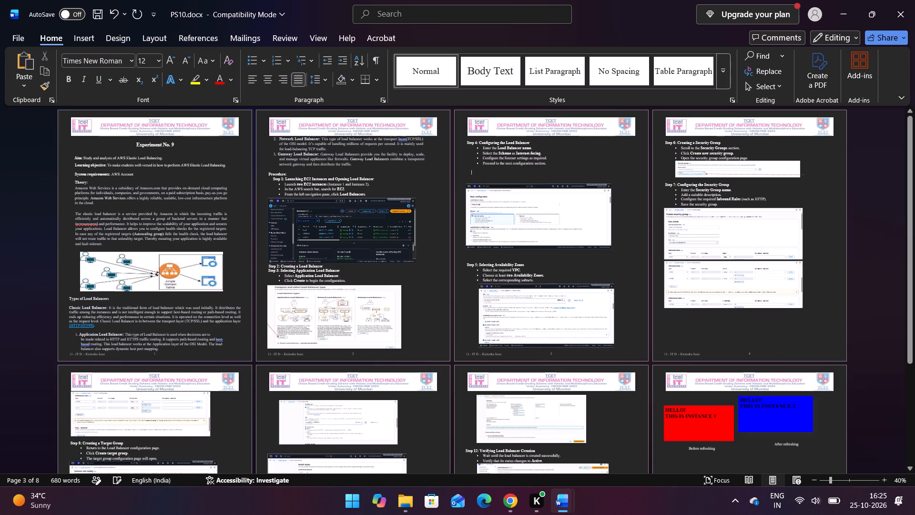
# Remove the empty lines between the "Proceed to the next configuration section." bullet and the Basic configuration screenshot.
pyautogui.click(545, 220)
pyautogui.moveTo(545, 220); pyautogui.dragTo(545, 211)
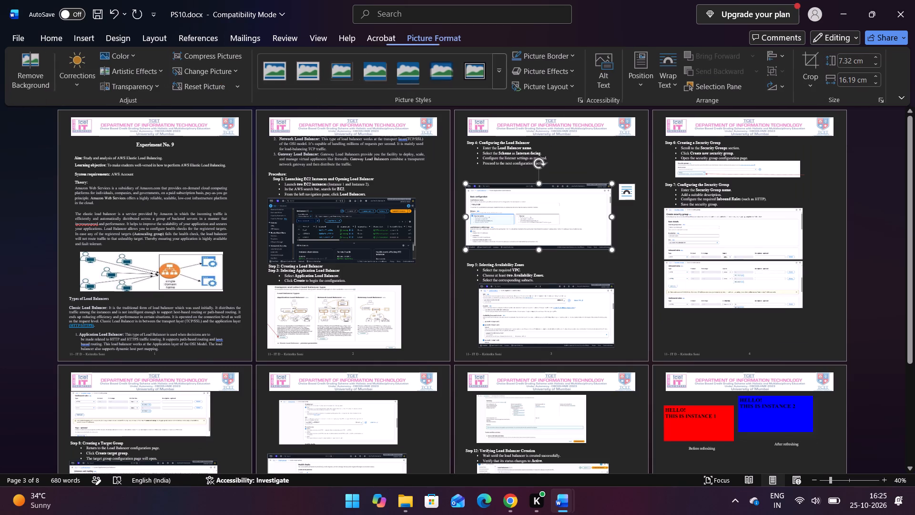
pyautogui.moveTo(545, 211); pyautogui.dragTo(544, 200)
pyautogui.click(475, 175)
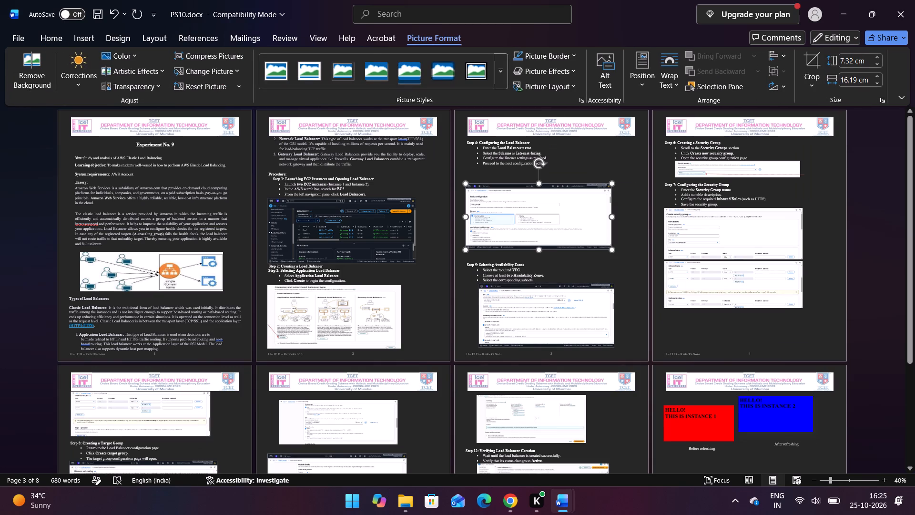
pyautogui.press('BackSpace')
pyautogui.press('BackSpace')
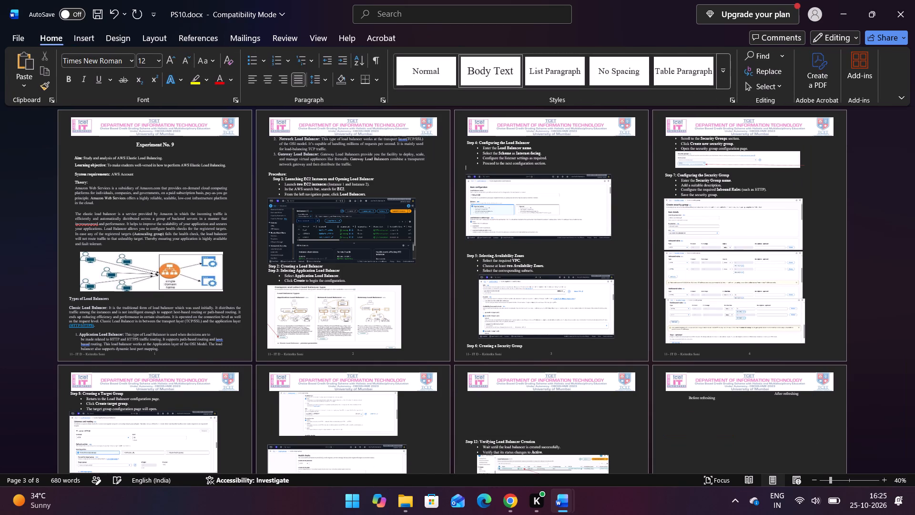
pyautogui.press('BackSpace')
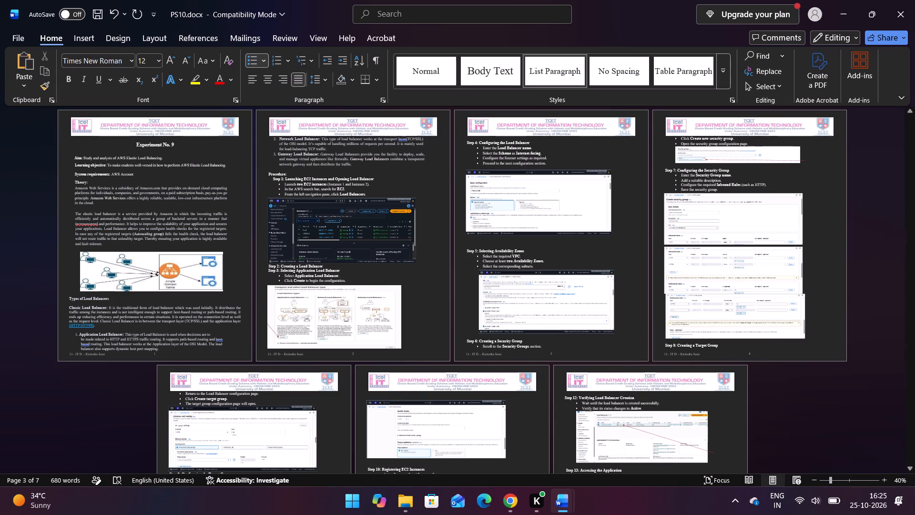
# Remove the empty lines between the Basic configuration screenshot and the "Step 5: Selecting Availability Zones" heading.
pyautogui.click(467, 250)
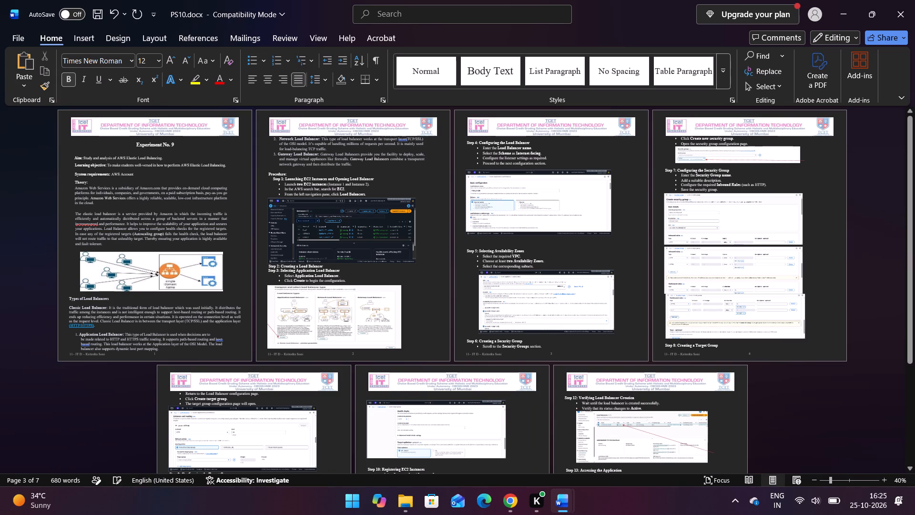
pyautogui.click(467, 250)
pyautogui.press('BackSpace')
pyautogui.press('BackSpace')
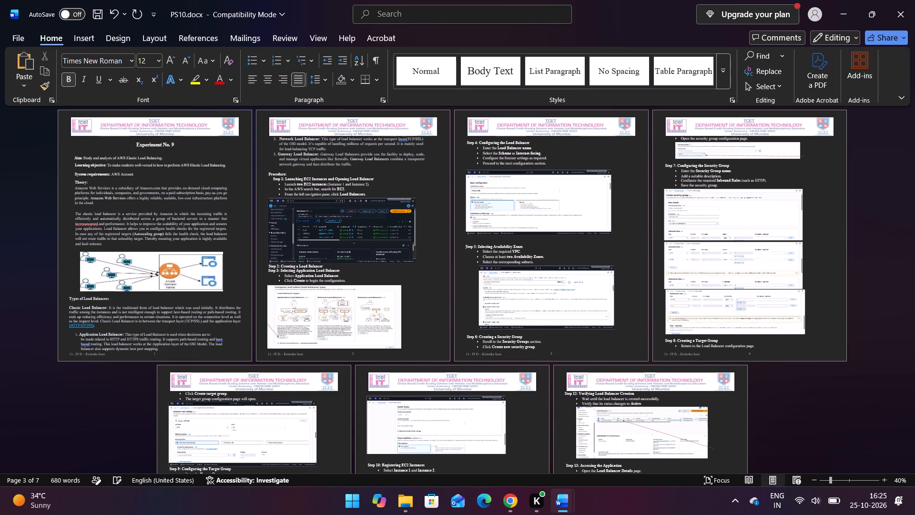
pyautogui.press('BackSpace')
pyautogui.press('BackSpace')
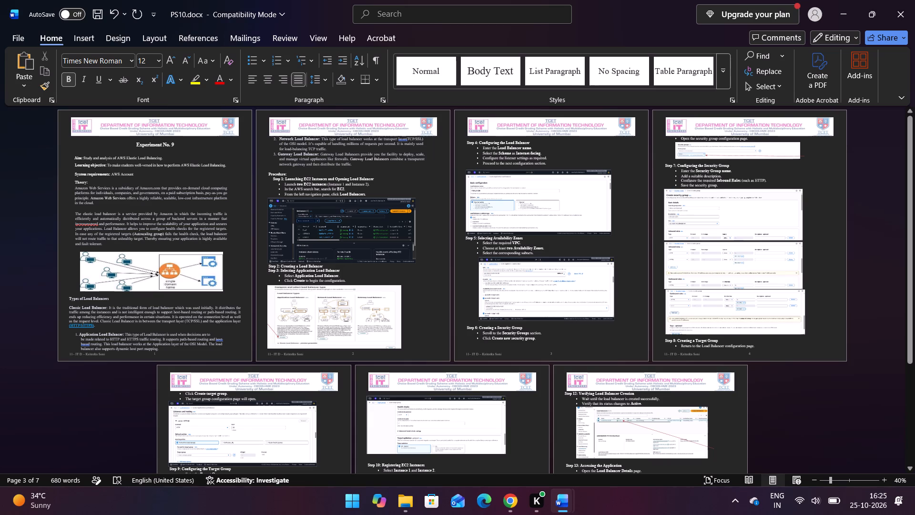
# Examine the placement of figures and step text across all pages through to the end of the document.
pyautogui.scroll(-3, 531, 312)
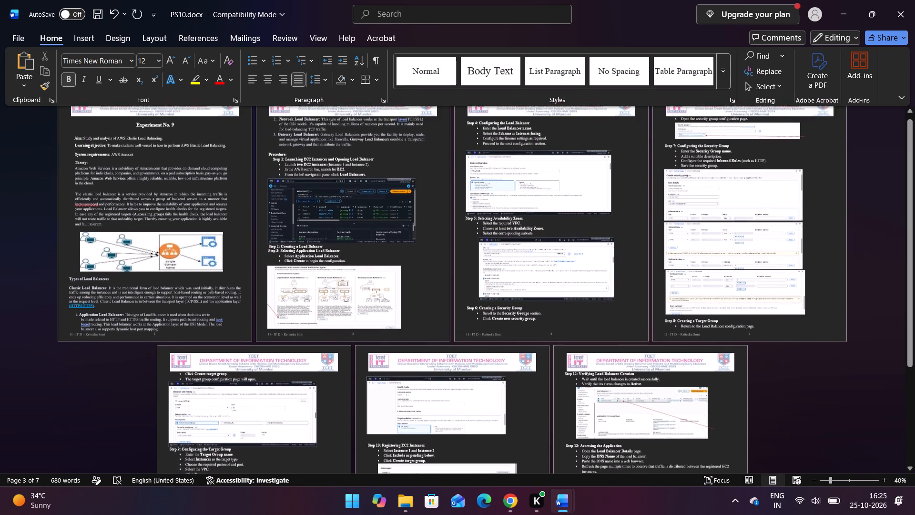
pyautogui.scroll(-5, 531, 312)
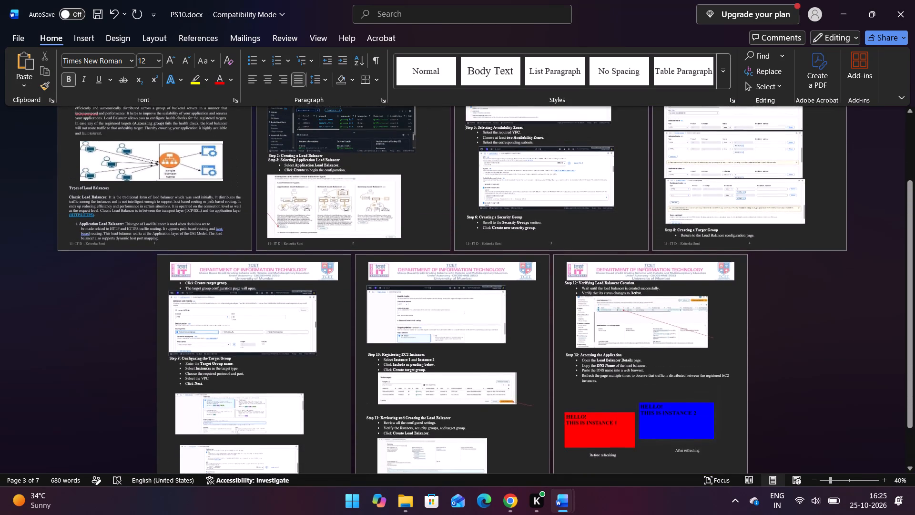
pyautogui.scroll(-2, 531, 312)
pyautogui.scroll(5, 531, 312)
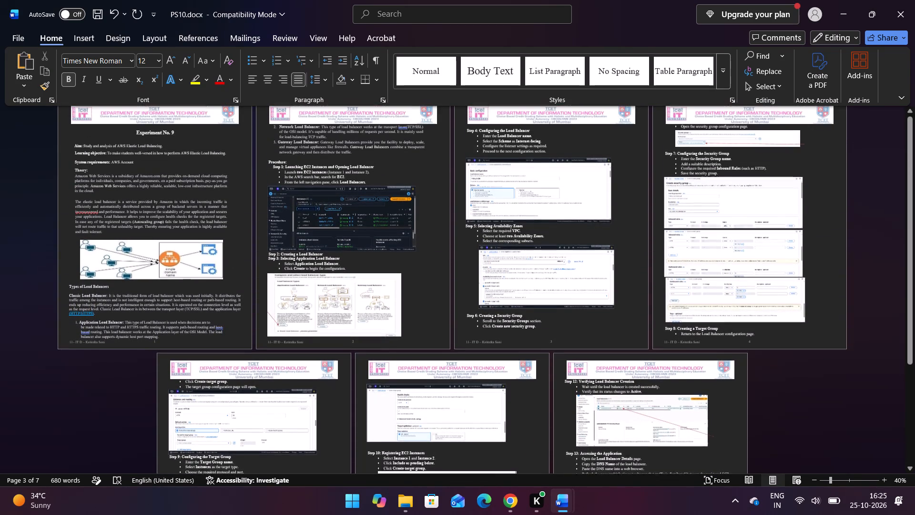
pyautogui.scroll(2, 531, 312)
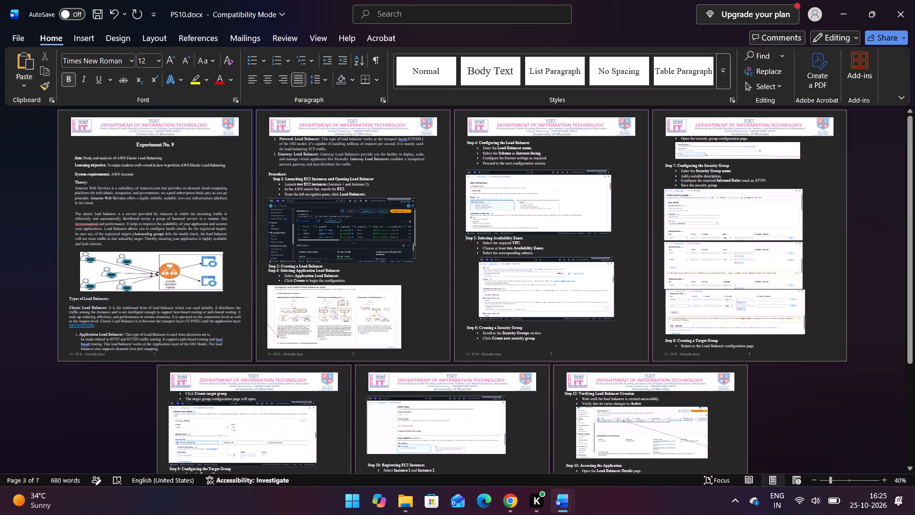
pyautogui.scroll(-4, 620, 298)
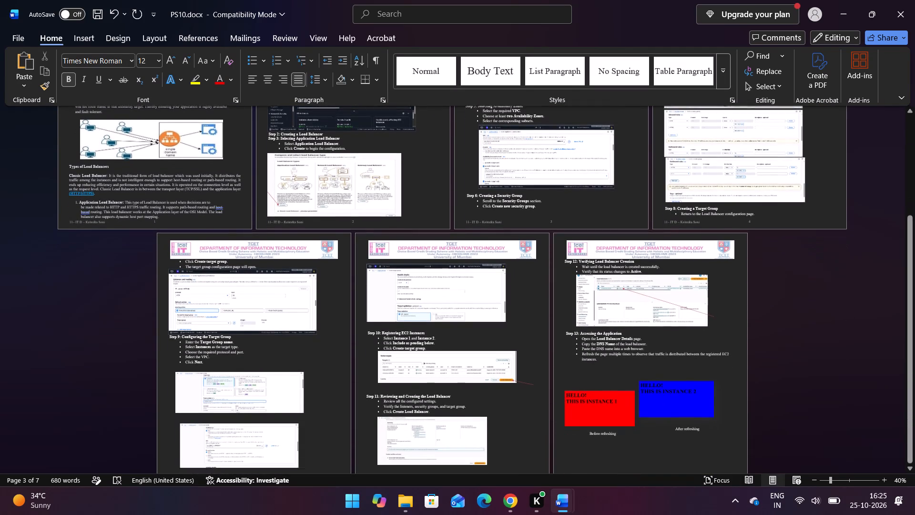
pyautogui.scroll(-2, 620, 298)
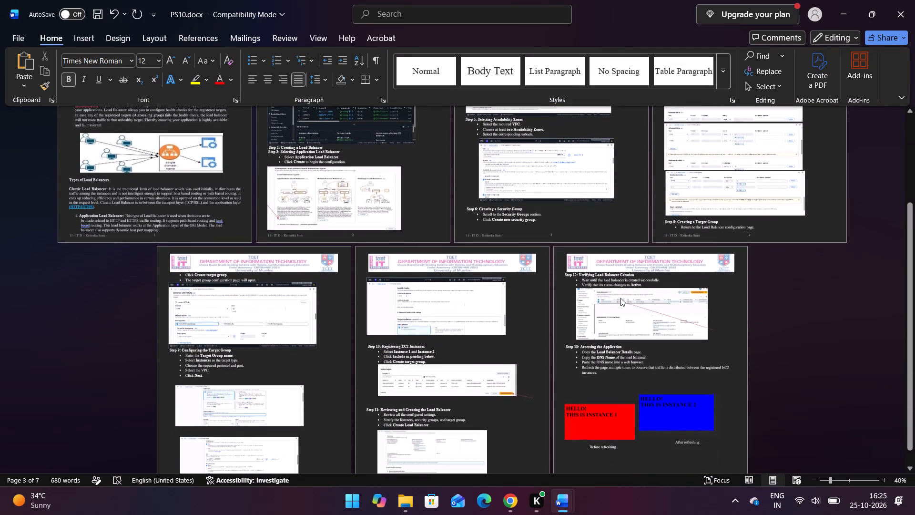
pyautogui.scroll(-4, 620, 298)
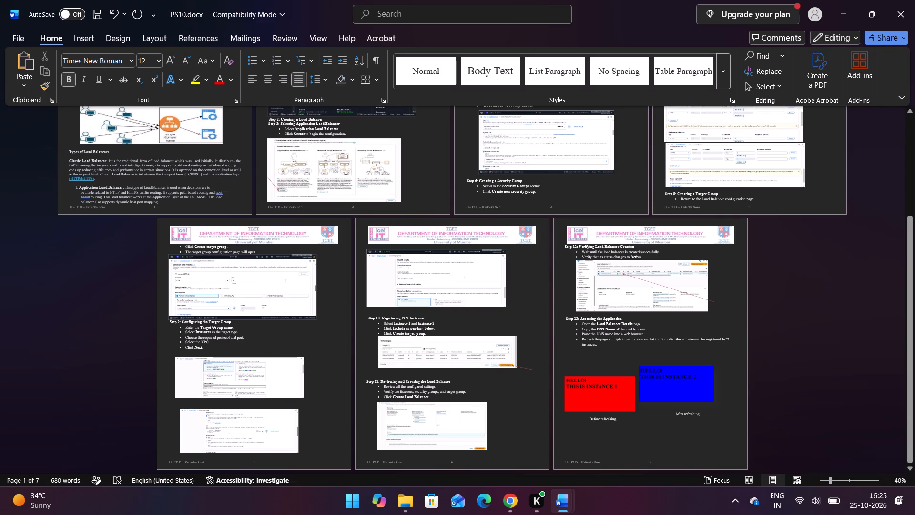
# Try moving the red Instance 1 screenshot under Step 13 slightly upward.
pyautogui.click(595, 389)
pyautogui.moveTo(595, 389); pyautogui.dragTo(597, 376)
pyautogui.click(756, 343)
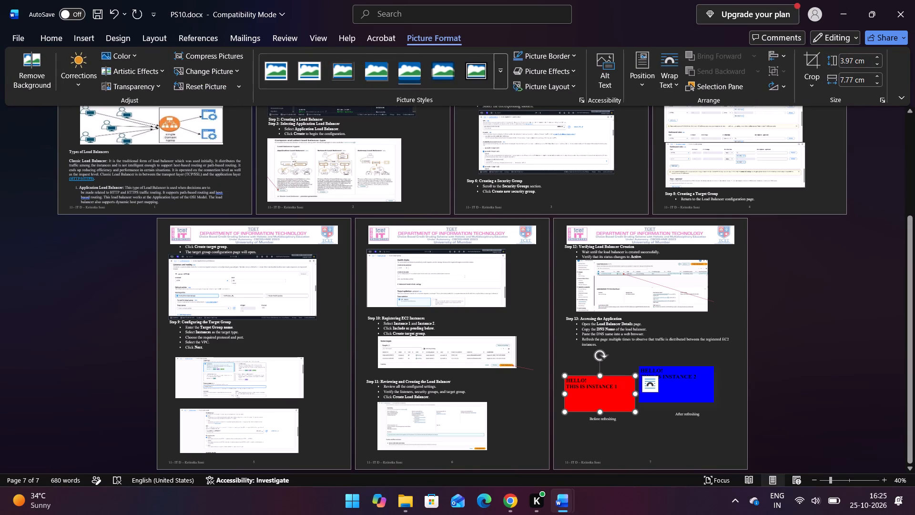
# Set the last screenshot under Step 7 to Top and Bottom wrapping, after trying Behind Text, Square, Tight and Through.
pyautogui.scroll(5, 639, 375)
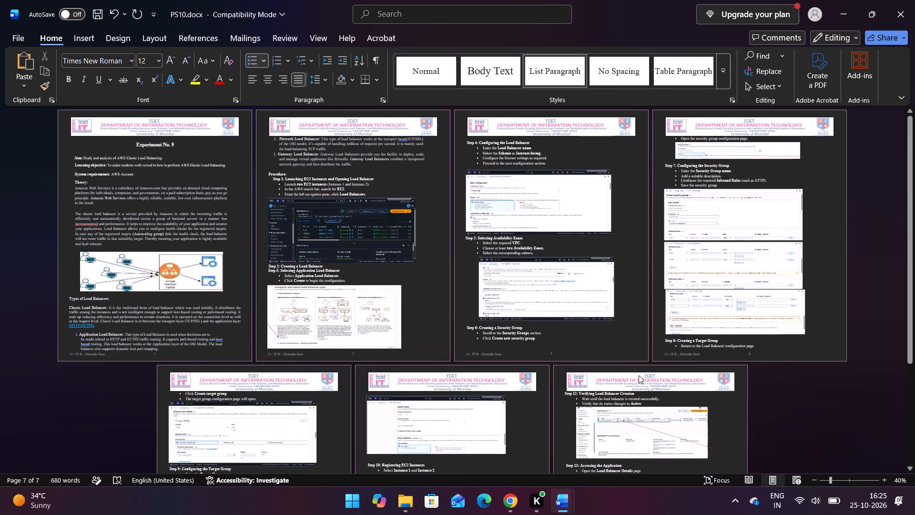
pyautogui.scroll(1, 639, 375)
pyautogui.click(728, 308)
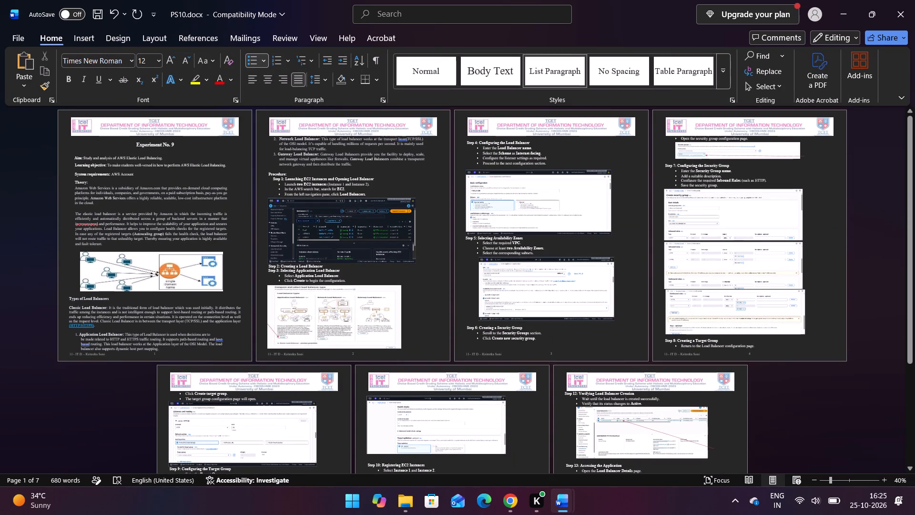
pyautogui.moveTo(728, 308); pyautogui.dragTo(728, 316)
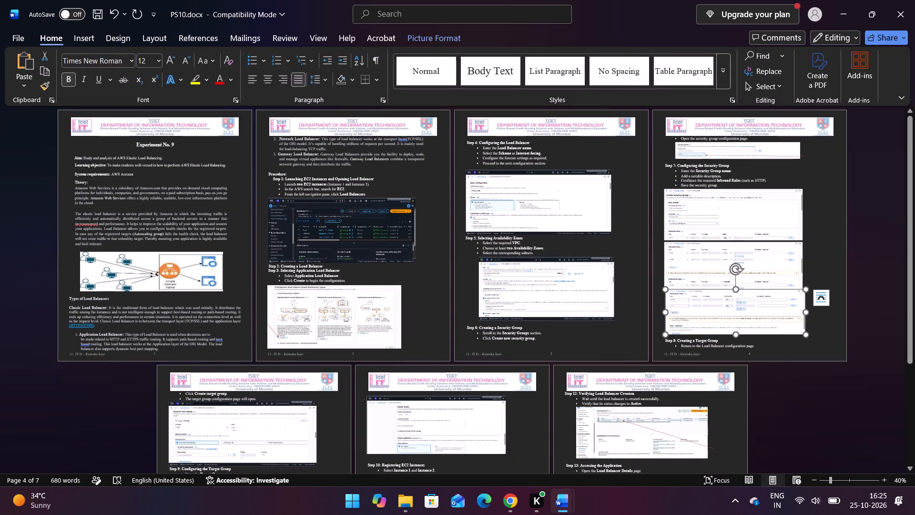
pyautogui.click(820, 297)
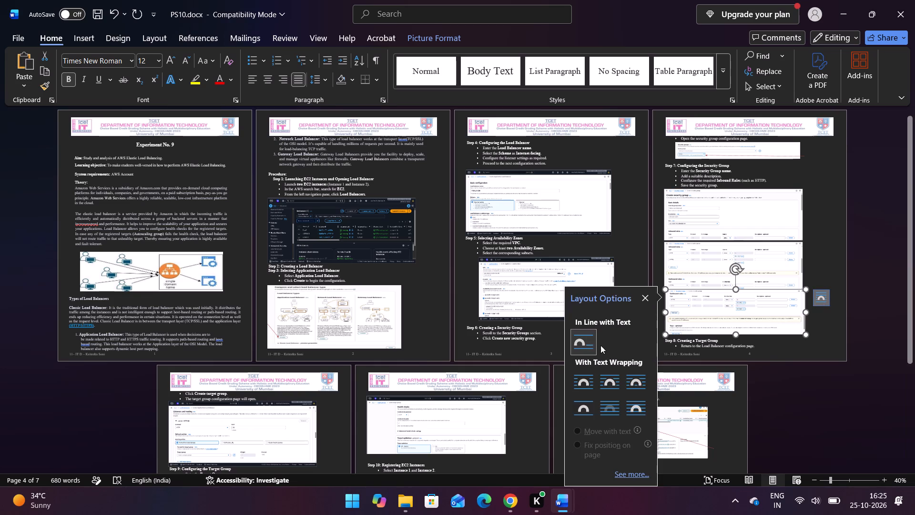
pyautogui.click(603, 401)
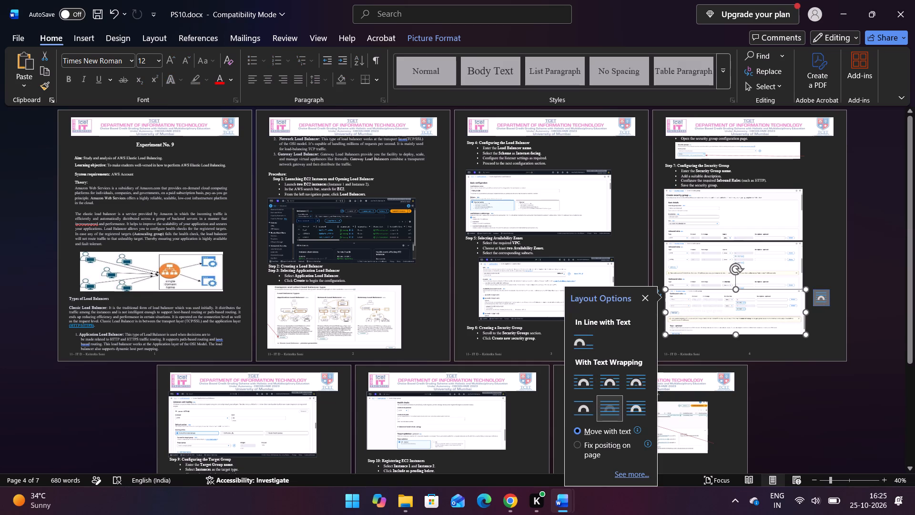
pyautogui.click(584, 384)
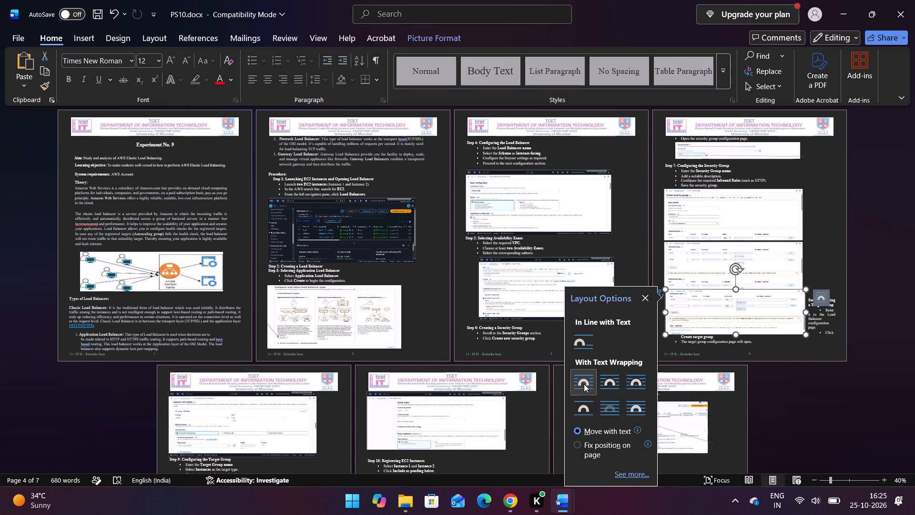
pyautogui.click(611, 381)
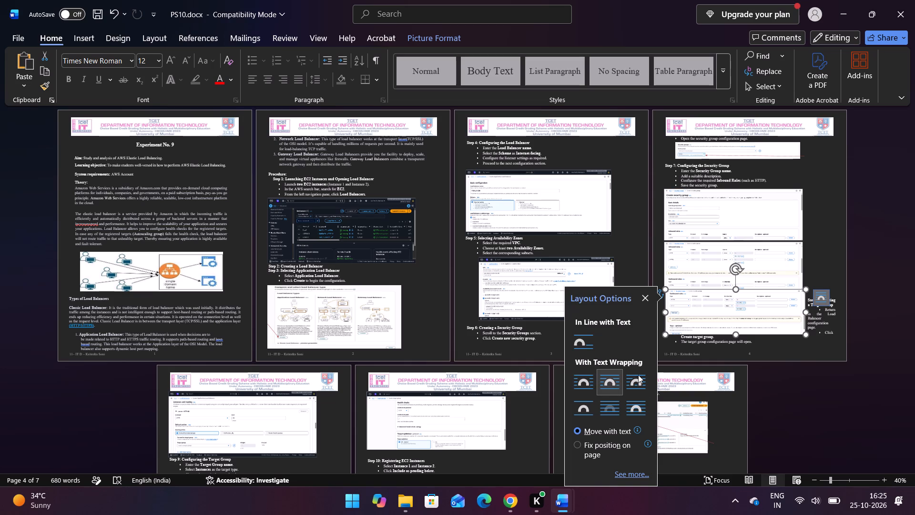
pyautogui.click(638, 375)
pyautogui.click(576, 417)
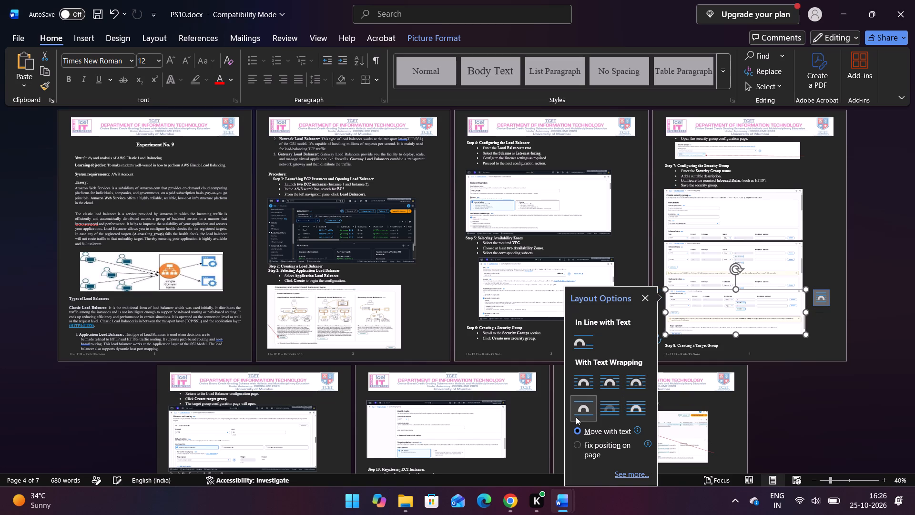
# Set the middle security group screenshot under Step 7 to Top and Bottom wrapping and centre it between the page margins.
pyautogui.click(725, 321)
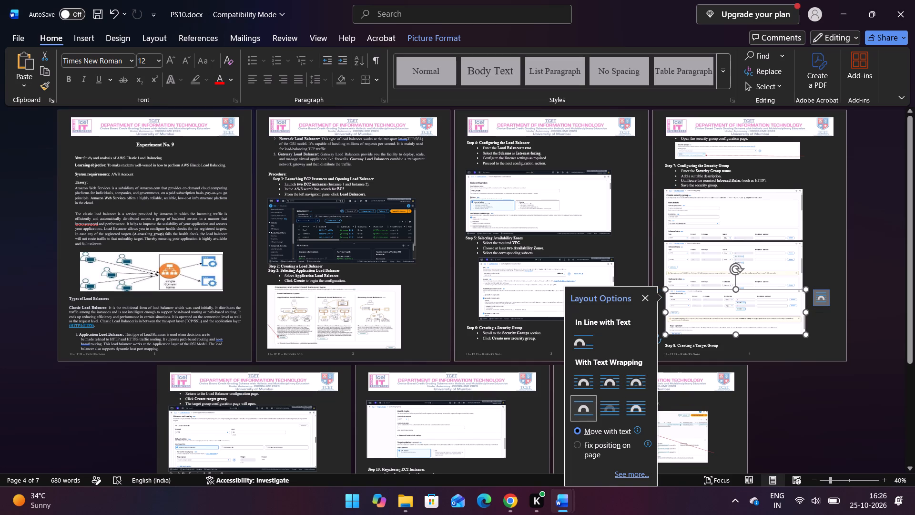
pyautogui.click(725, 321)
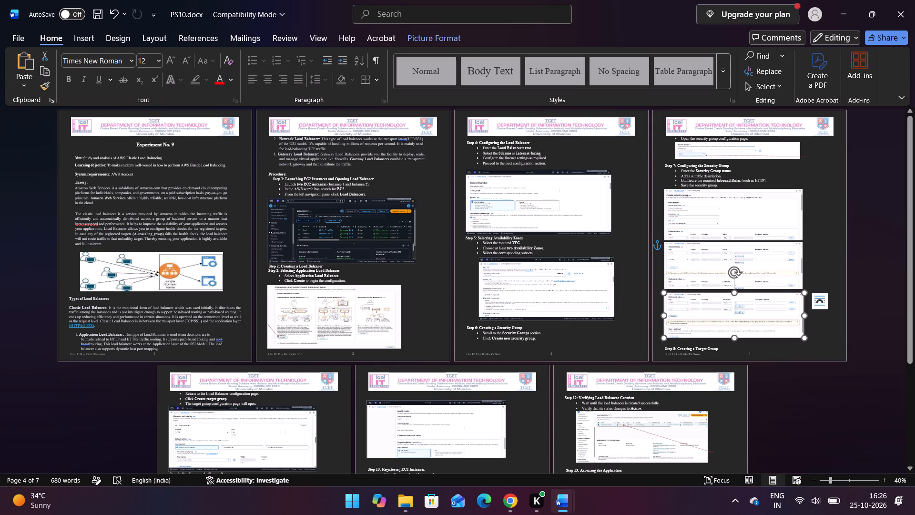
pyautogui.click(715, 258)
pyautogui.click(715, 258)
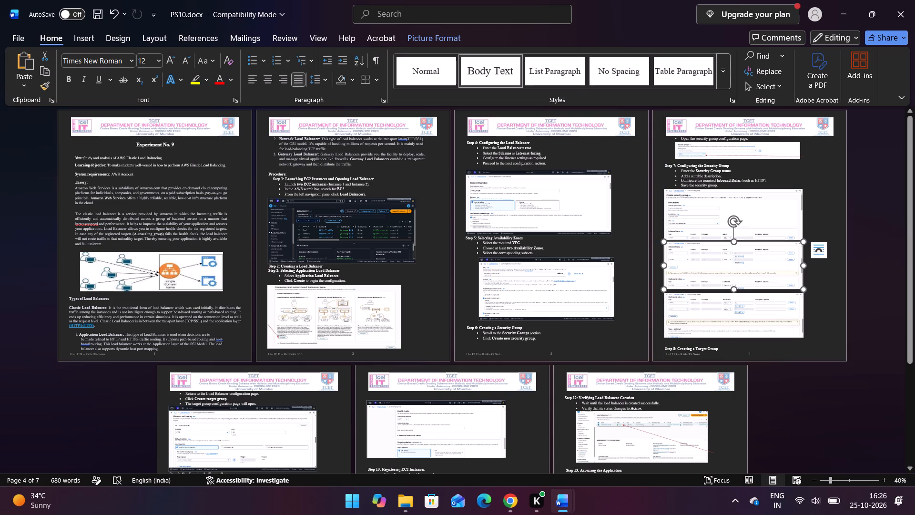
pyautogui.click(715, 262)
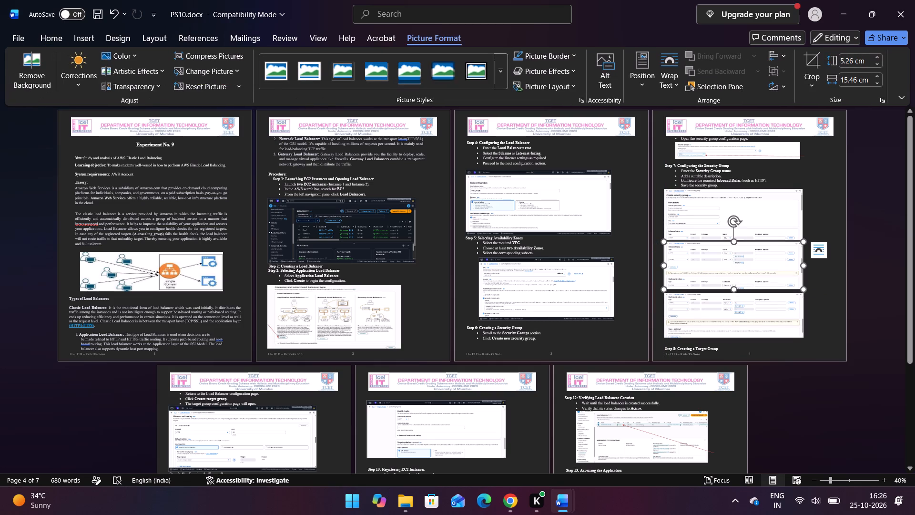
pyautogui.click(817, 251)
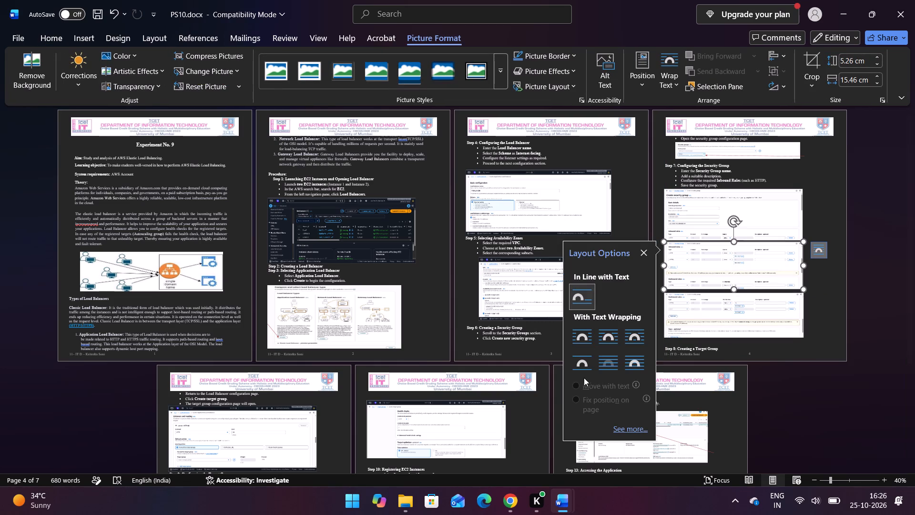
pyautogui.click(584, 363)
pyautogui.click(738, 257)
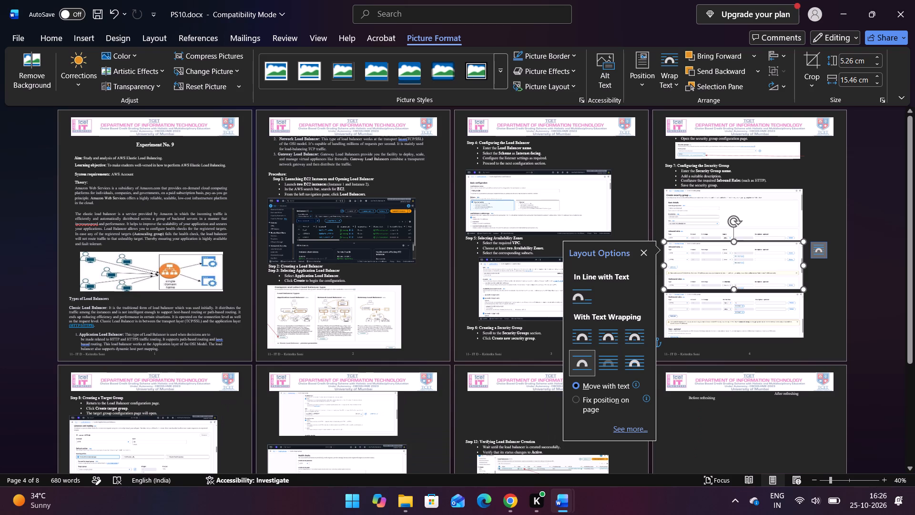
pyautogui.moveTo(738, 257); pyautogui.dragTo(738, 268)
pyautogui.click(738, 268)
pyautogui.moveTo(738, 268); pyautogui.dragTo(735, 270)
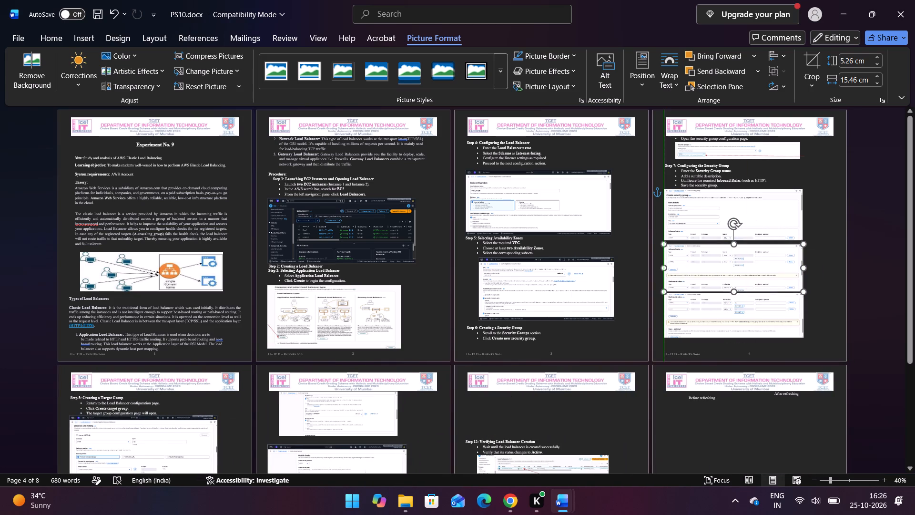
pyautogui.moveTo(735, 270); pyautogui.dragTo(732, 269)
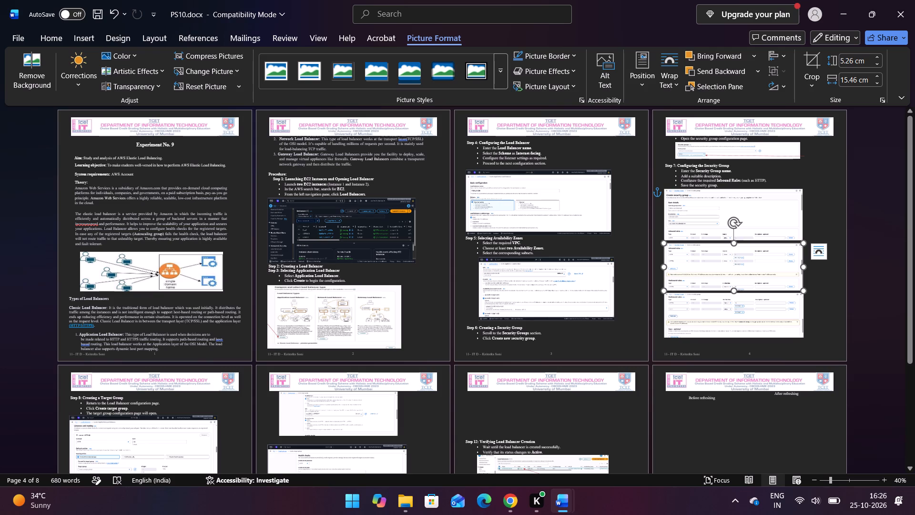
pyautogui.moveTo(732, 268); pyautogui.dragTo(754, 268)
# Move the last screenshot under Step 7 sideways so that it lines up with the middle one.
pyautogui.click(724, 309)
pyautogui.moveTo(724, 309); pyautogui.dragTo(751, 308)
# Set the first "Create security group" screenshot under Step 7 to Top and Bottom wrapping and centre it above the other two.
pyautogui.click(737, 212)
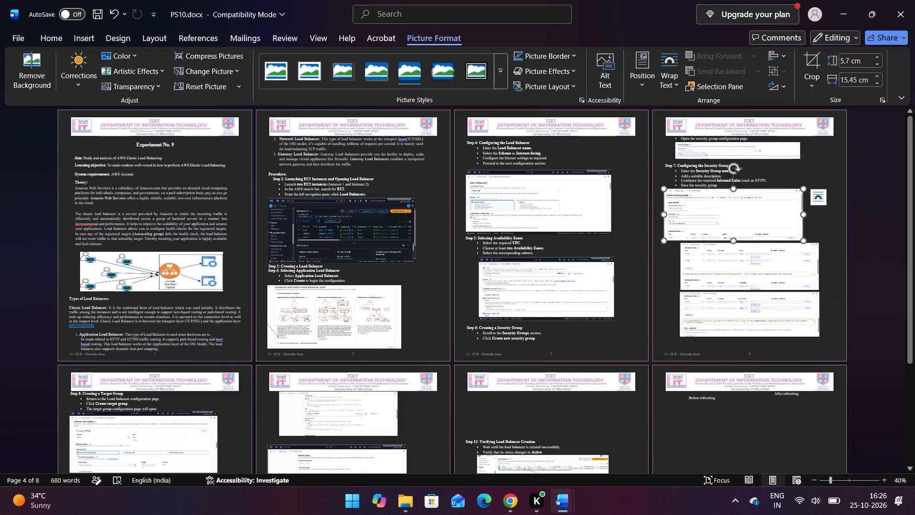
pyautogui.click(818, 196)
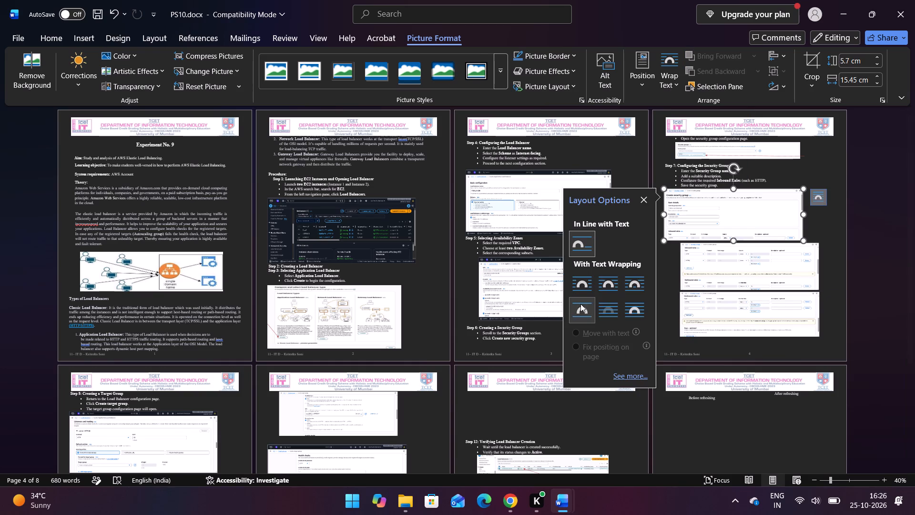
pyautogui.click(580, 304)
pyautogui.click(732, 222)
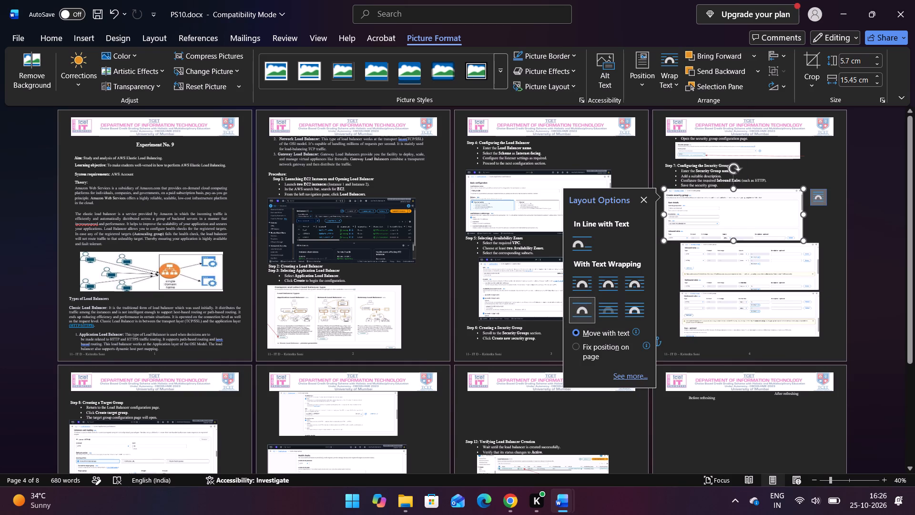
pyautogui.moveTo(732, 222); pyautogui.dragTo(740, 219)
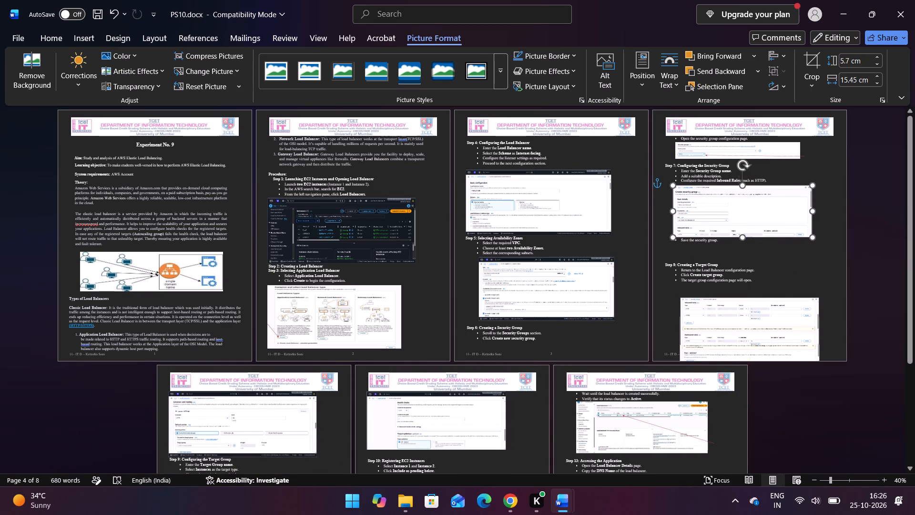
pyautogui.moveTo(740, 219); pyautogui.dragTo(752, 221)
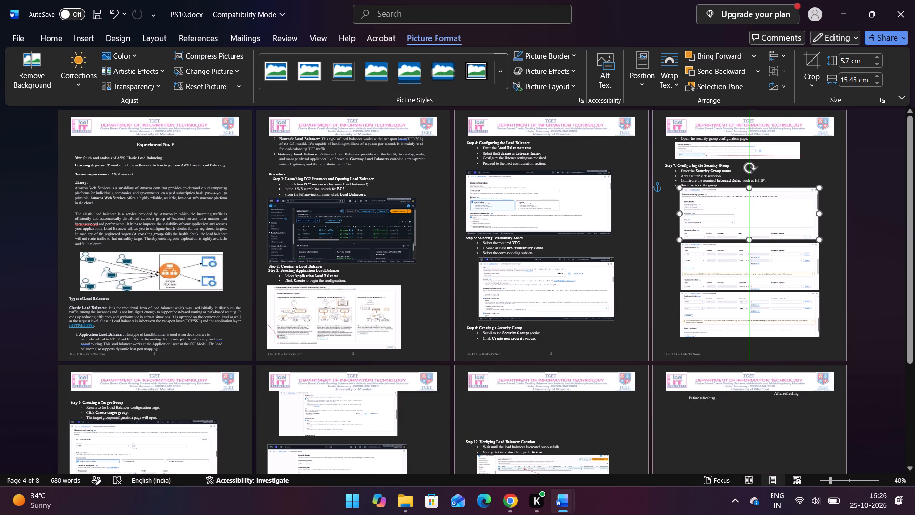
pyautogui.moveTo(752, 221); pyautogui.dragTo(752, 224)
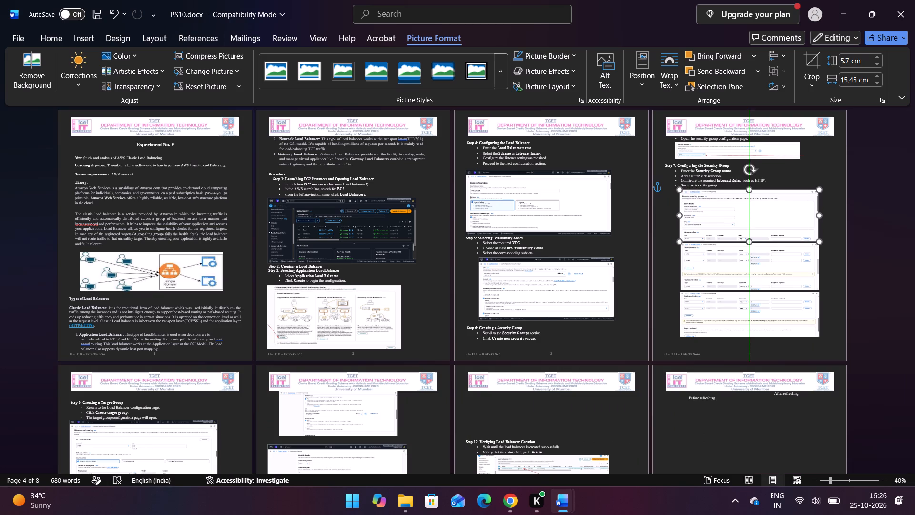
pyautogui.click(870, 215)
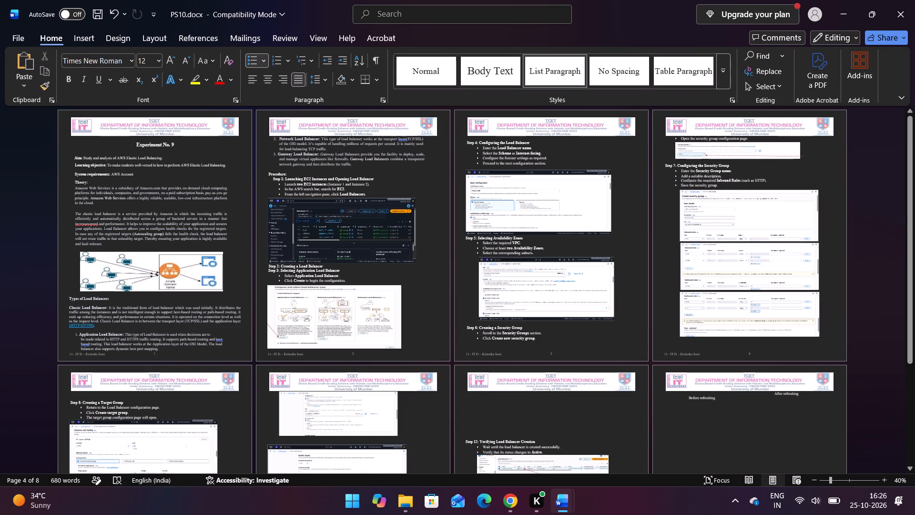
# Set the Basic configuration screenshot under Step 4 to Top and Bottom wrapping and centre it on the page below the bullets.
pyautogui.scroll(-2, 425, 401)
pyautogui.scroll(1, 425, 401)
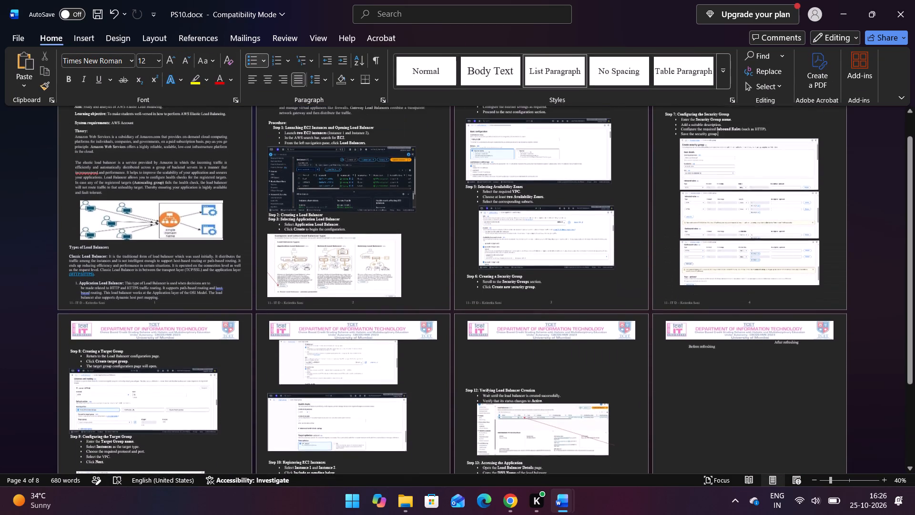
pyautogui.scroll(4, 425, 401)
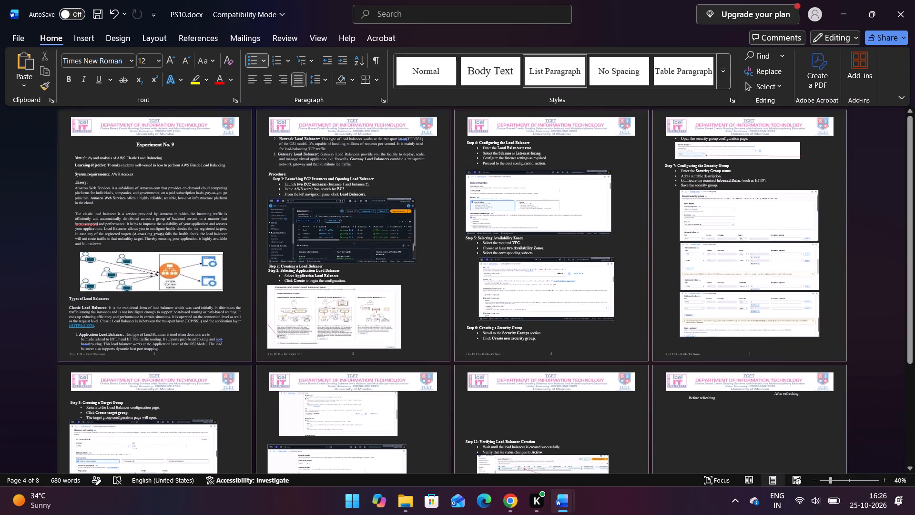
pyautogui.click(541, 201)
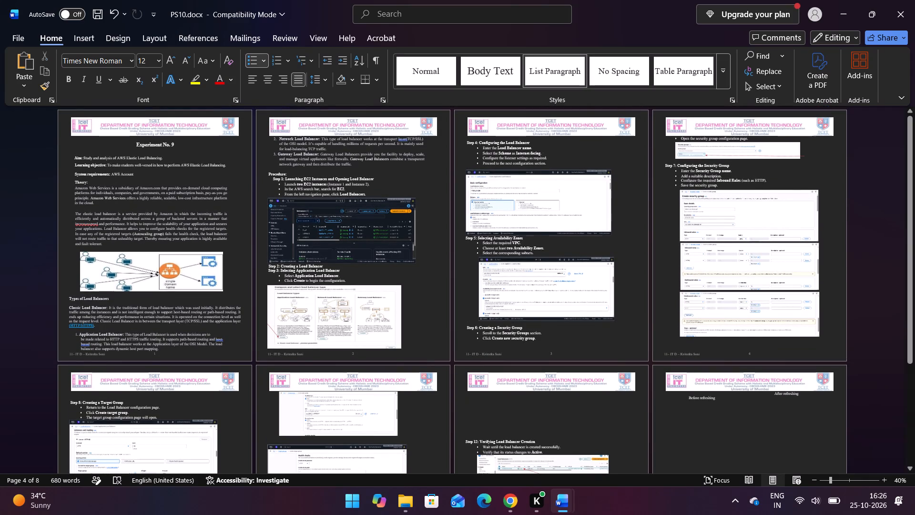
pyautogui.click(629, 178)
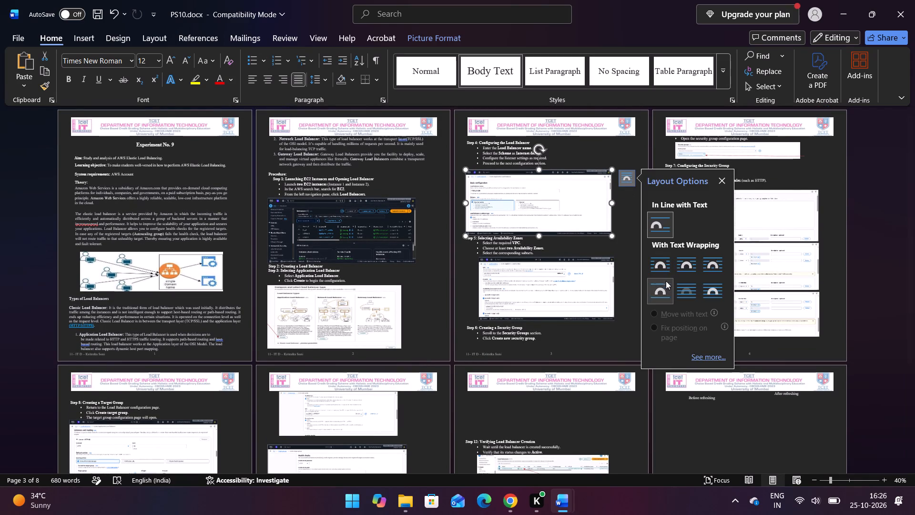
pyautogui.click(663, 283)
pyautogui.moveTo(533, 200); pyautogui.dragTo(557, 202)
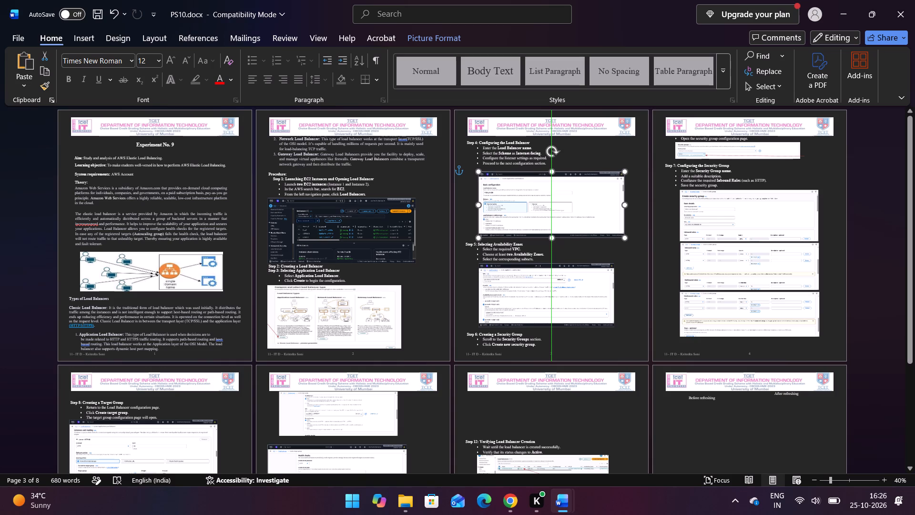
pyautogui.moveTo(557, 202); pyautogui.dragTo(557, 200)
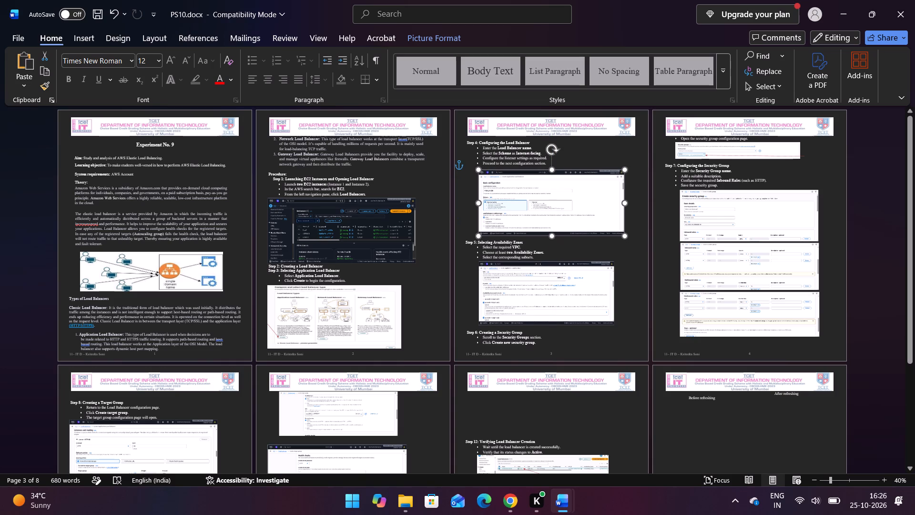
# Set the screenshot under Step 5 to Top and Bottom wrapping and centre it on the page below the bullets.
pyautogui.click(541, 294)
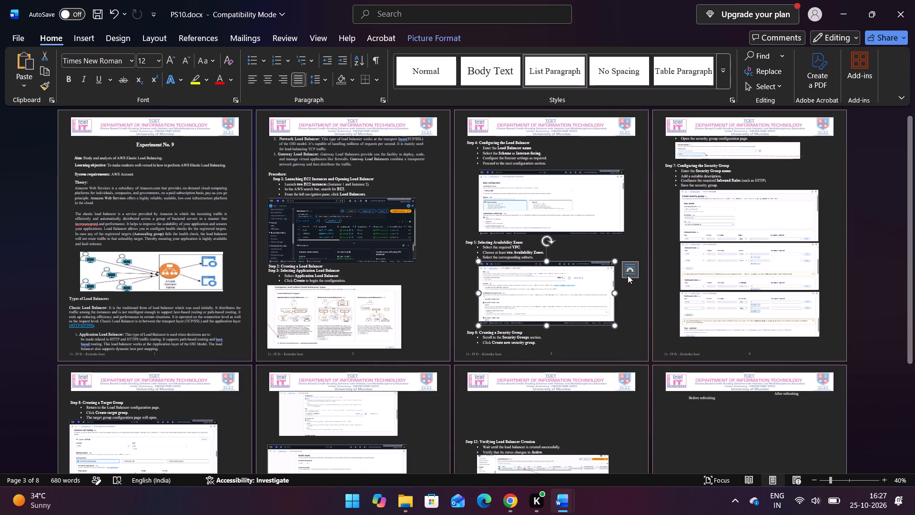
pyautogui.click(634, 273)
pyautogui.click(661, 376)
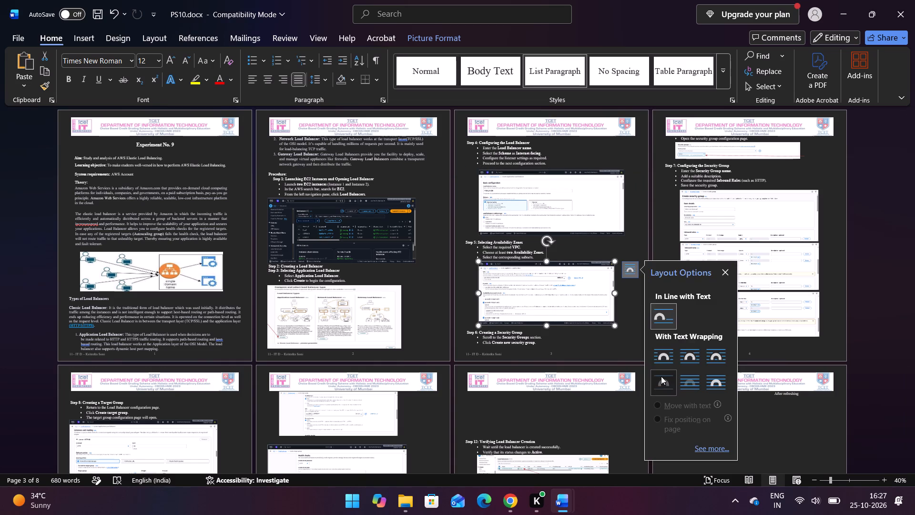
pyautogui.moveTo(536, 295); pyautogui.dragTo(545, 298)
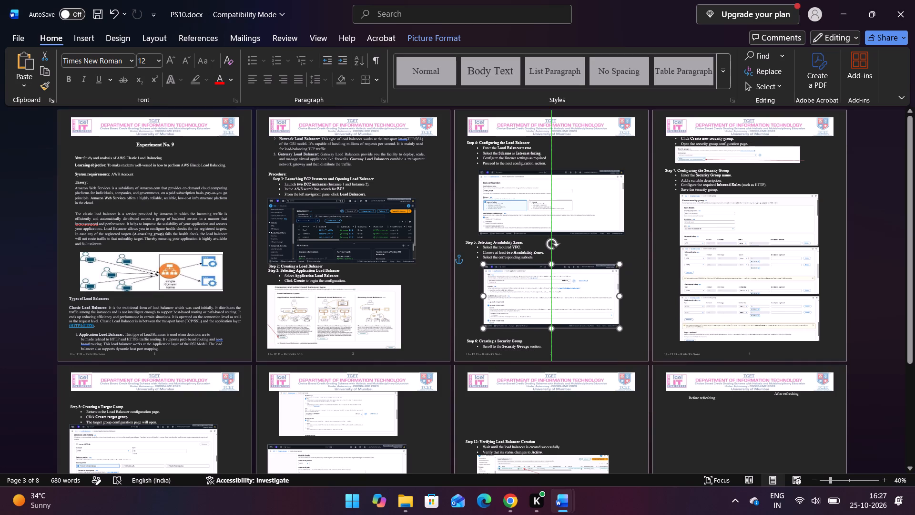
pyautogui.moveTo(545, 298); pyautogui.dragTo(547, 295)
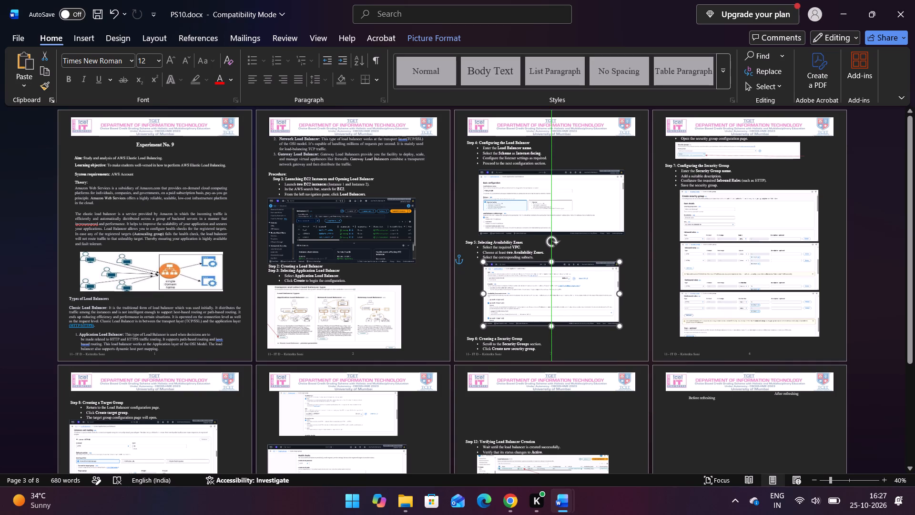
pyautogui.moveTo(547, 295); pyautogui.dragTo(546, 295)
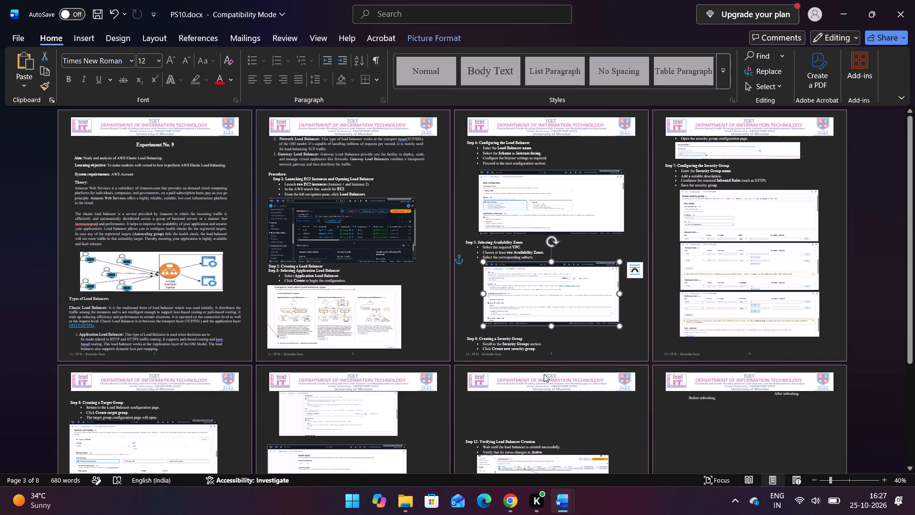
pyautogui.click(558, 293)
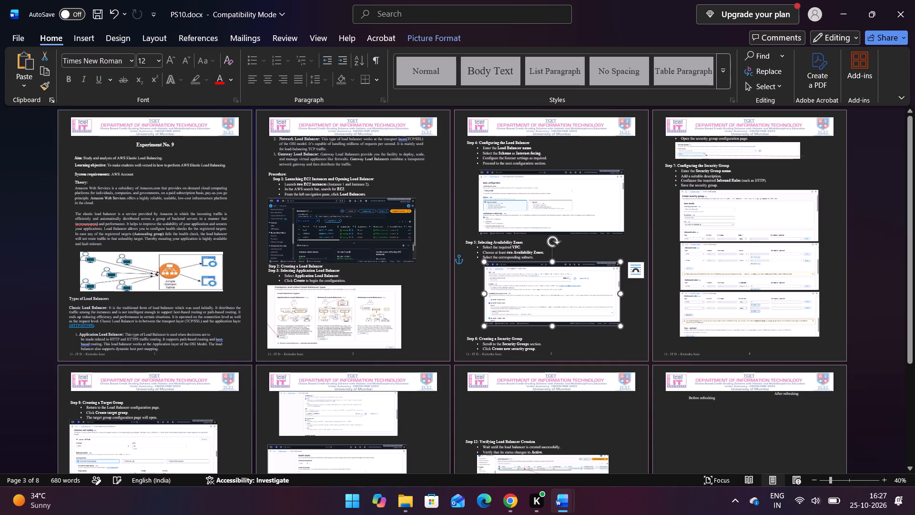
# Remove the empty lines between the Step 5 screenshot and the "Step 6: Creating a Security Group" heading.
pyautogui.click(470, 335)
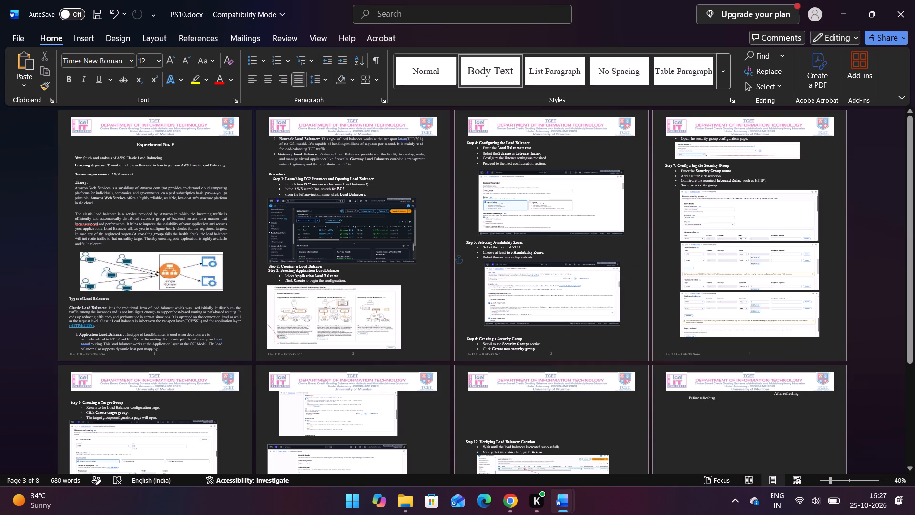
pyautogui.press('BackSpace')
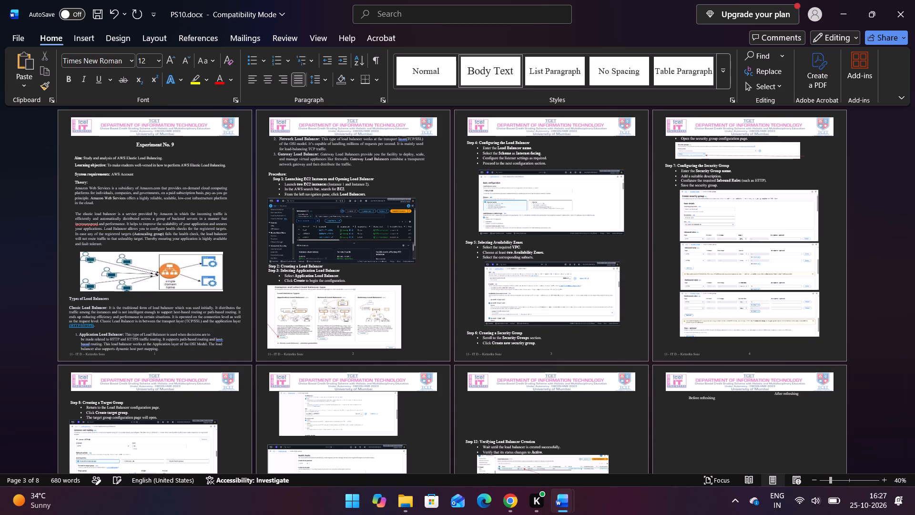
pyautogui.press('BackSpace')
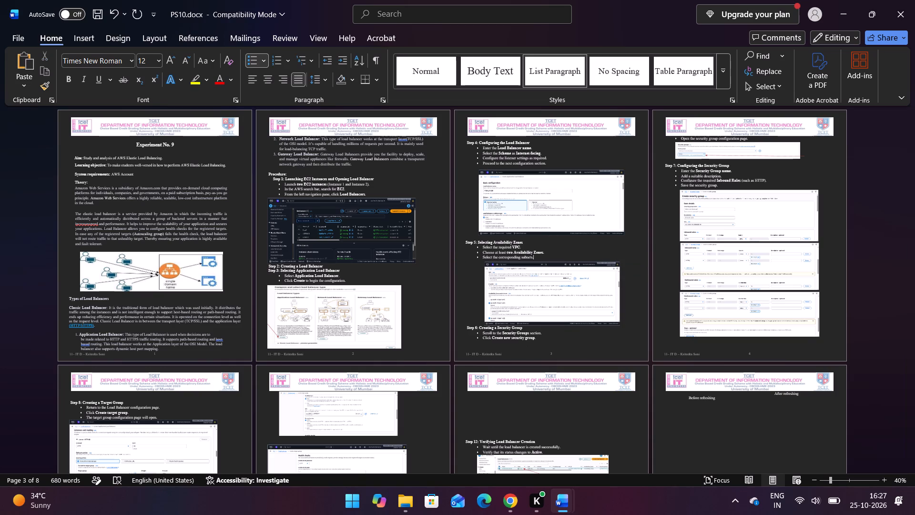
pyautogui.click(484, 346)
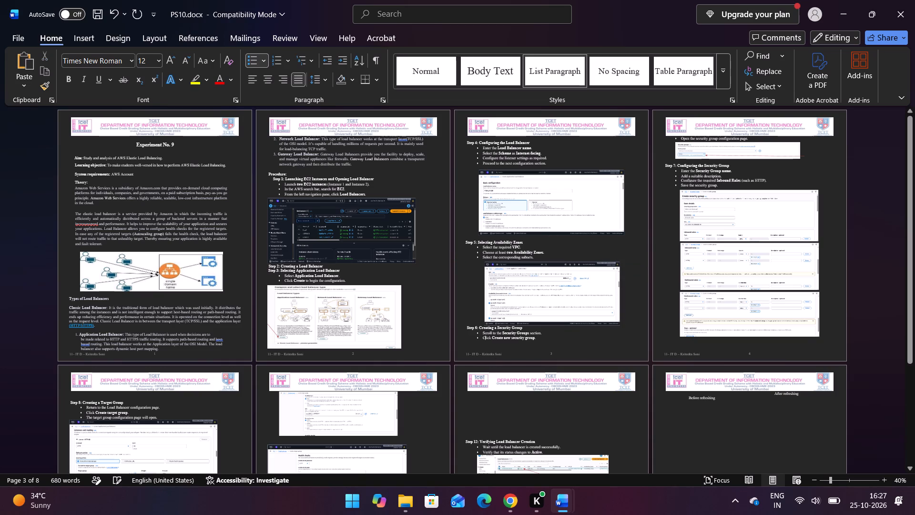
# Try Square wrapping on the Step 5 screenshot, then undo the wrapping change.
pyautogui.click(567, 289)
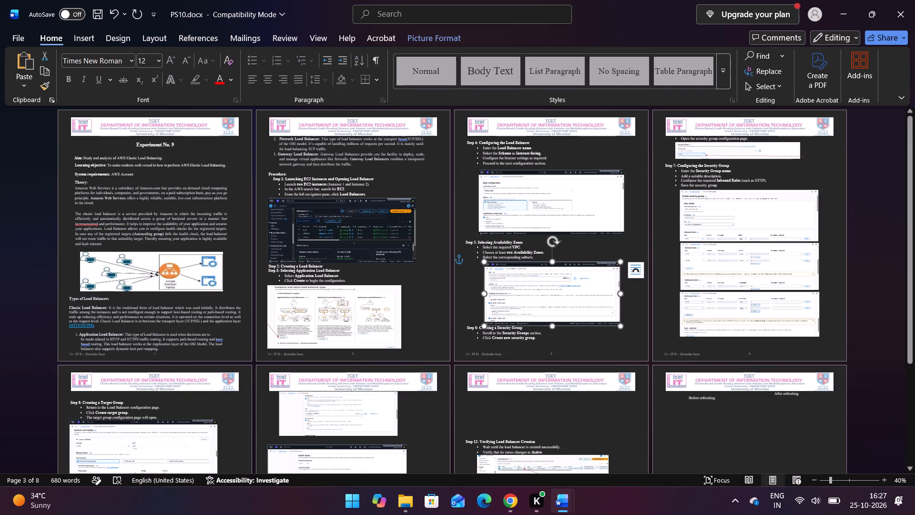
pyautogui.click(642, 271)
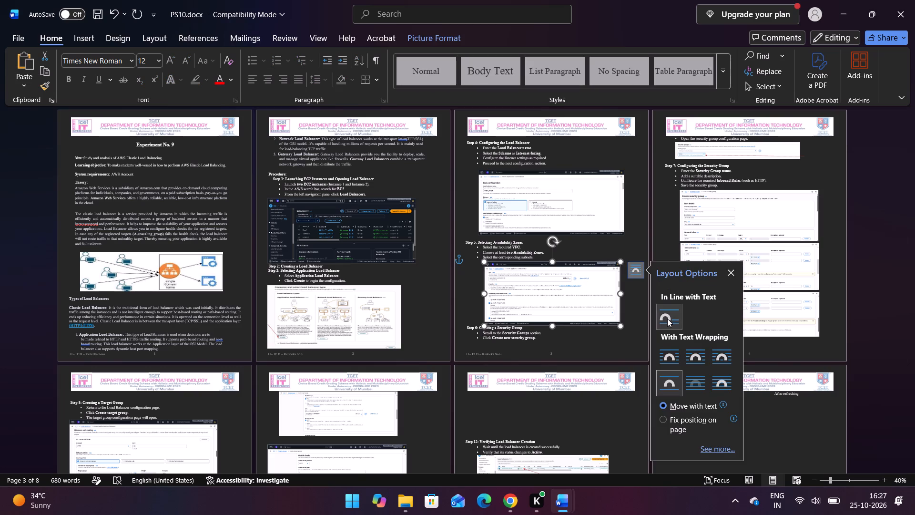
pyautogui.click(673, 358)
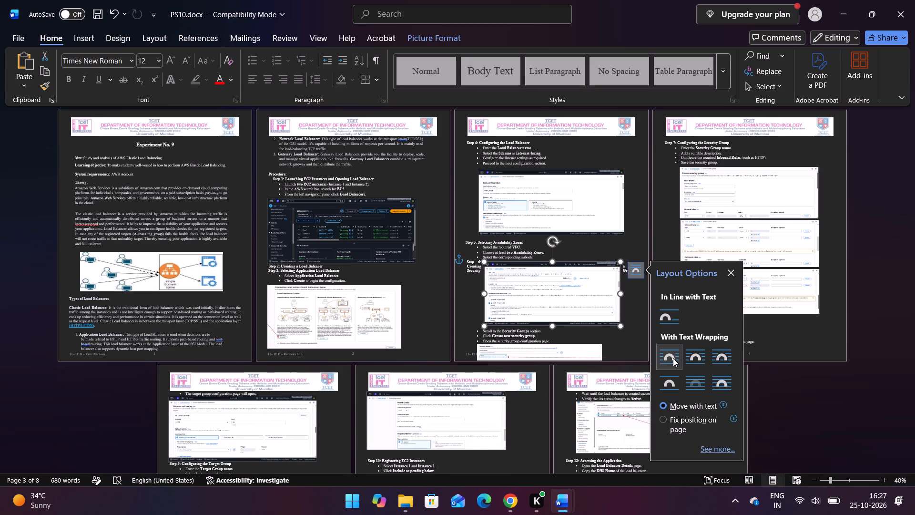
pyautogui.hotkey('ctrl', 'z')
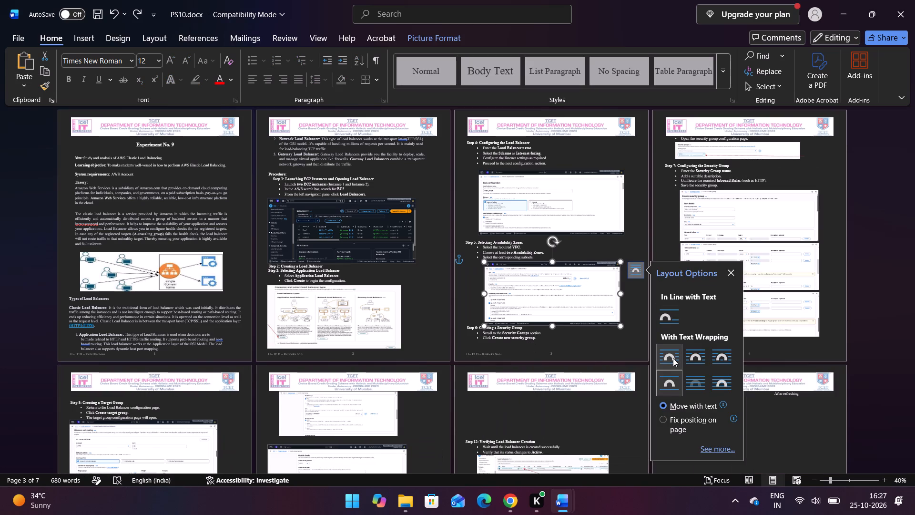
# Examine the figure placement on the remaining pages from Step 8 through to the end of the document.
pyautogui.click(552, 344)
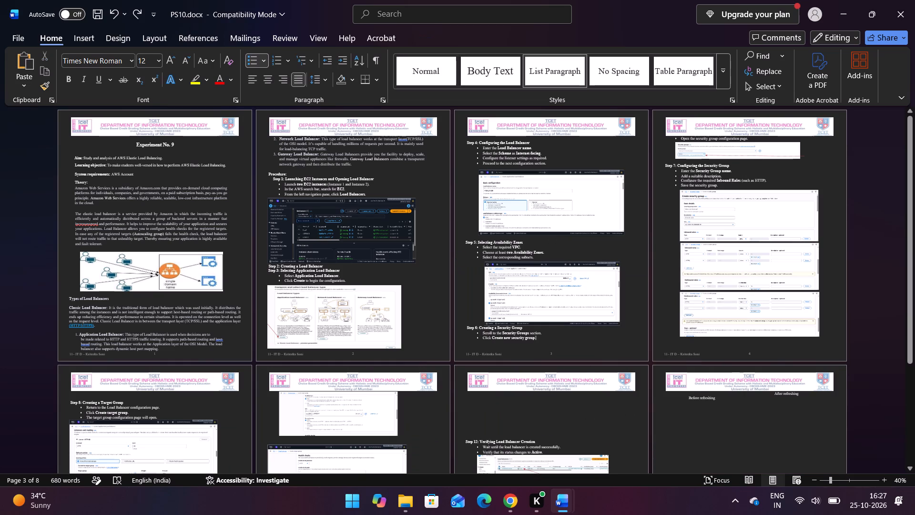
pyautogui.scroll(-7, 612, 391)
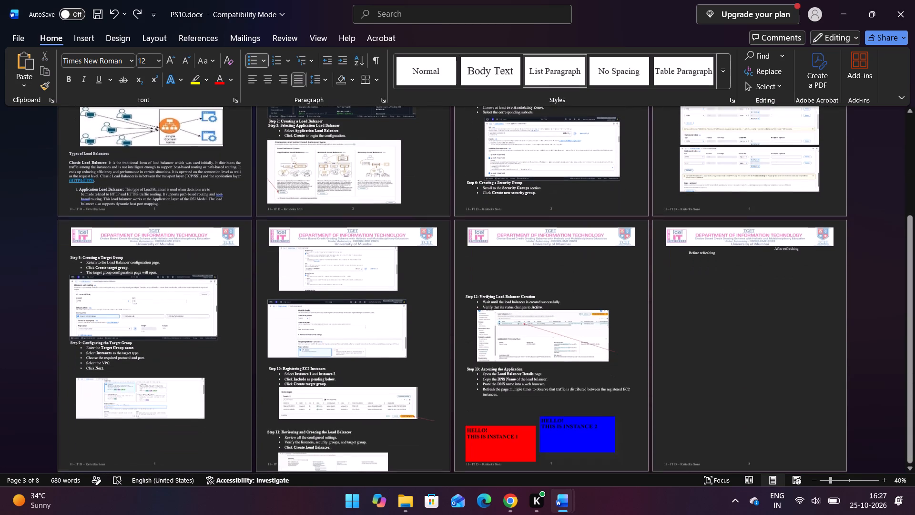
pyautogui.scroll(-4, 612, 391)
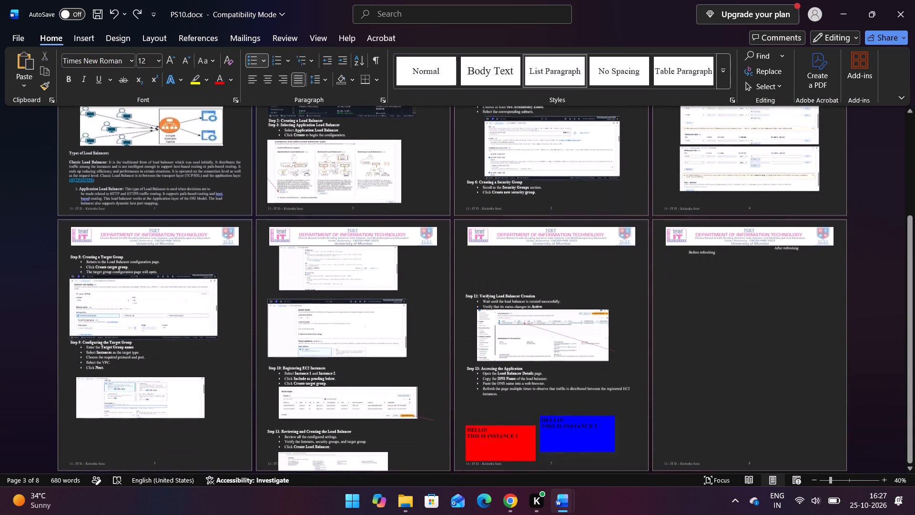
pyautogui.scroll(-1, 612, 391)
pyautogui.scroll(8, 612, 391)
pyautogui.scroll(13, 612, 391)
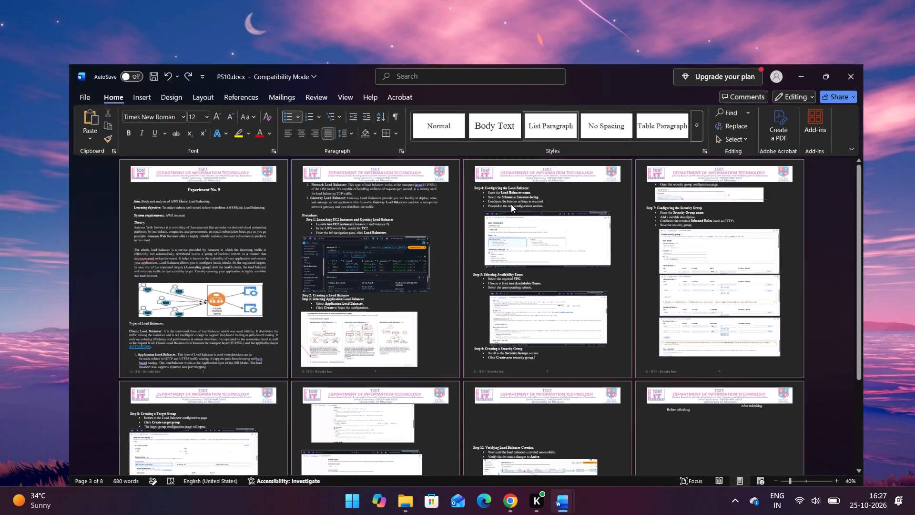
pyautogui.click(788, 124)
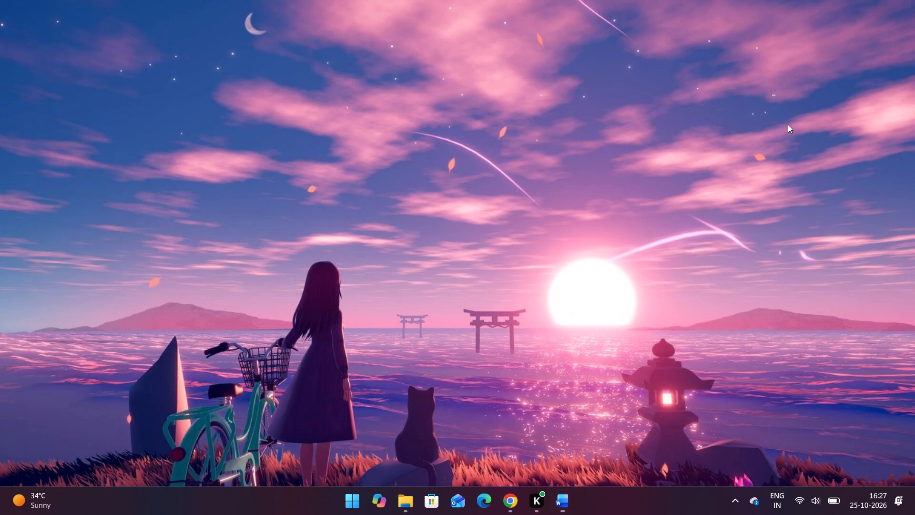